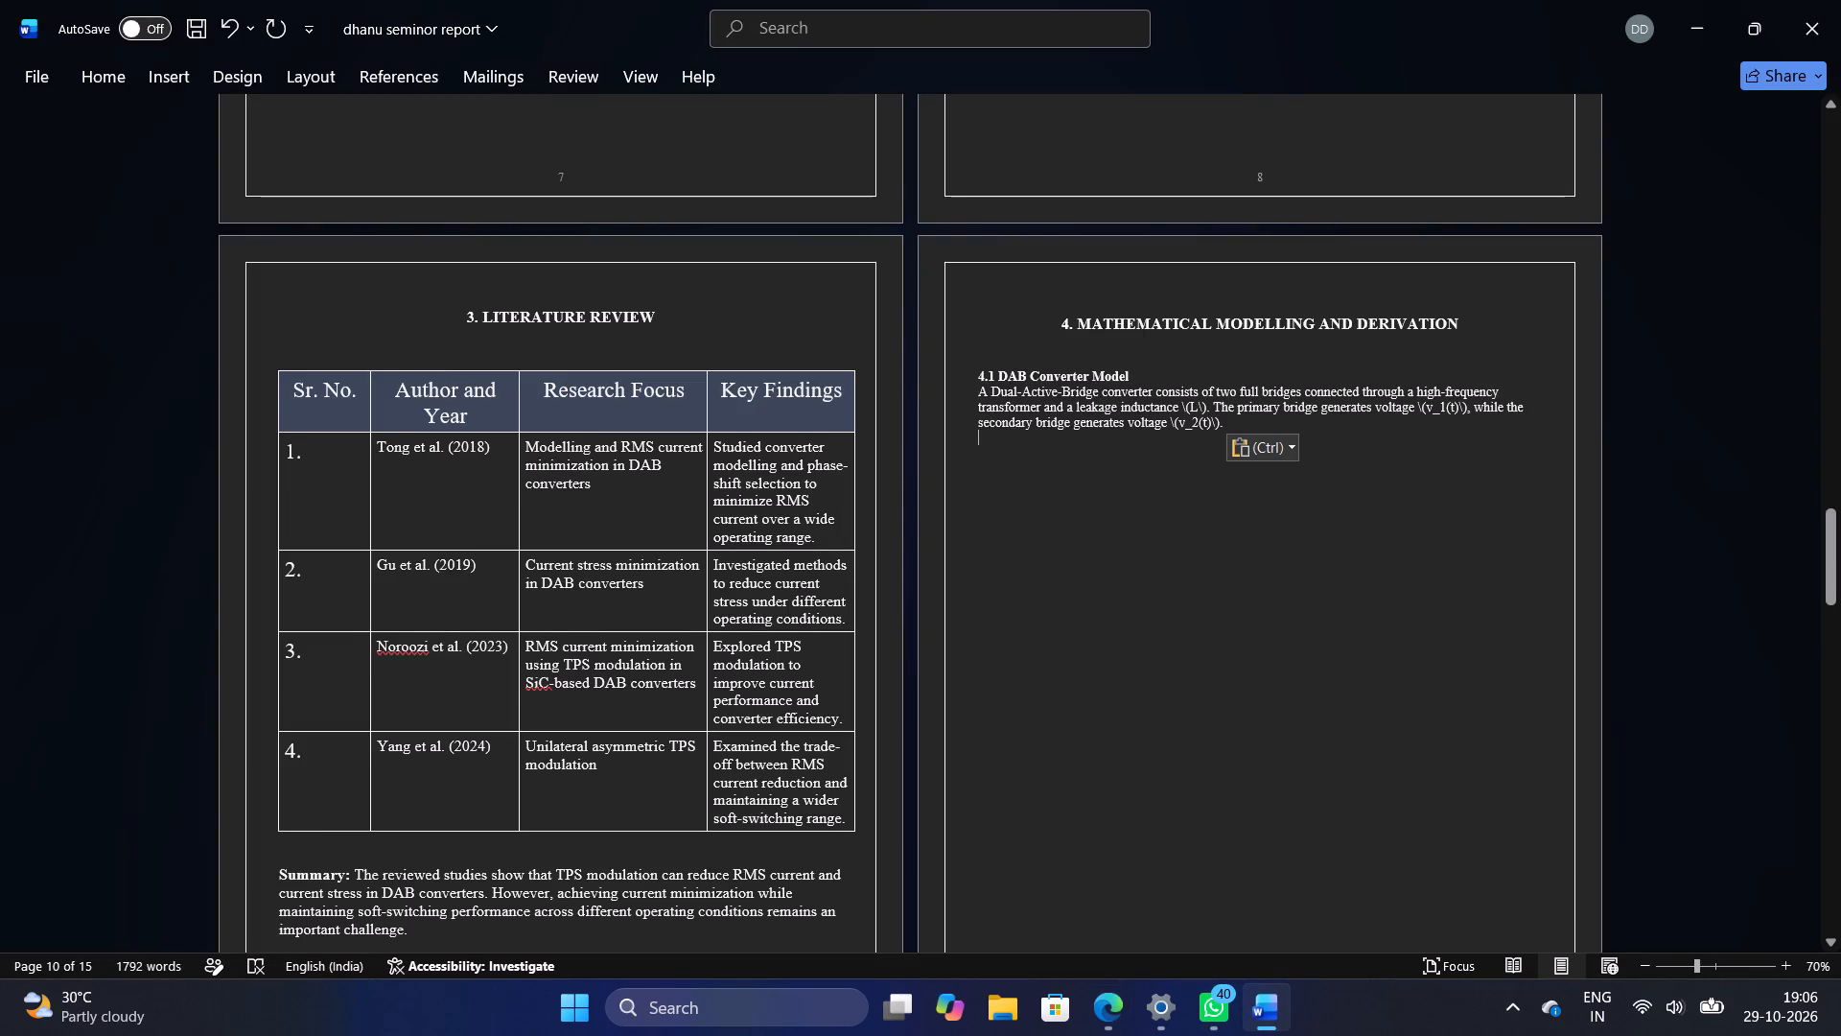
Remove the LaTeX delimiters \( and \) around the leakage inductance symbol L in the section 4.1 paragraph.
{"action": "scroll", "coordinate": [1012, 318], "scroll_direction": "up", "scroll_amount": 7}
{"action": "scroll", "coordinate": [1024, 342], "scroll_direction": "down", "scroll_amount": 5}
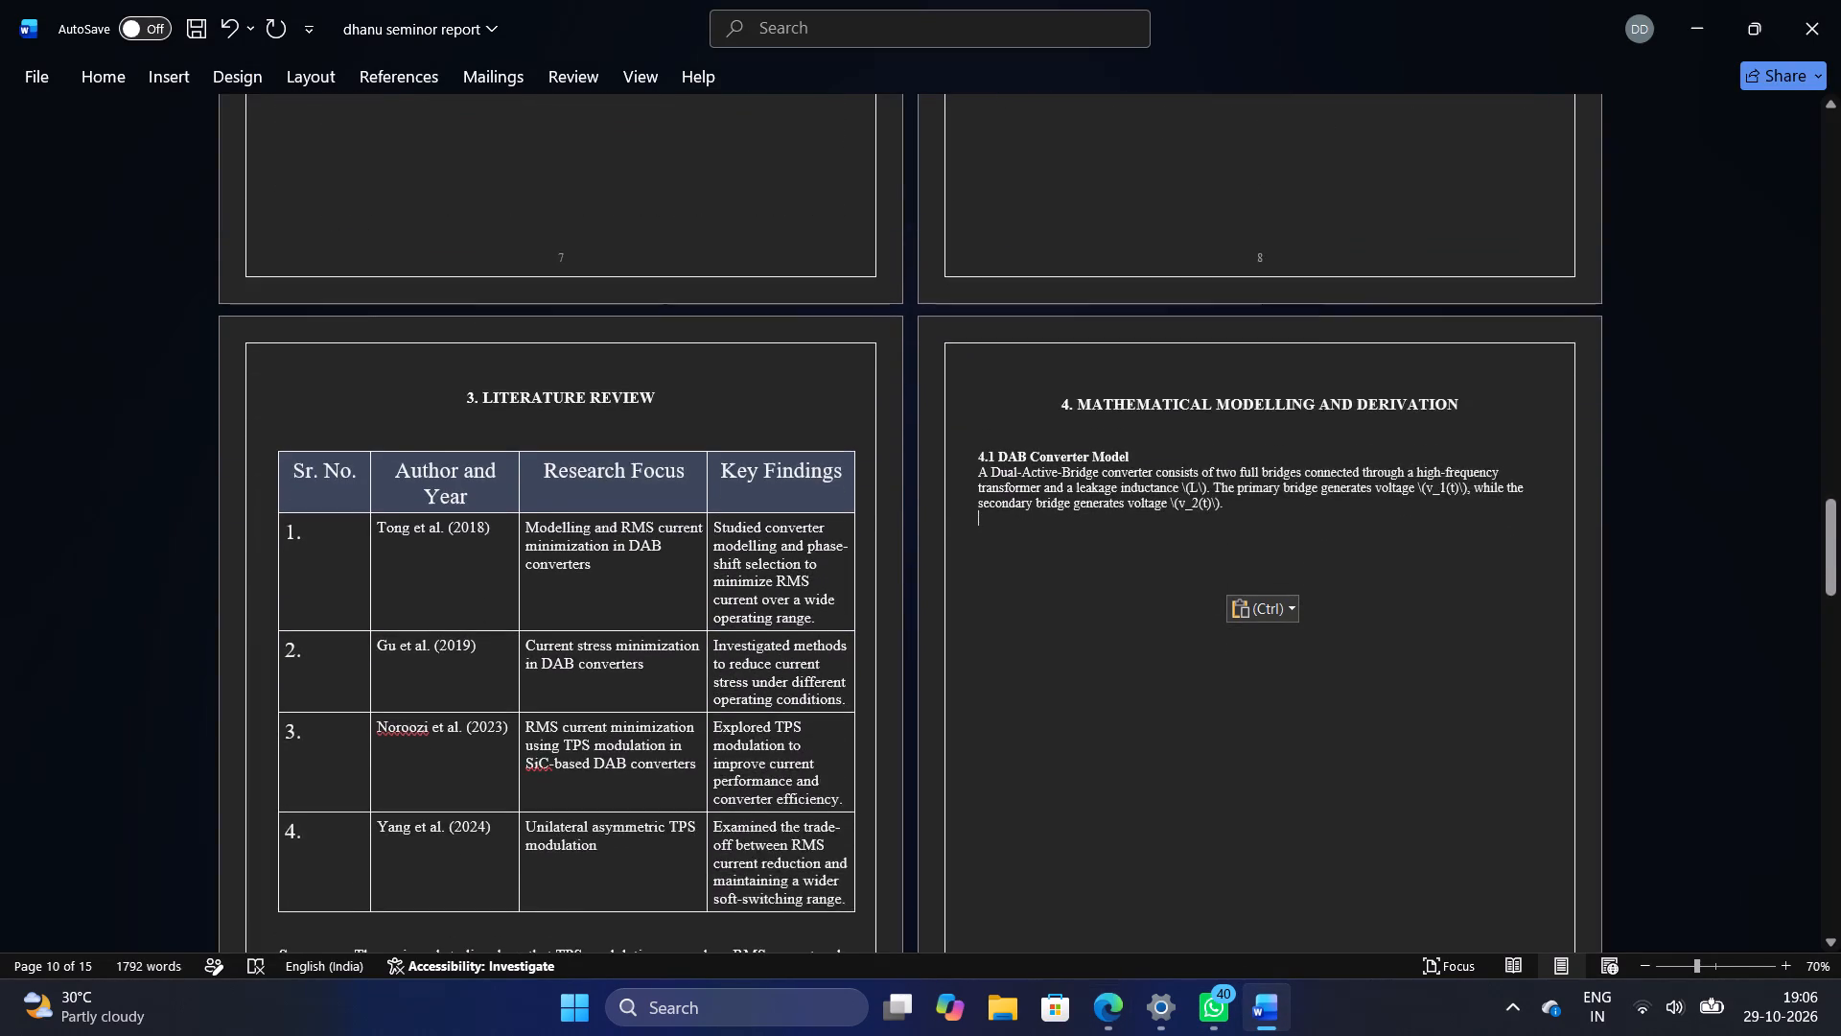
{"action": "scroll", "coordinate": [1013, 378], "scroll_direction": "down", "scroll_amount": 3}
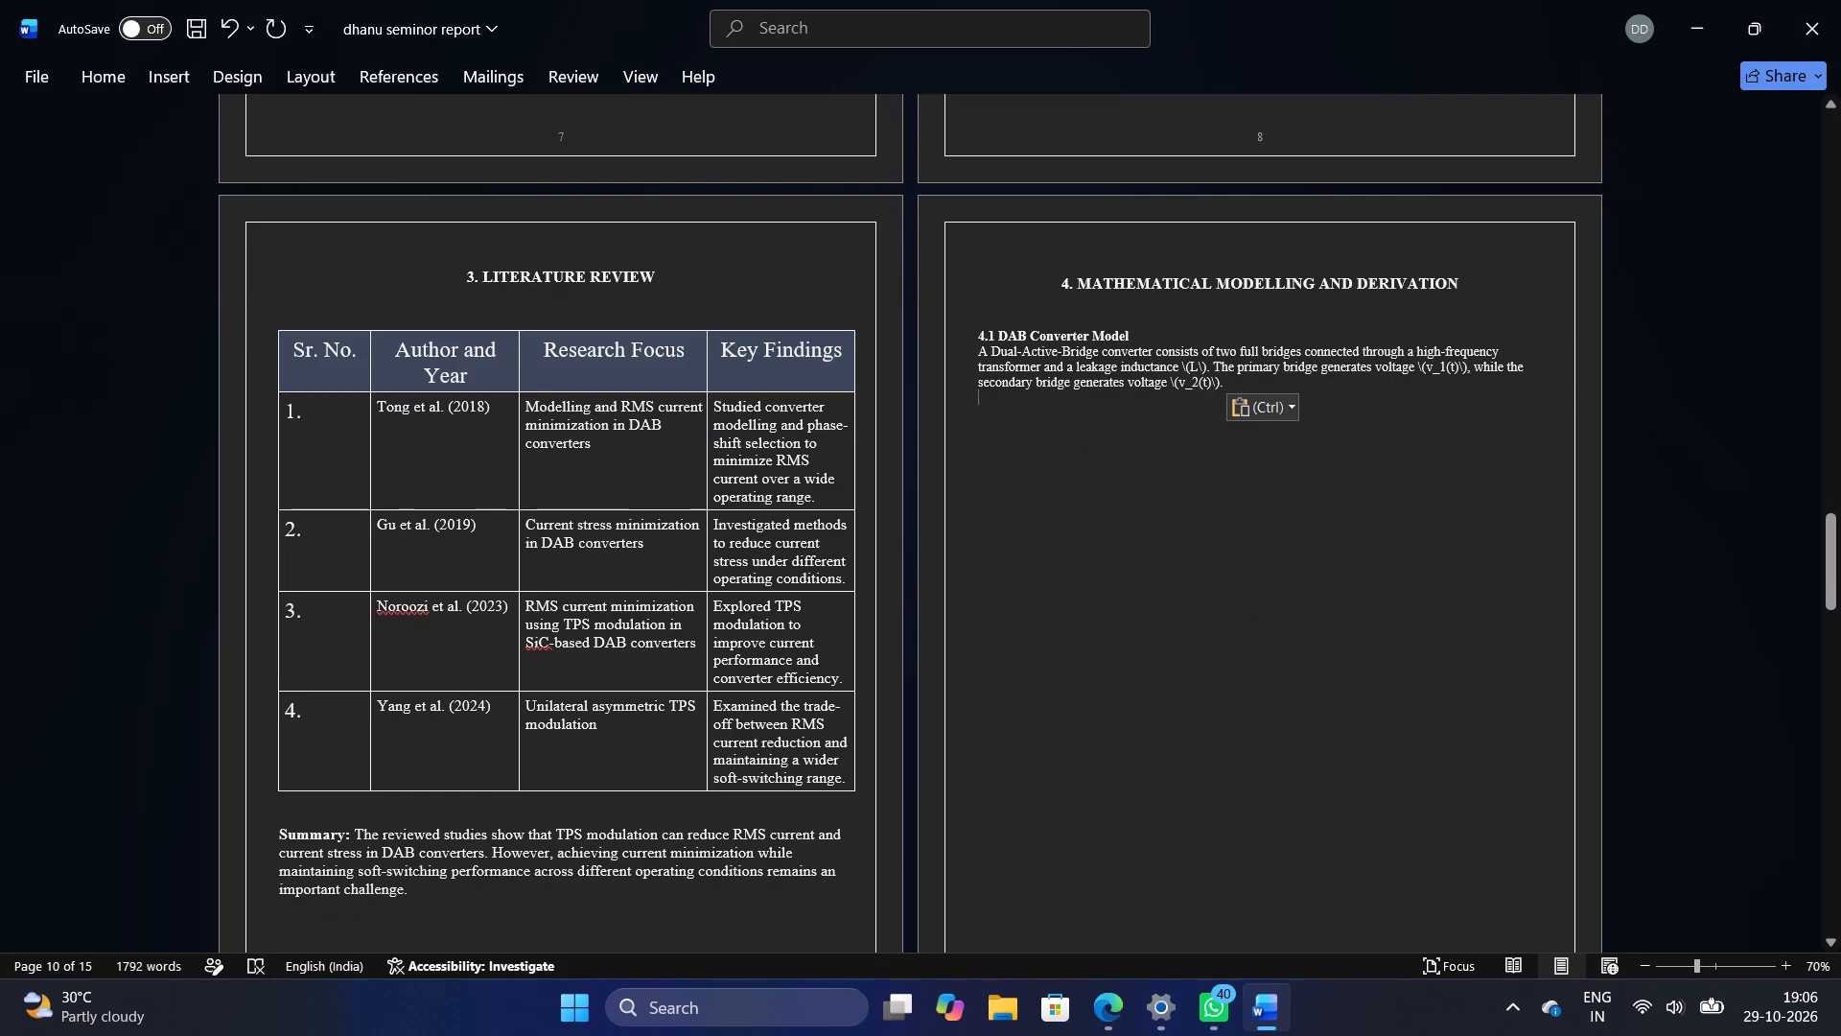
{"action": "scroll", "coordinate": [1065, 506], "scroll_direction": "up", "scroll_amount": 1, "text": "ctrl"}
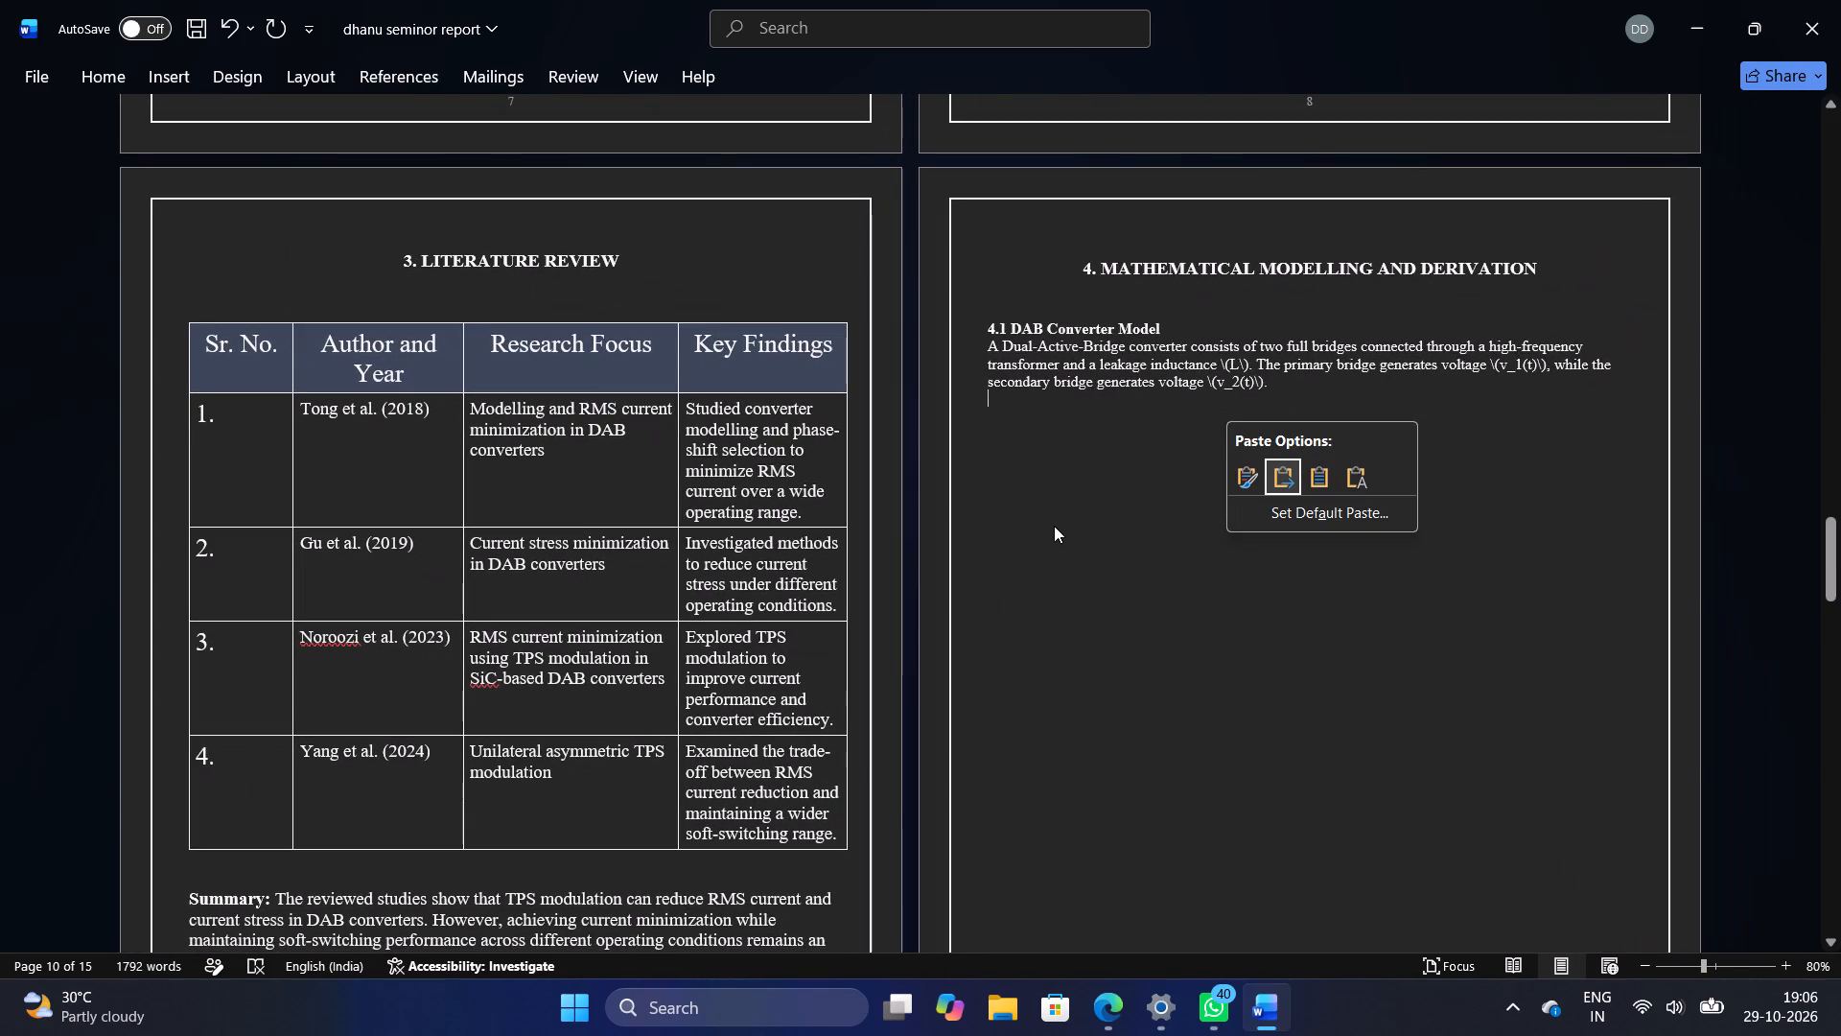
{"action": "scroll", "coordinate": [1054, 526], "scroll_direction": "up", "scroll_amount": 1, "text": "ctrl"}
{"action": "scroll", "coordinate": [1054, 526], "scroll_direction": "up", "scroll_amount": 3}
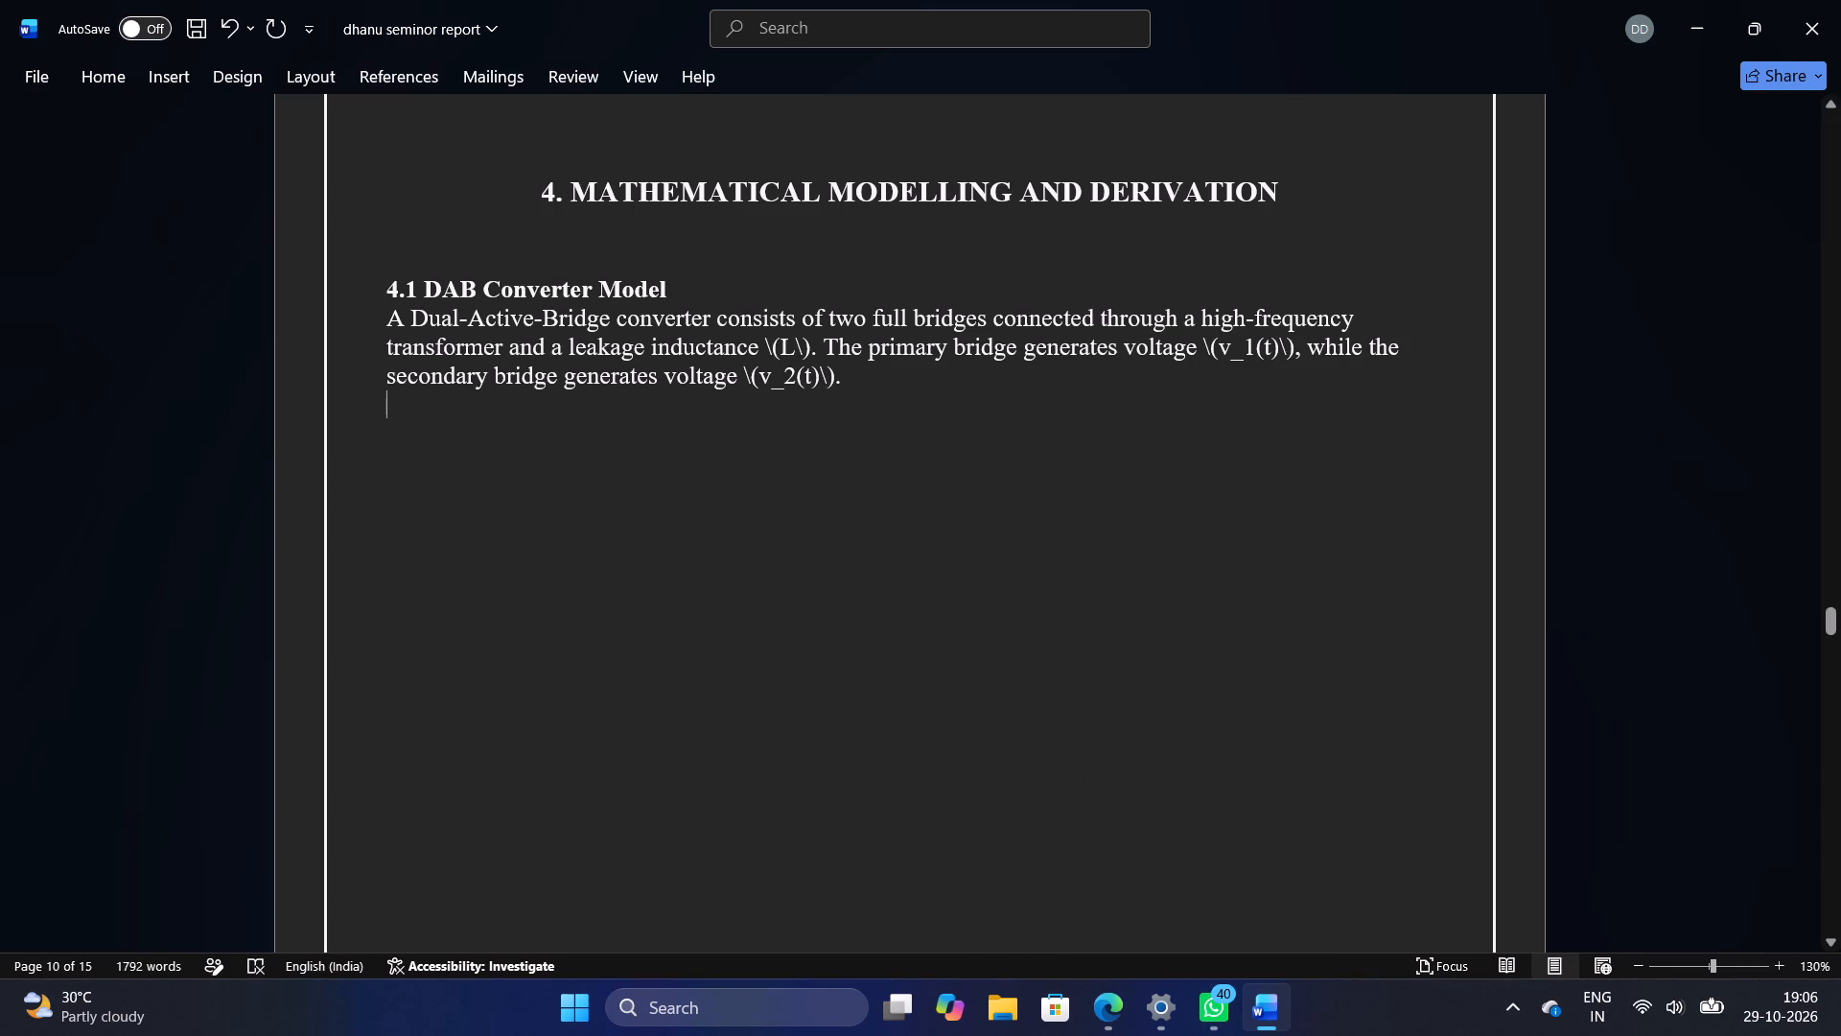
{"action": "left_click", "coordinate": [780, 344]}
{"action": "key", "text": "BackSpace"}
{"action": "key", "text": "BackSpace"}
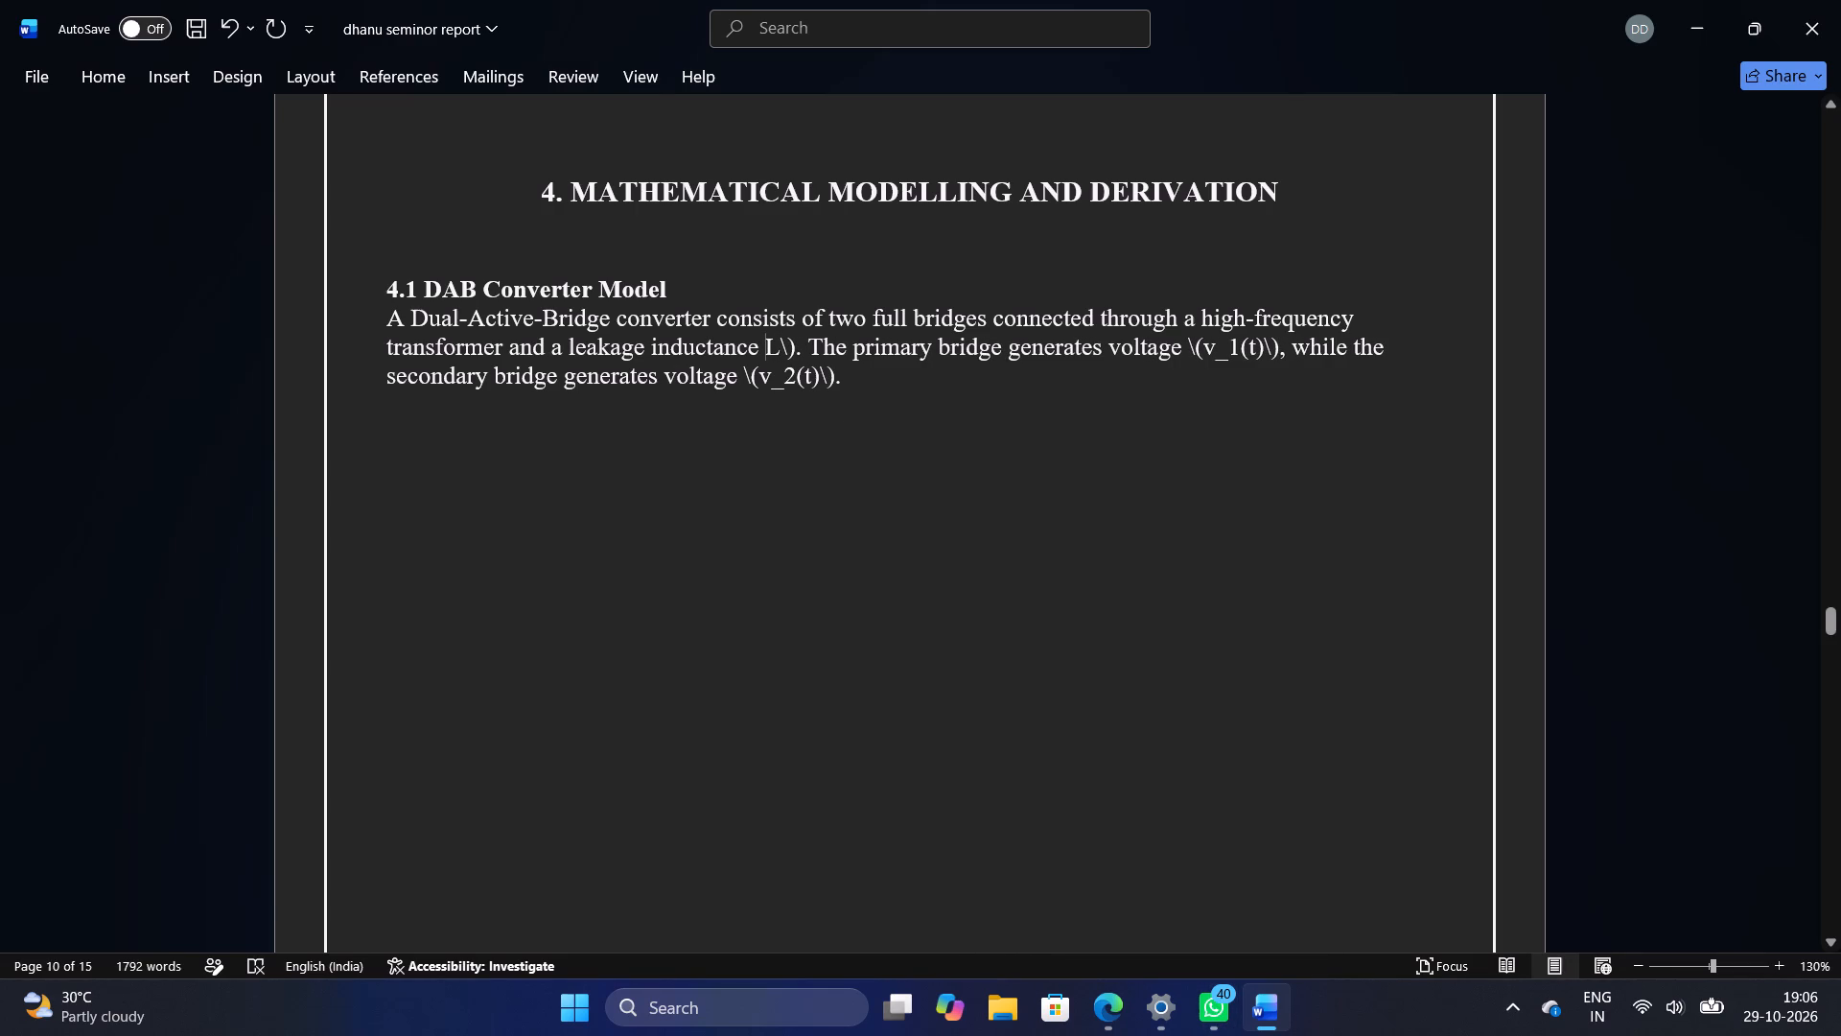
{"action": "left_click", "coordinate": [794, 350]}
{"action": "key", "text": "BackSpace"}
{"action": "key", "text": "BackSpace"}
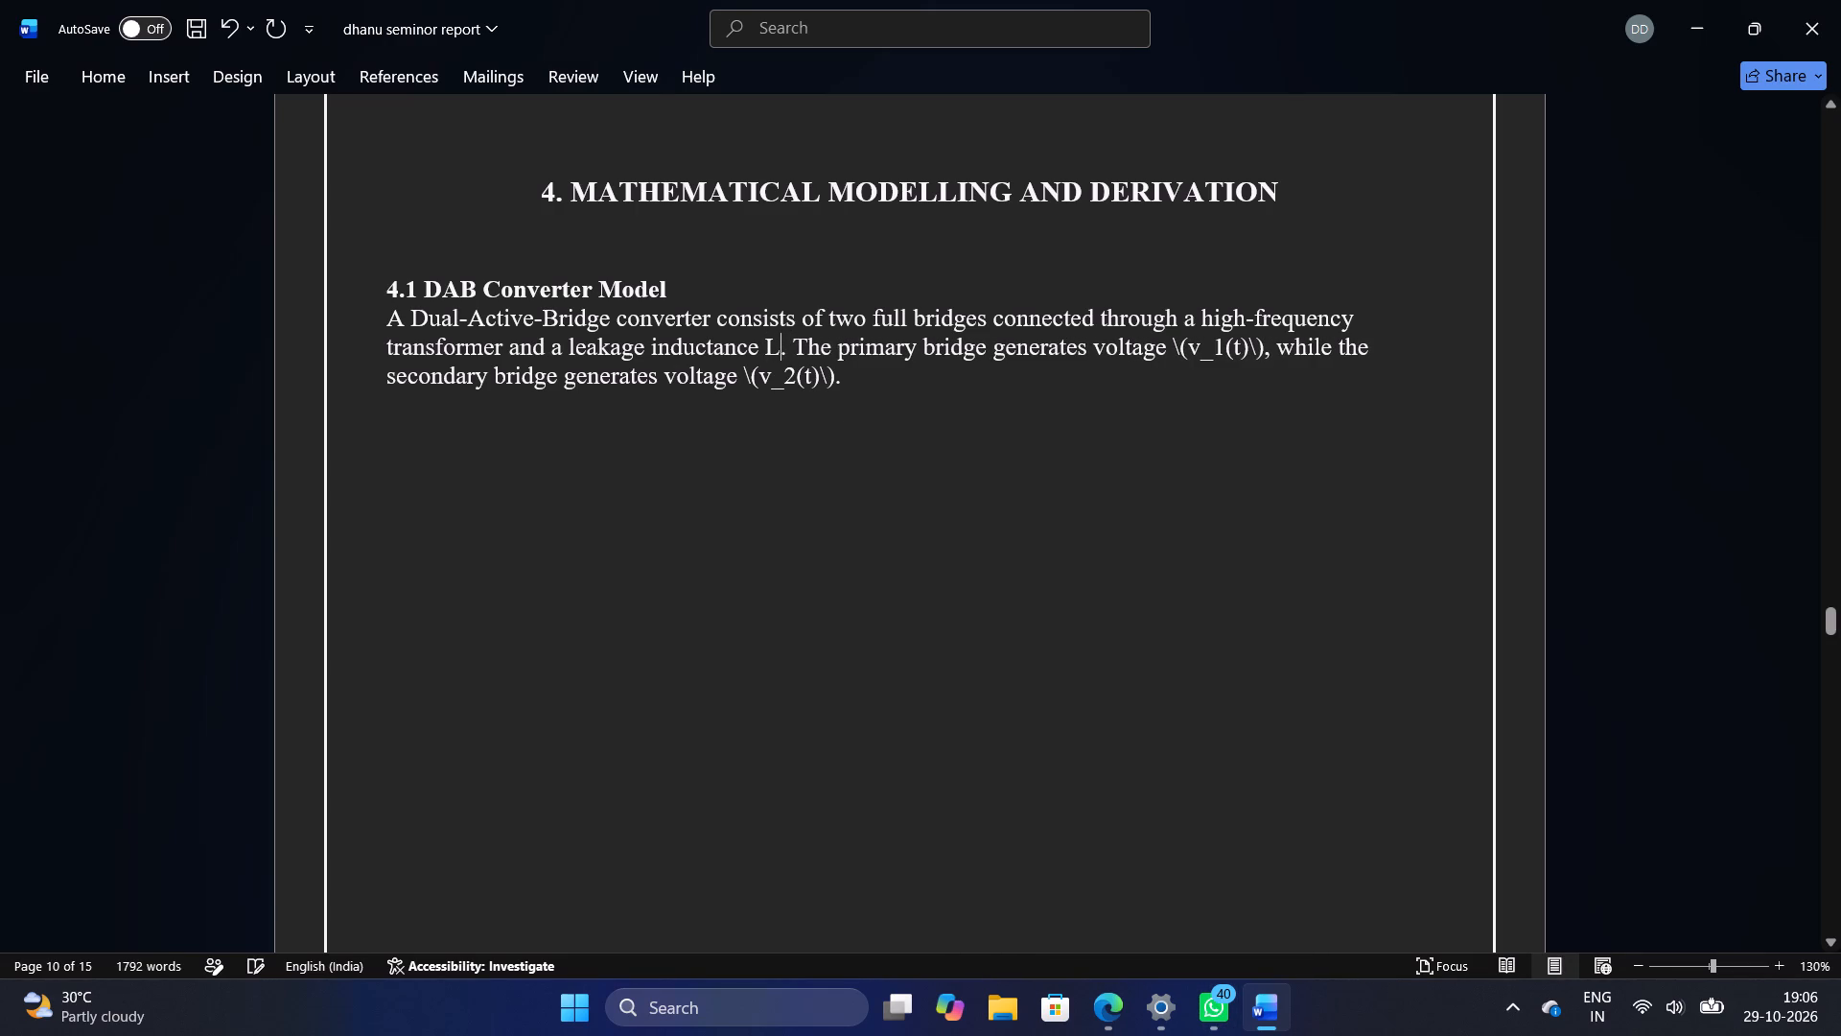
Strip the LaTeX delimiters and underscore from the primary bridge voltage in the section 4.1 paragraph, leaving v1(t).
{"action": "left_click", "coordinate": [1183, 349]}
{"action": "key", "text": "BackSpace"}
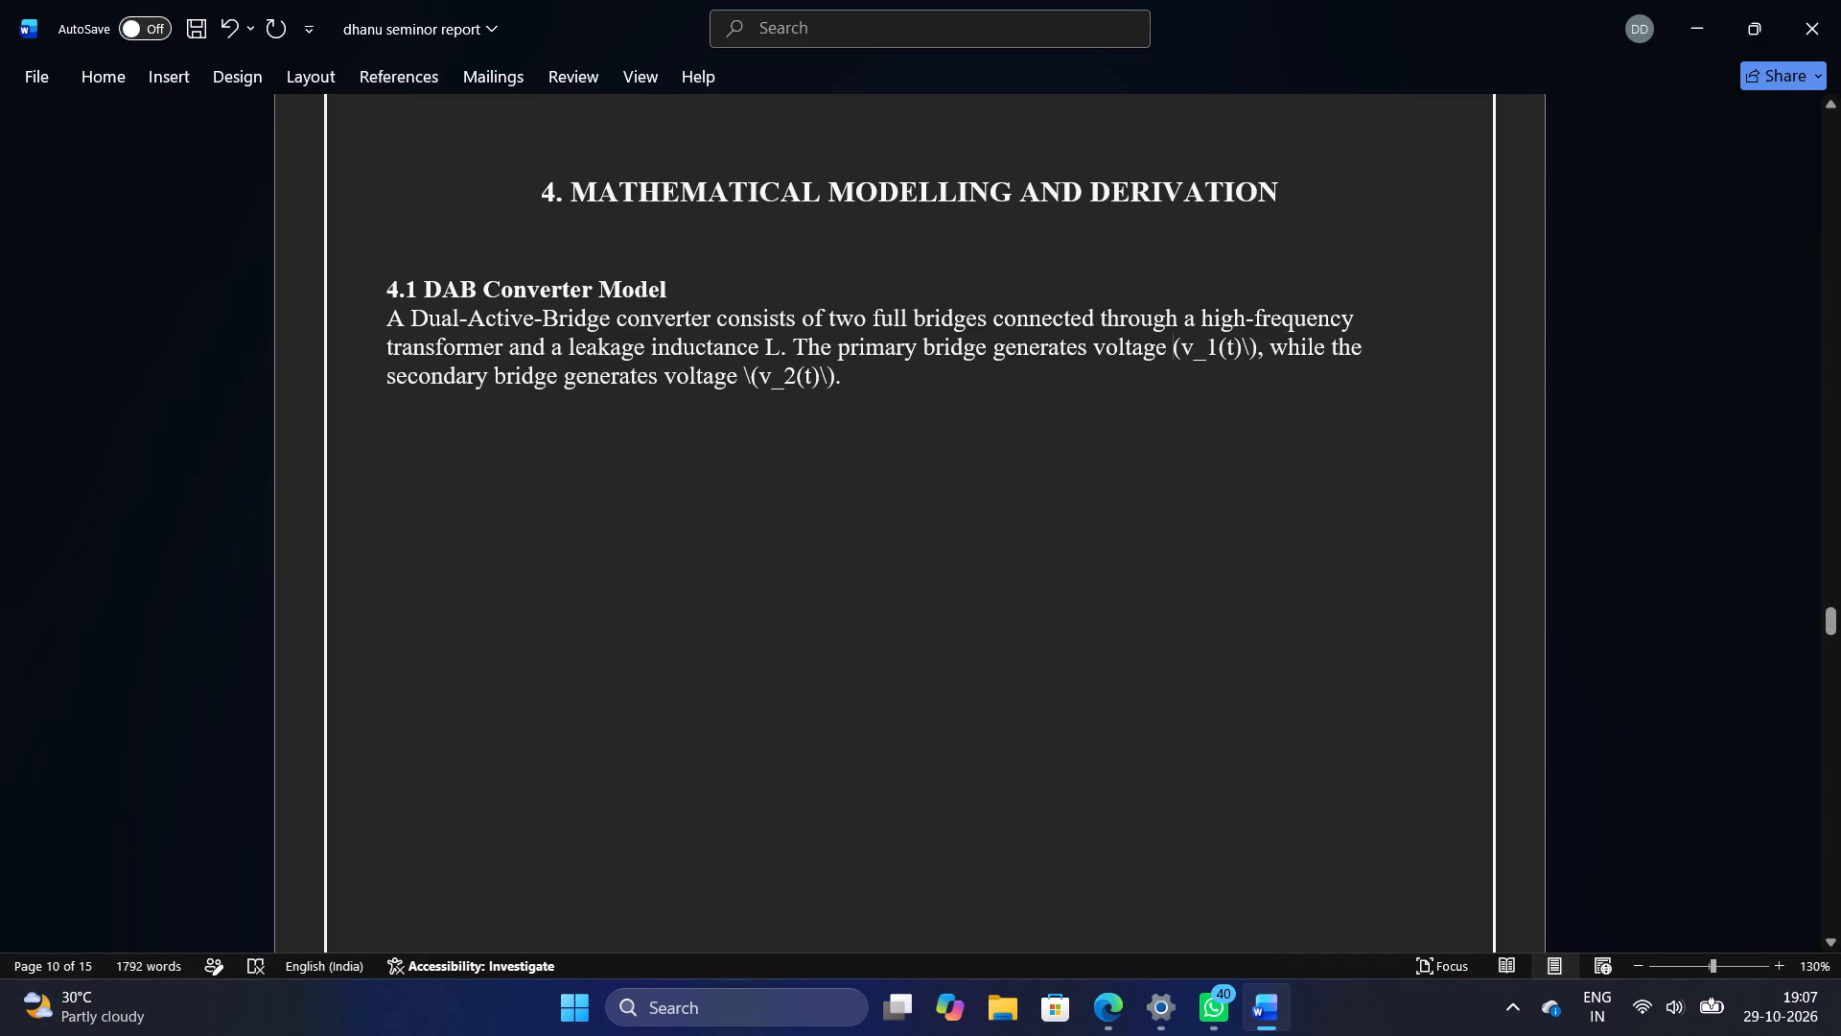
{"action": "left_click", "coordinate": [1177, 345]}
{"action": "key", "text": "BackSpace"}
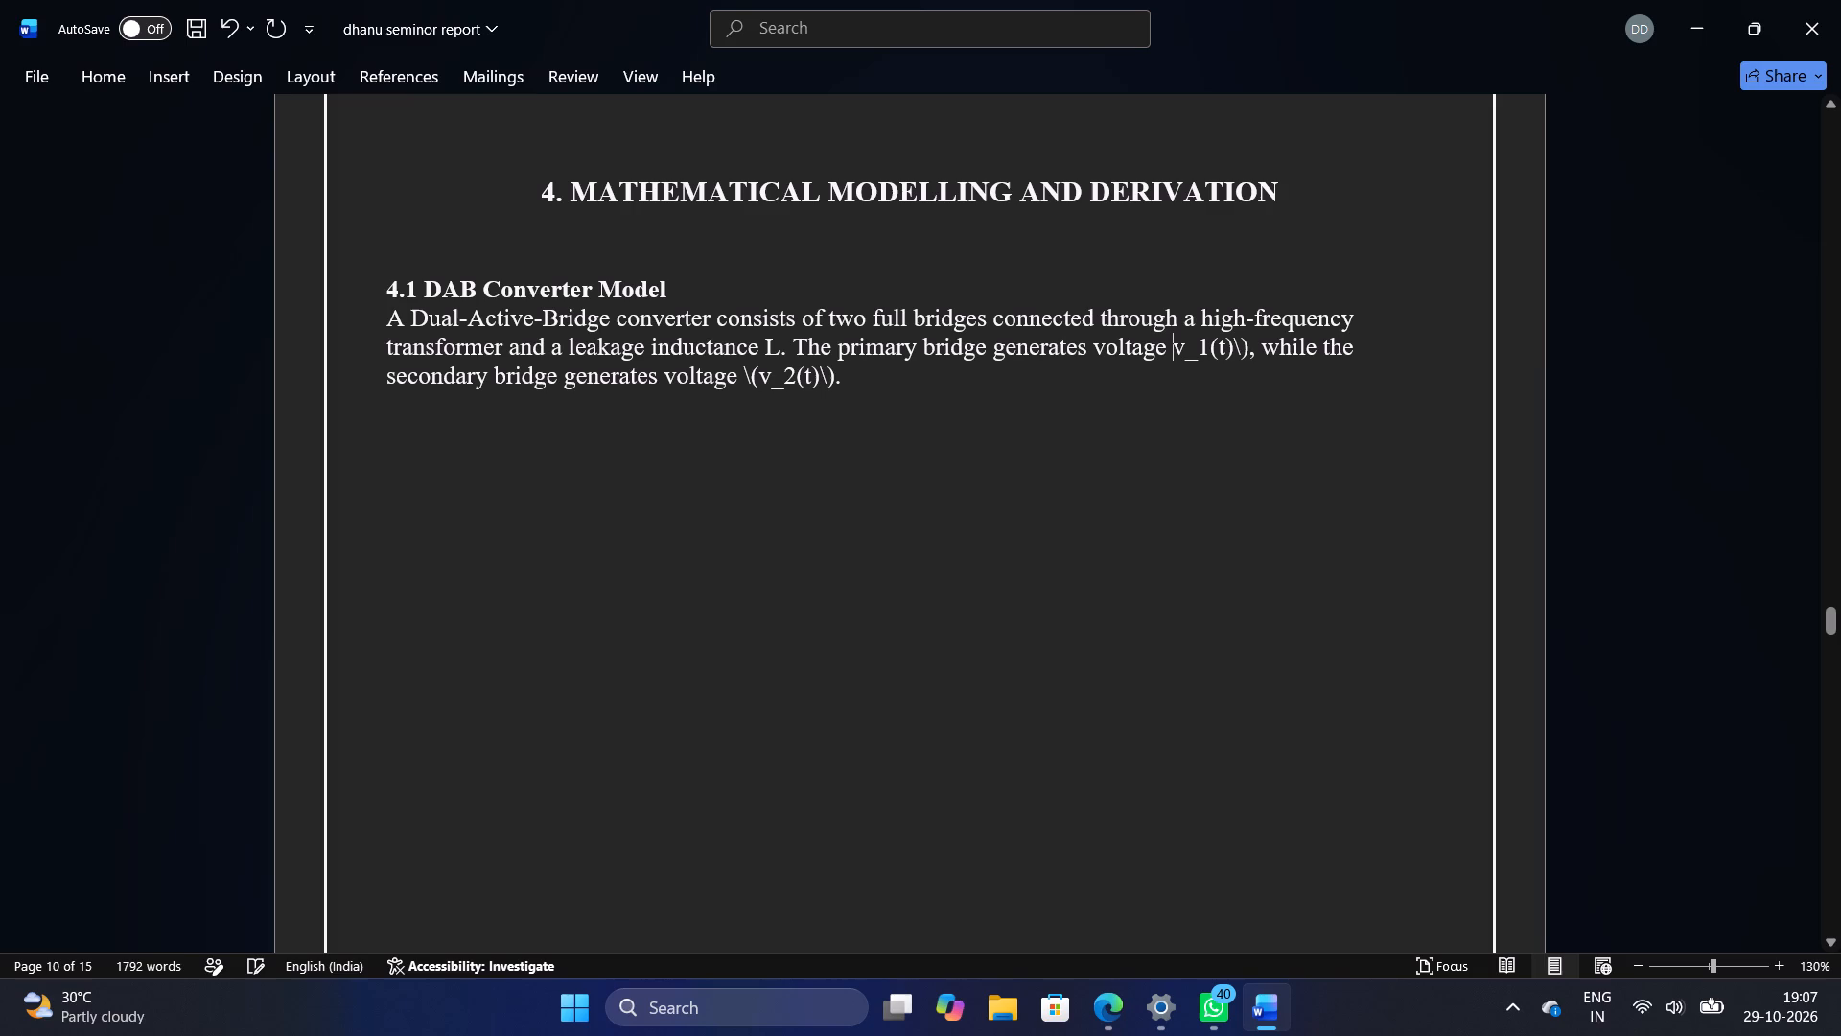
{"action": "left_click", "coordinate": [1200, 353]}
{"action": "key", "text": "BackSpace"}
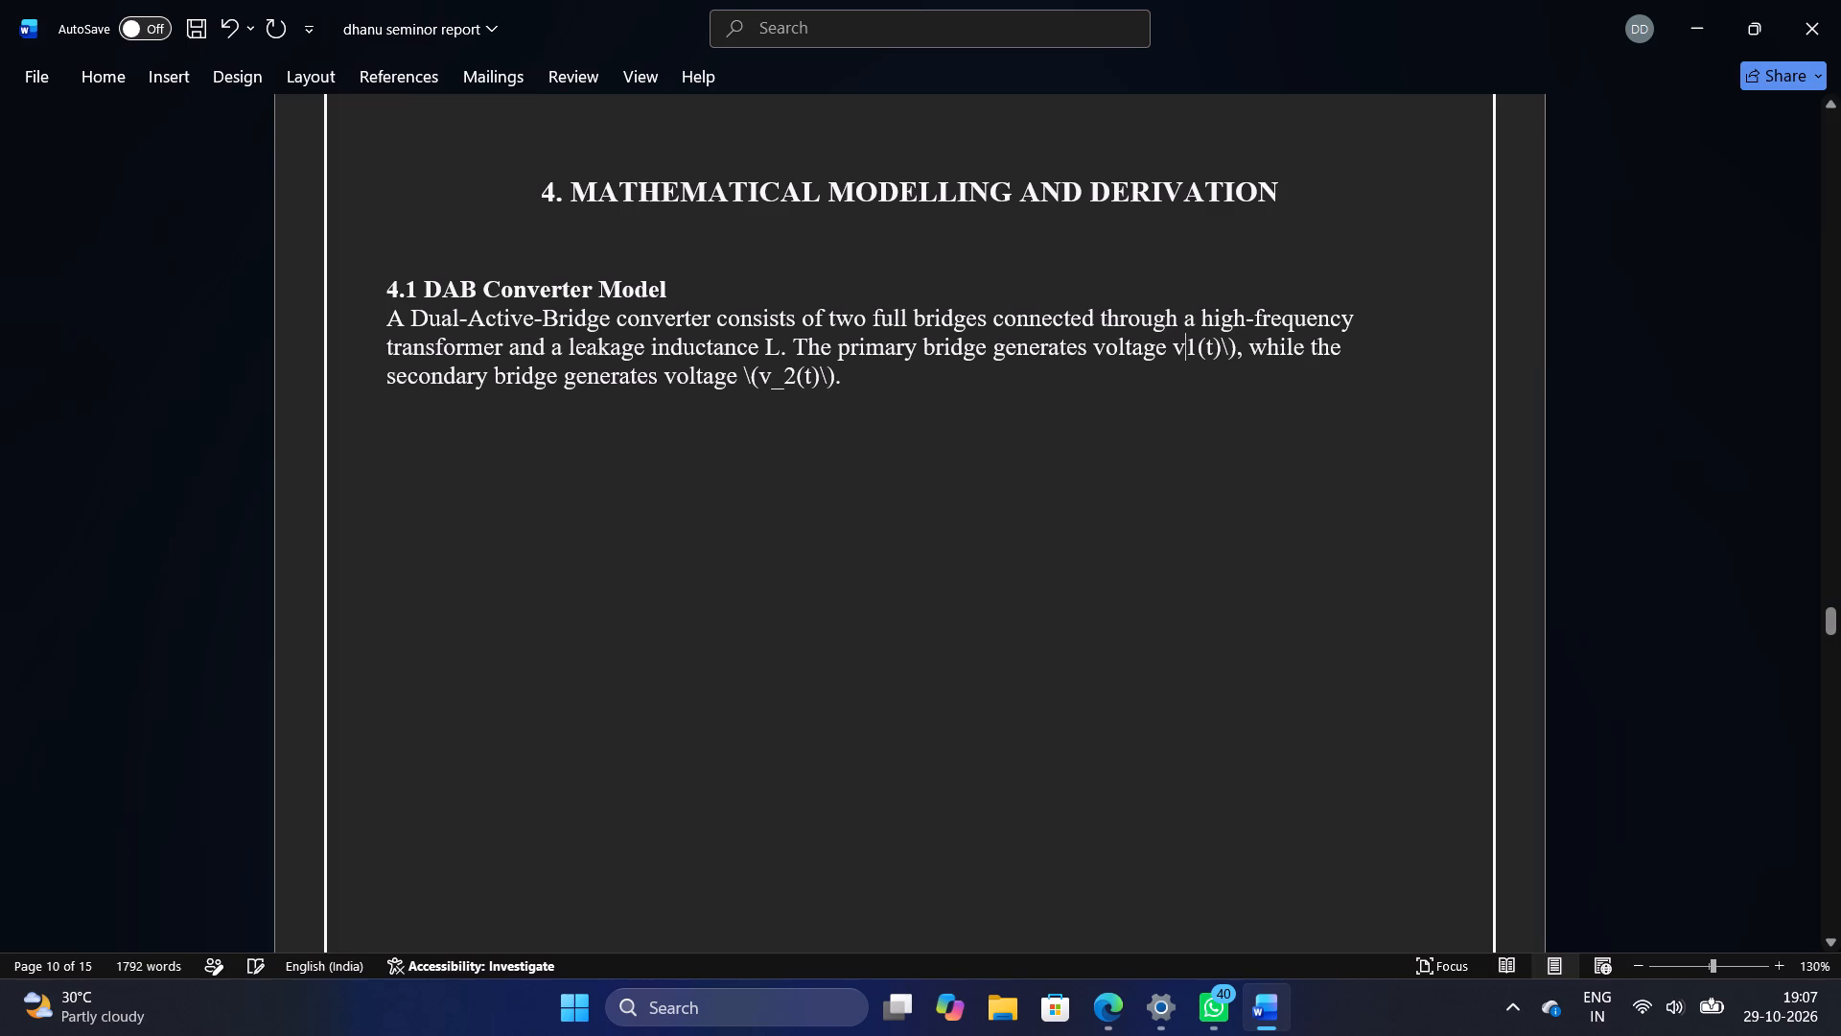
{"action": "left_click", "coordinate": [1237, 347]}
{"action": "key", "text": "BackSpace"}
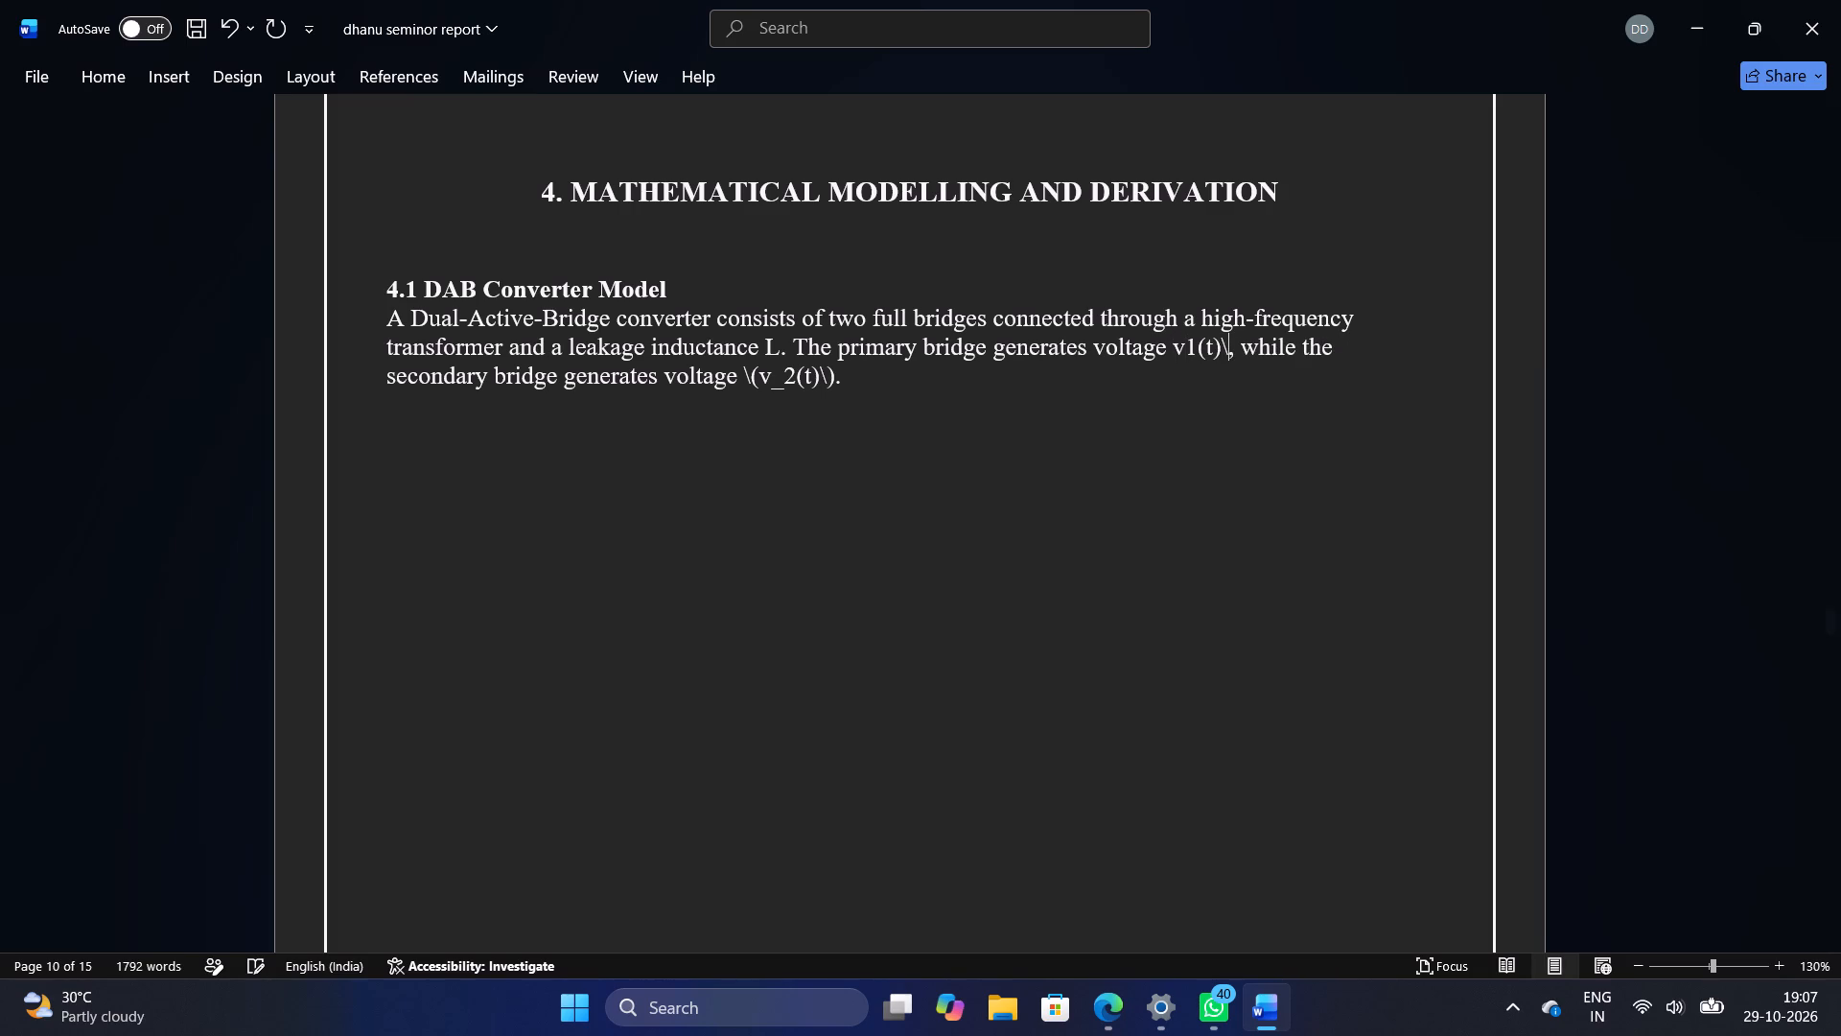
{"action": "key", "text": "BackSpace"}
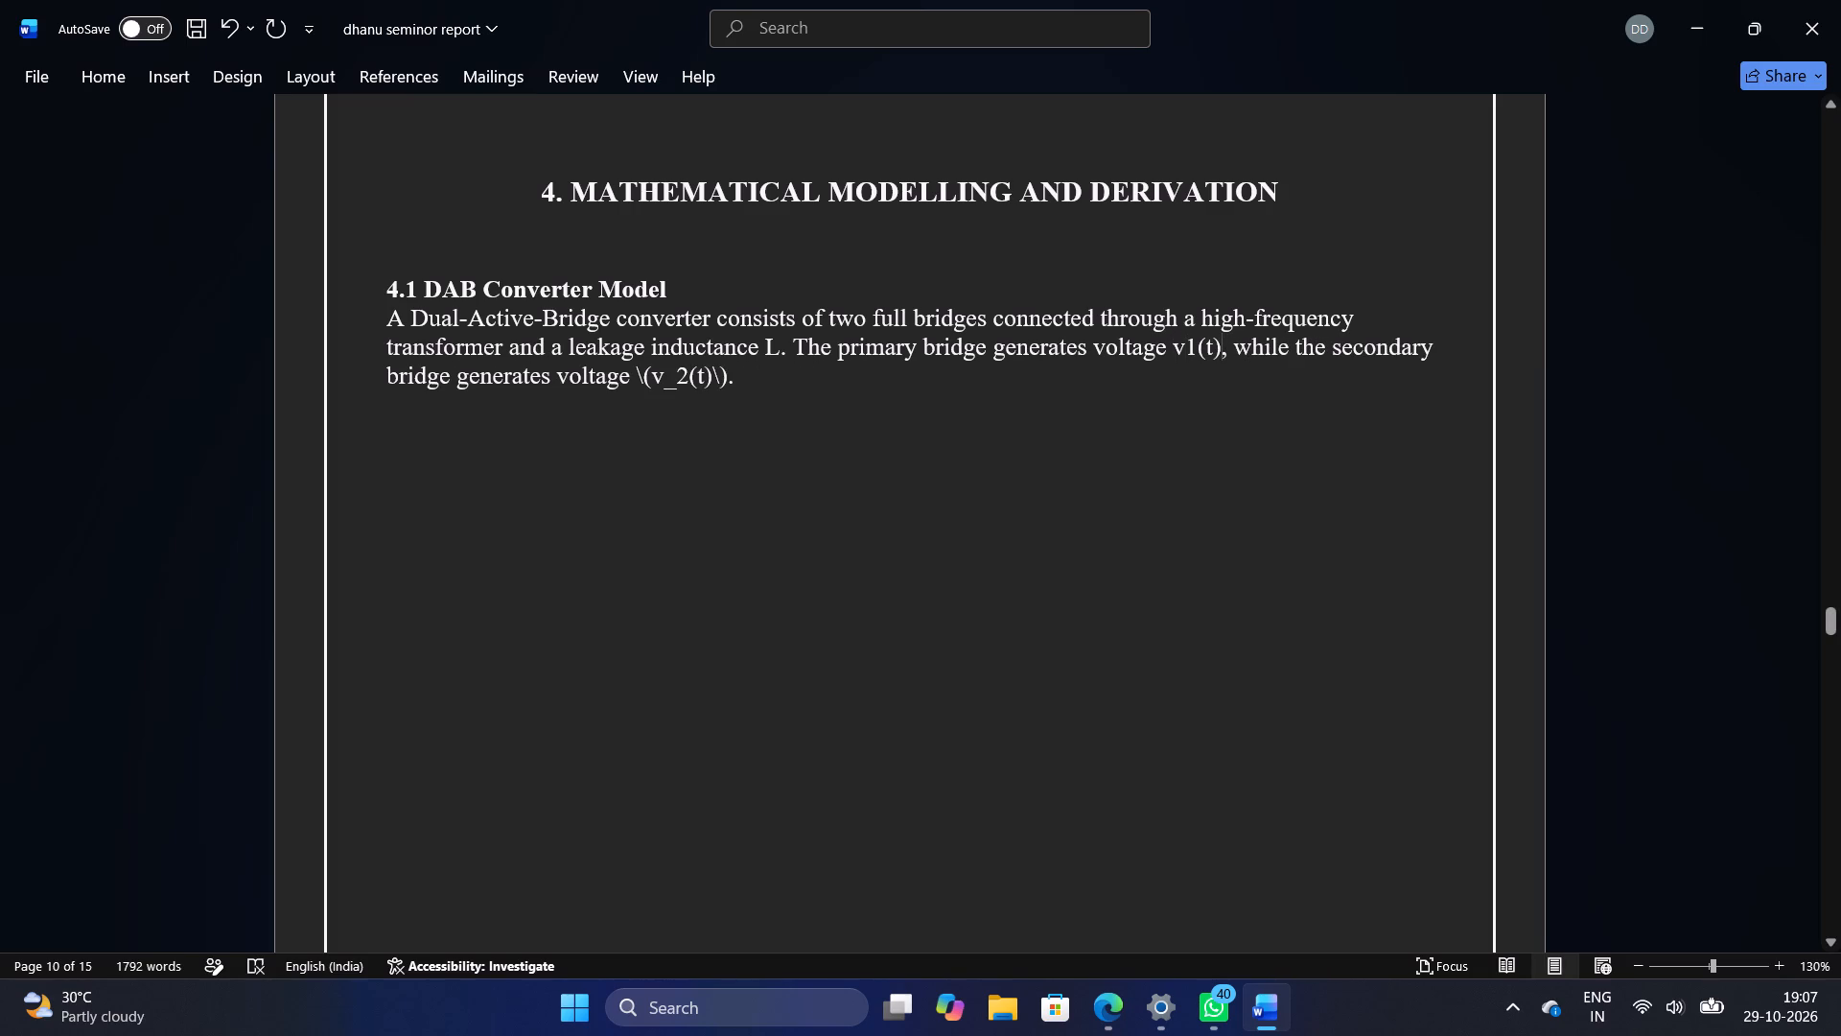
Strip the LaTeX delimiters and underscore from the secondary bridge voltage in the same paragraph, leaving v2(t).
{"action": "left_click", "coordinate": [651, 376]}
{"action": "key", "text": "BackSpace"}
{"action": "key", "text": "BackSpace"}
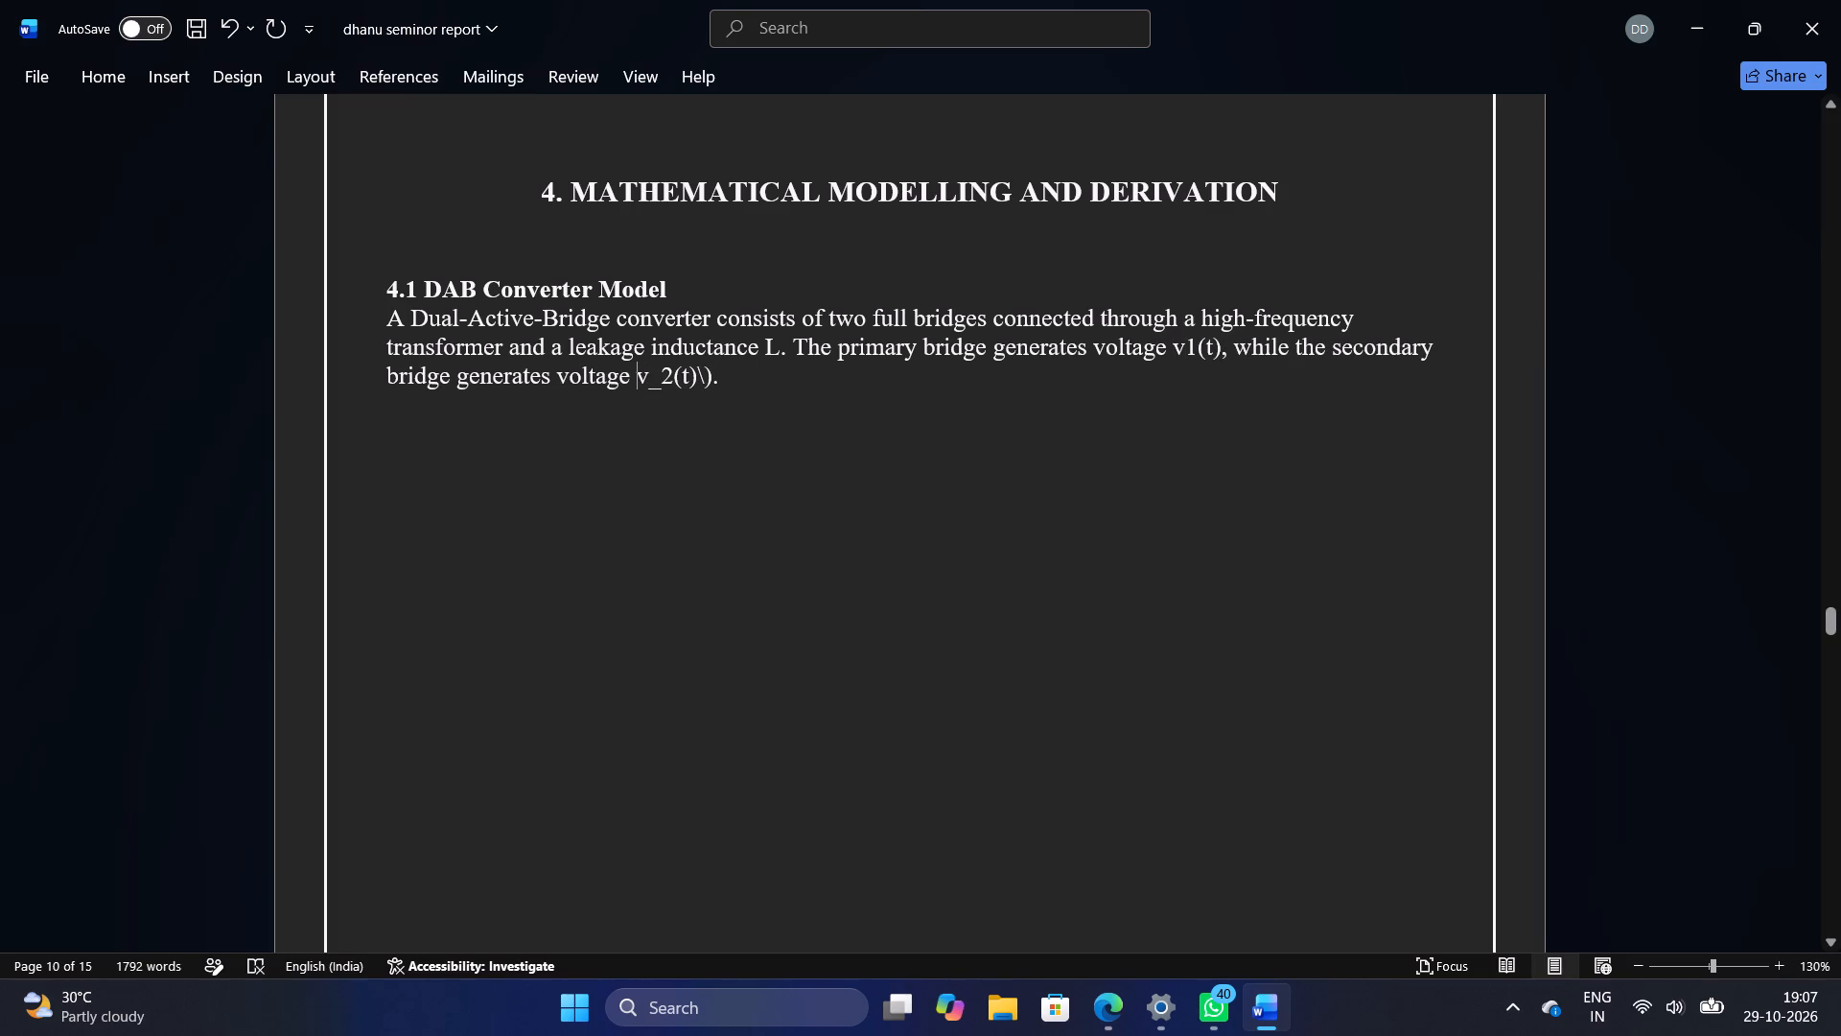
{"action": "left_click", "coordinate": [662, 377]}
{"action": "key", "text": "BackSpace"}
{"action": "left_click", "coordinate": [705, 375]}
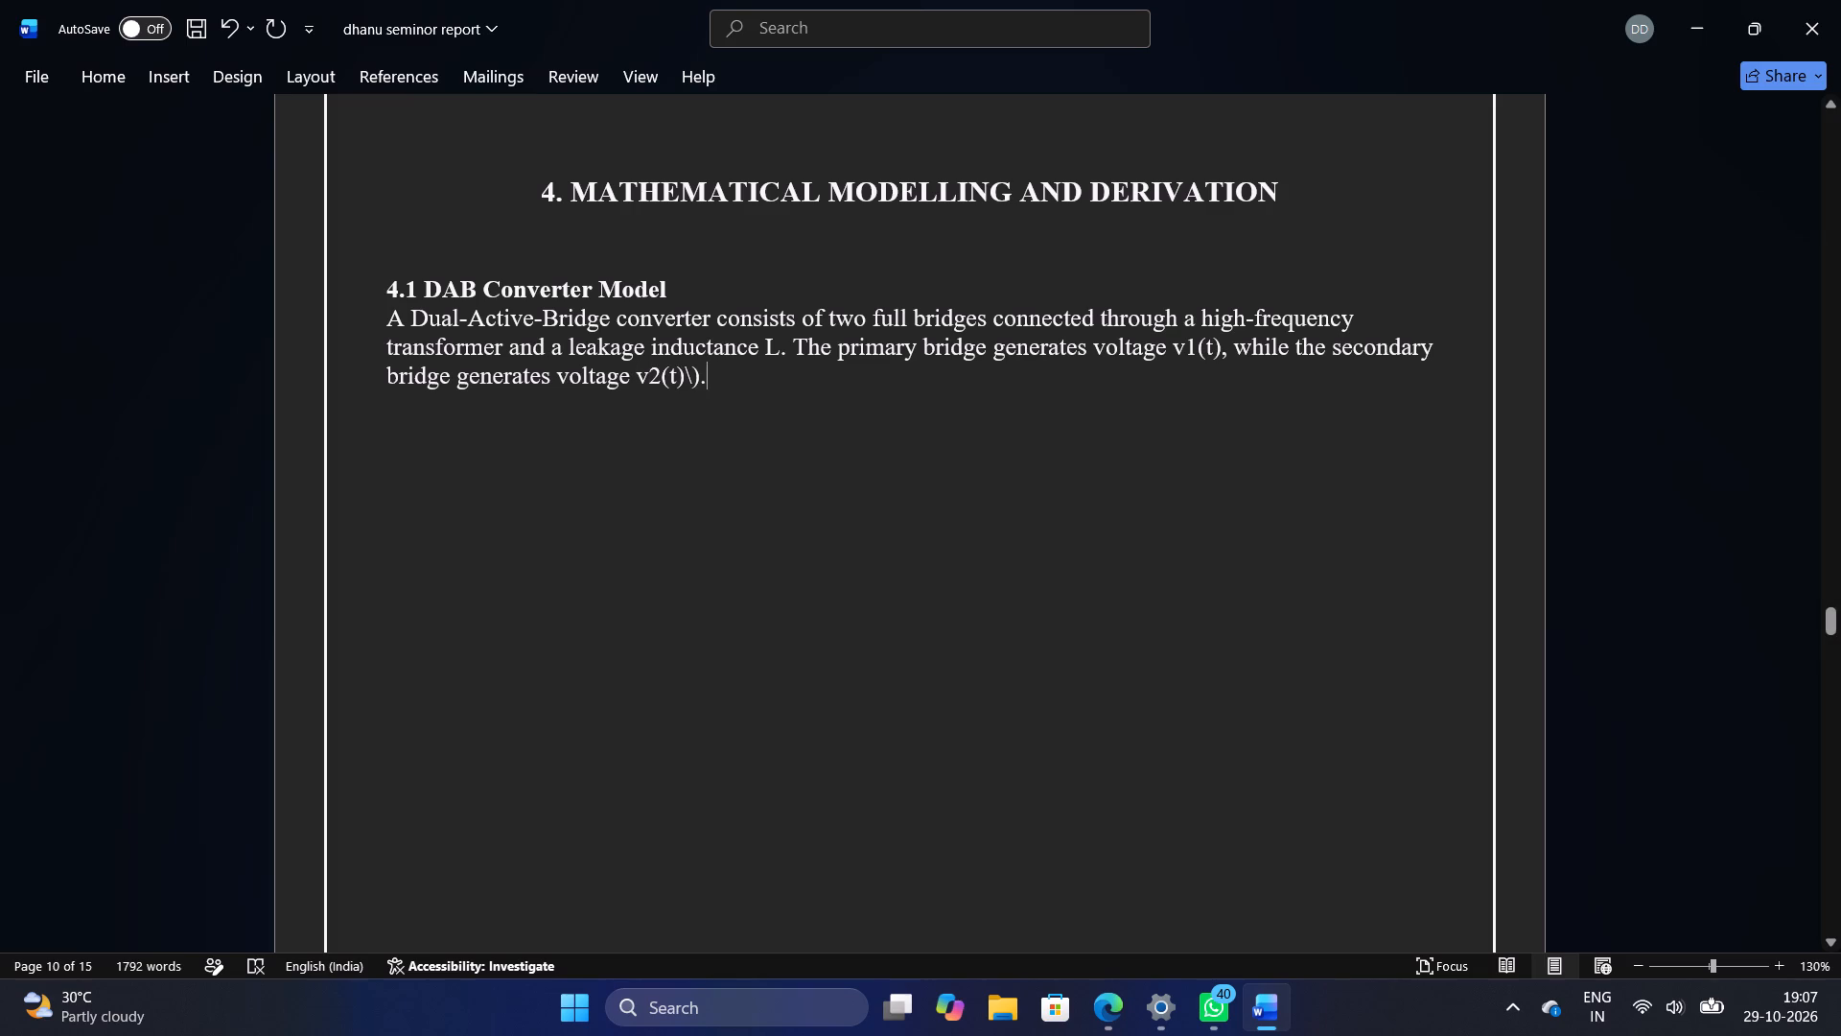
{"action": "left_click", "coordinate": [698, 376]}
{"action": "key", "text": "BackSpace"}
{"action": "key", "text": "BackSpace"}
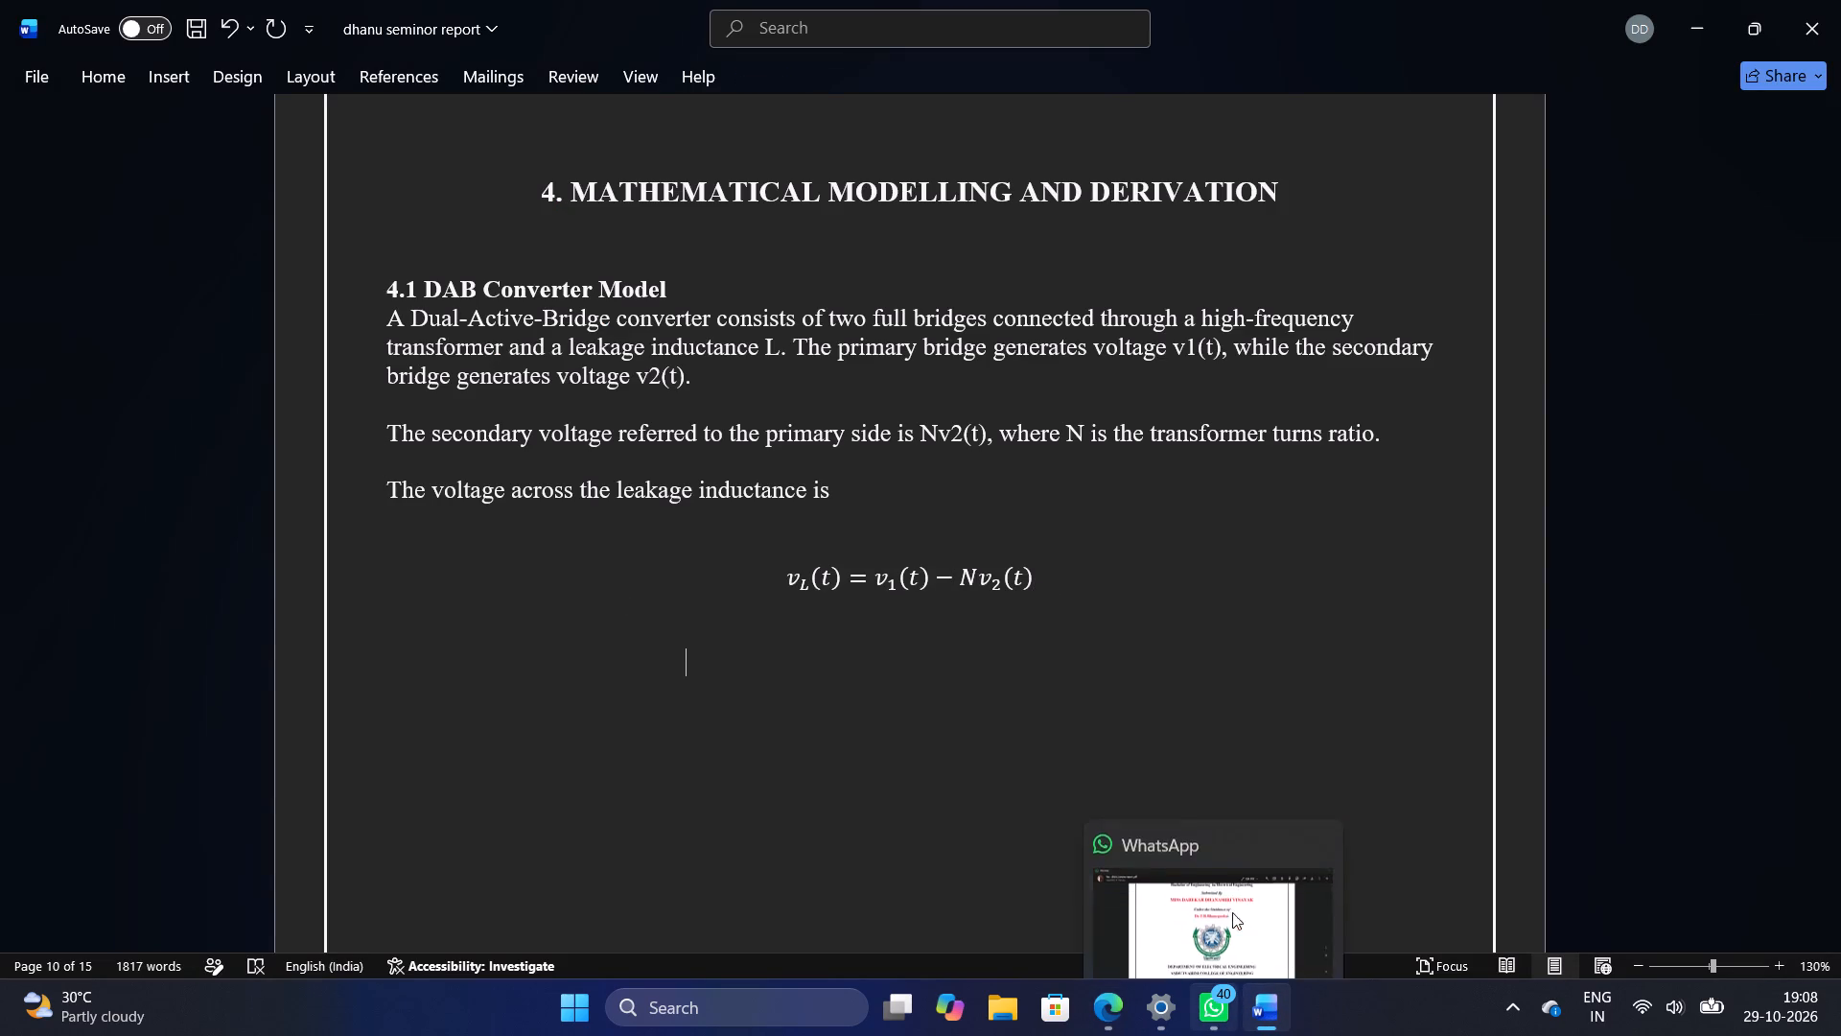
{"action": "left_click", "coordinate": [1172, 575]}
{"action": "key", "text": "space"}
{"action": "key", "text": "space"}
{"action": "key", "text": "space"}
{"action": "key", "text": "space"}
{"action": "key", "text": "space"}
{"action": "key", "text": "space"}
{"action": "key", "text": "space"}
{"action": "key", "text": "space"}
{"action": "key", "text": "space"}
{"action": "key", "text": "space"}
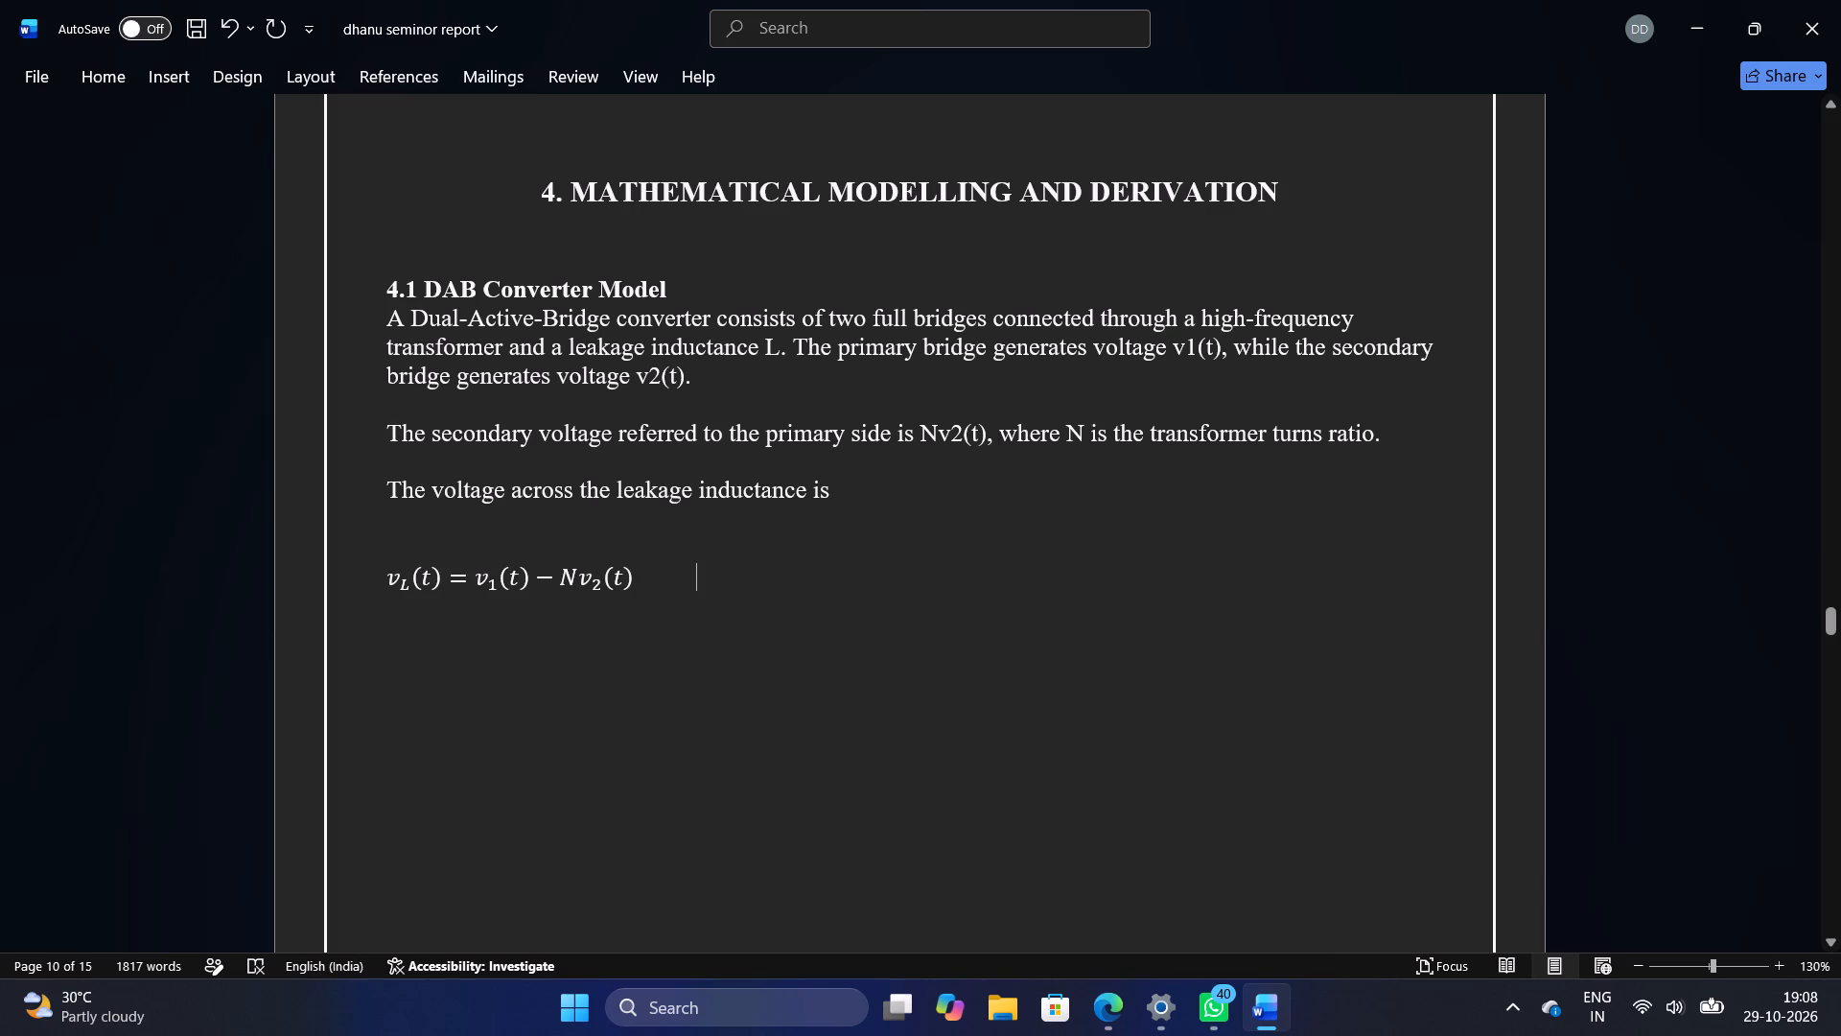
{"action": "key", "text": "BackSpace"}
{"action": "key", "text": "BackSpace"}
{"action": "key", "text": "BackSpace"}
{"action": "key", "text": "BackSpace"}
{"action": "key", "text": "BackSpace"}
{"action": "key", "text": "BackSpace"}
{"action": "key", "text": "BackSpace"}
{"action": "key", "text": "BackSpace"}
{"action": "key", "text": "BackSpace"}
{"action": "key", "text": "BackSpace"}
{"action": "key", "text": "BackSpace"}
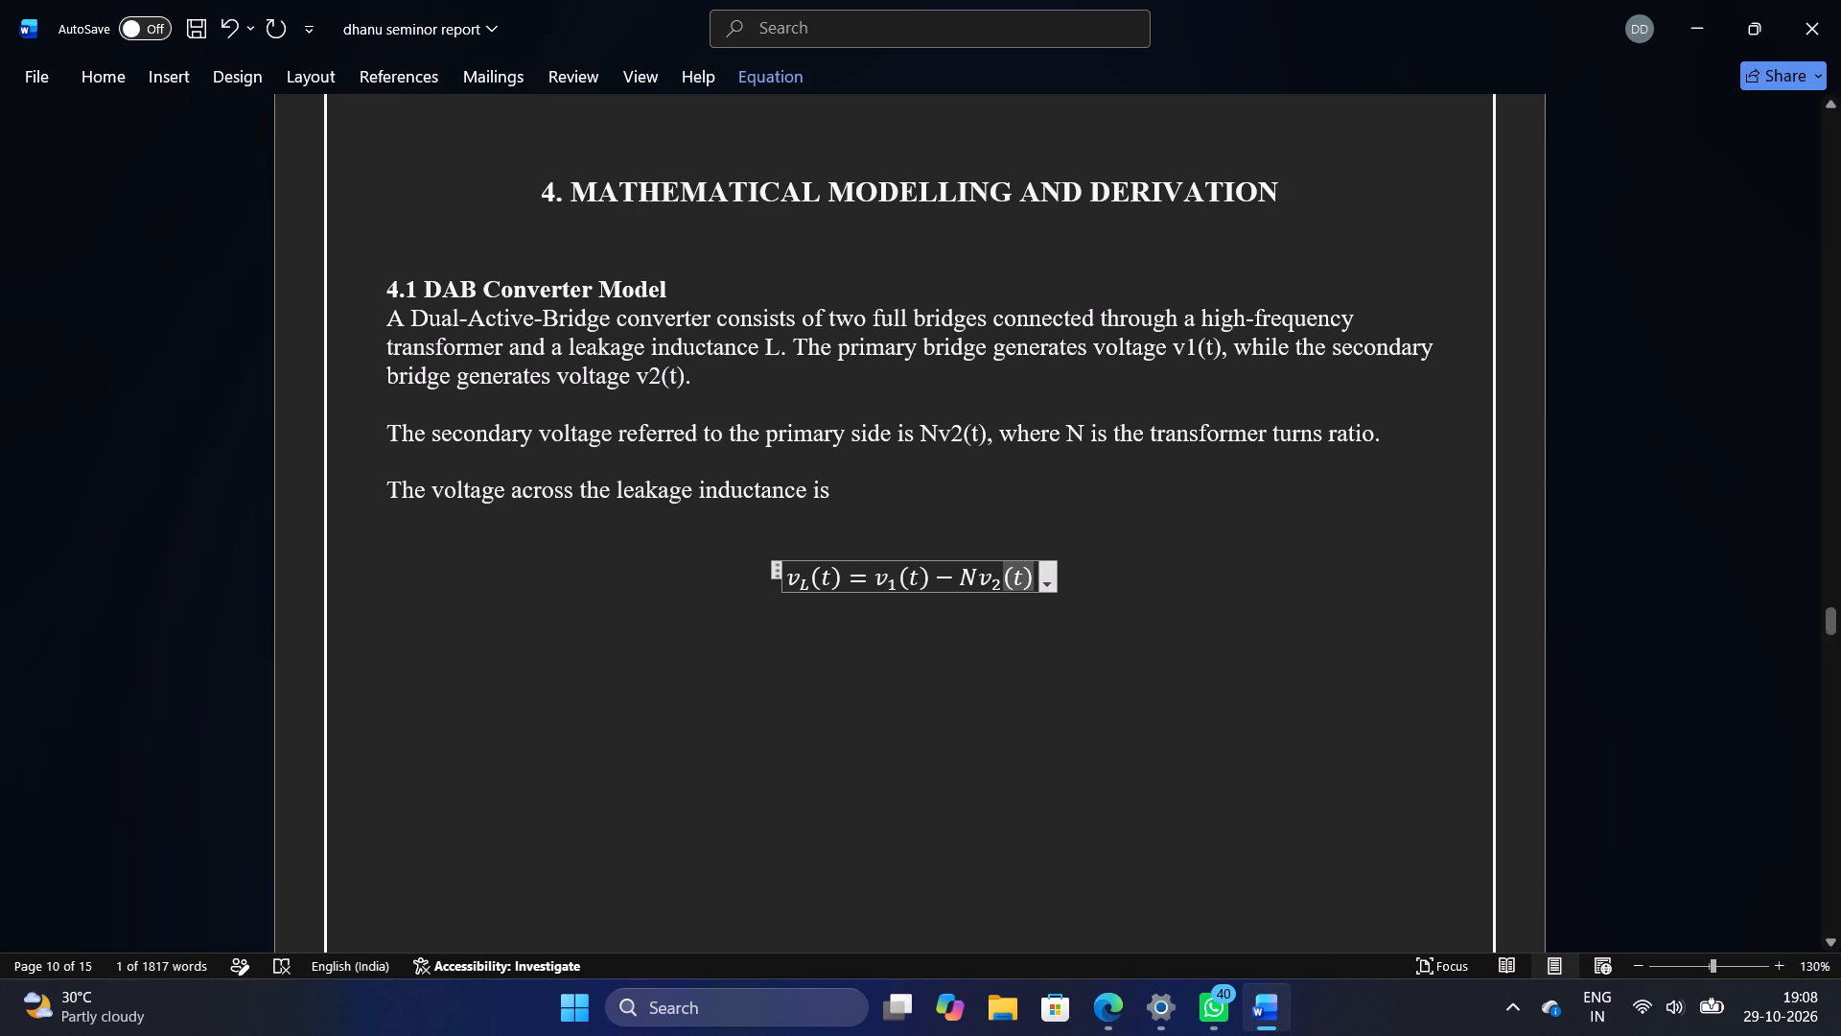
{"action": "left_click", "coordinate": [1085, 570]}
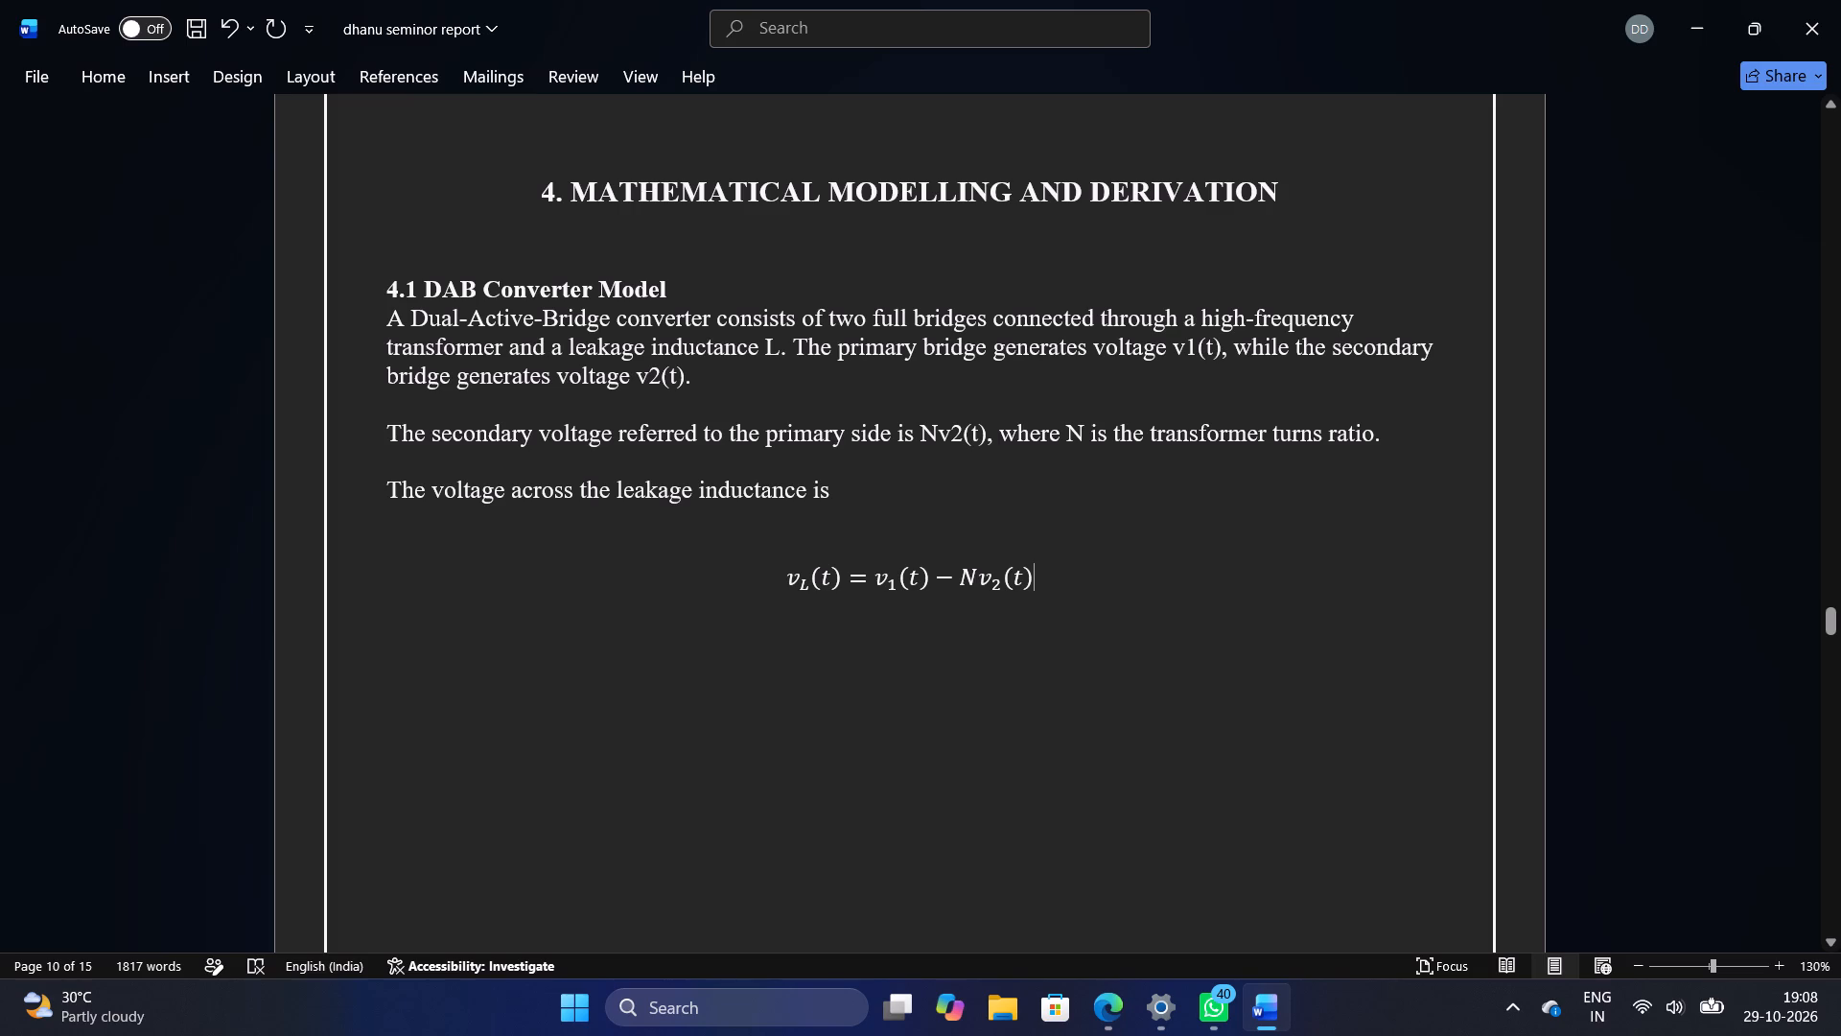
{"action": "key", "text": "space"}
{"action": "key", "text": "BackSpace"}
Centre-align the vL(t) = v1(t) − Nv2(t) equation together with the blank line below it.
{"action": "left_click_drag", "start_coordinate": [783, 582], "coordinate": [976, 618]}
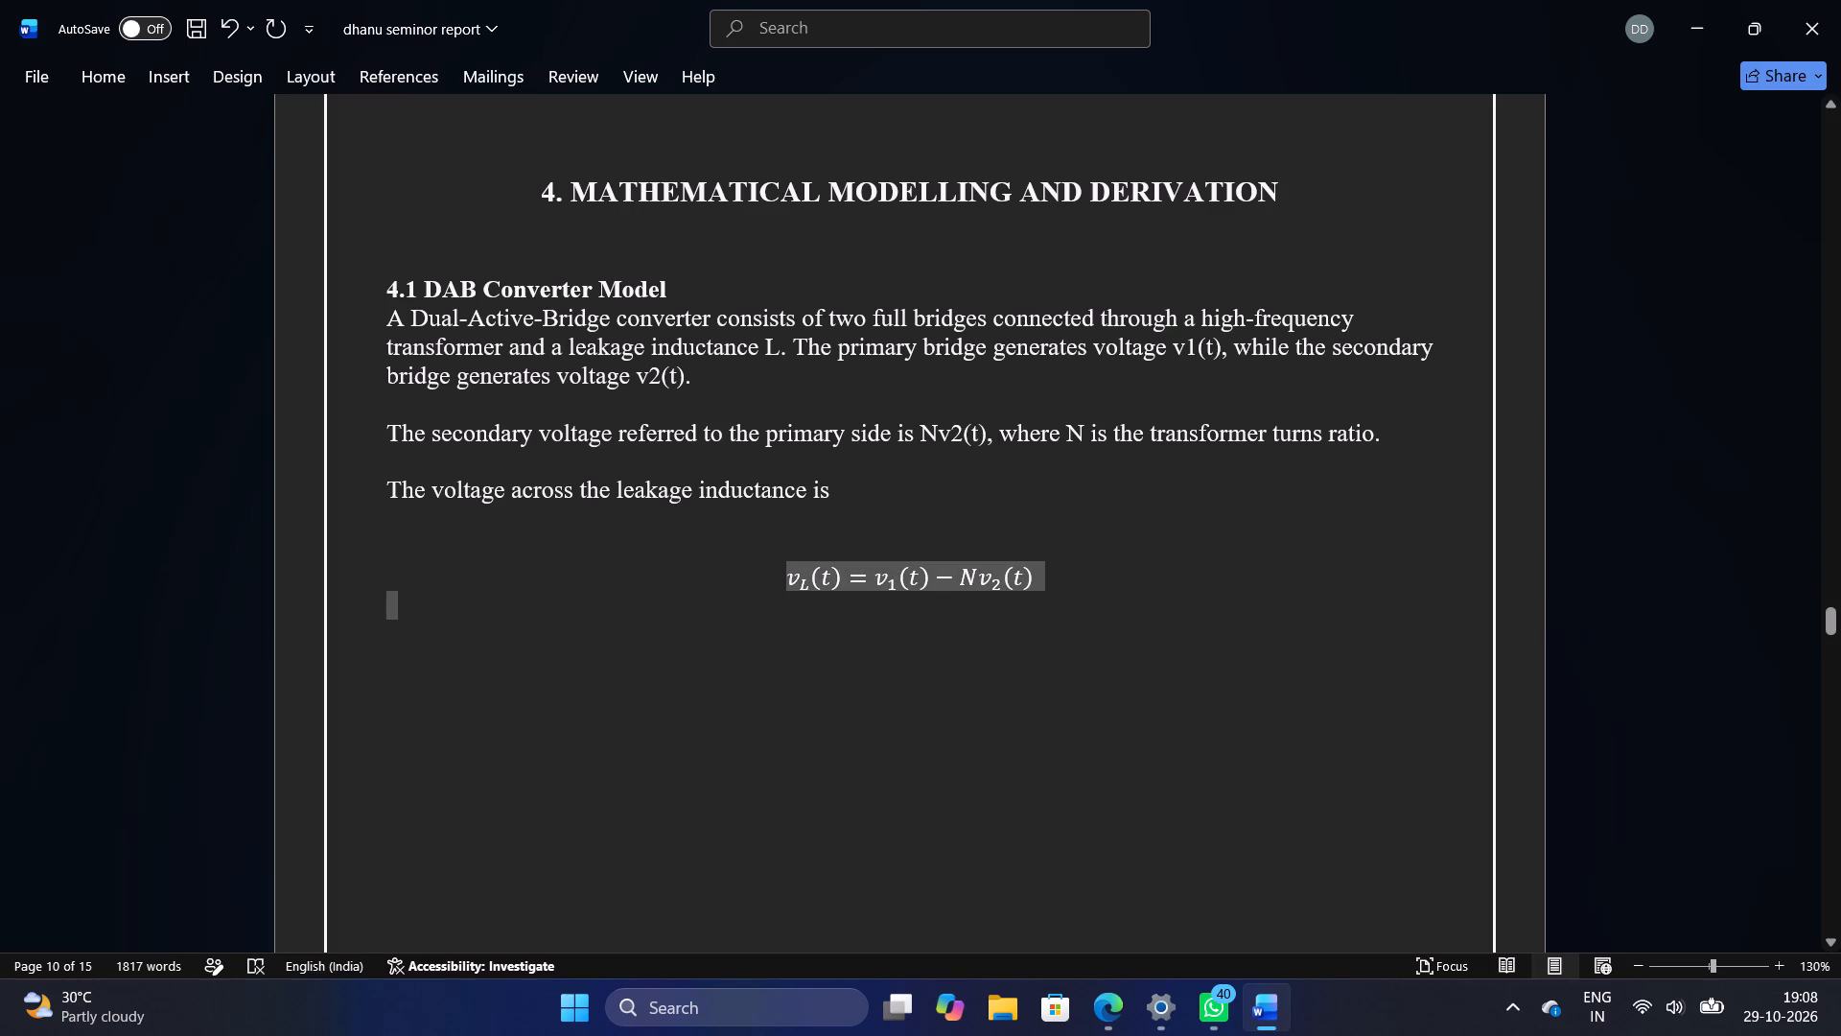
{"action": "left_click_drag", "start_coordinate": [976, 618], "coordinate": [977, 618]}
{"action": "left_click", "coordinate": [38, 77]}
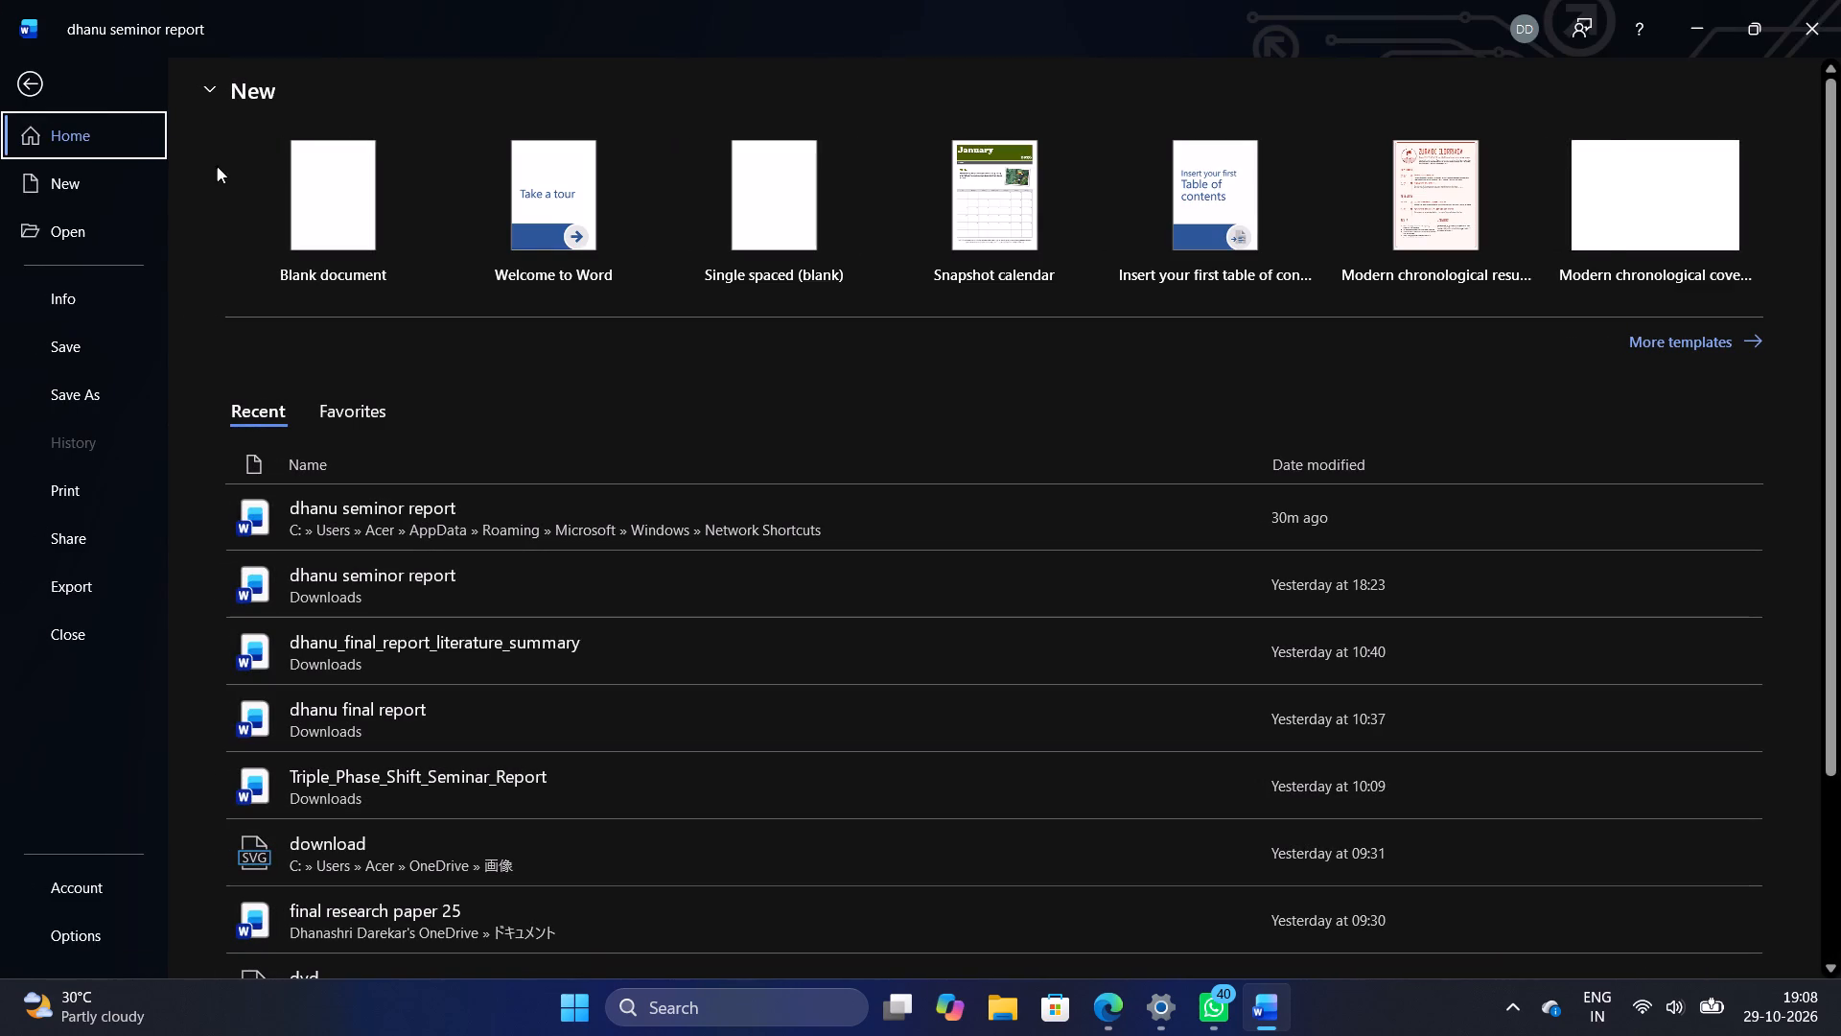
{"action": "left_click", "coordinate": [41, 82]}
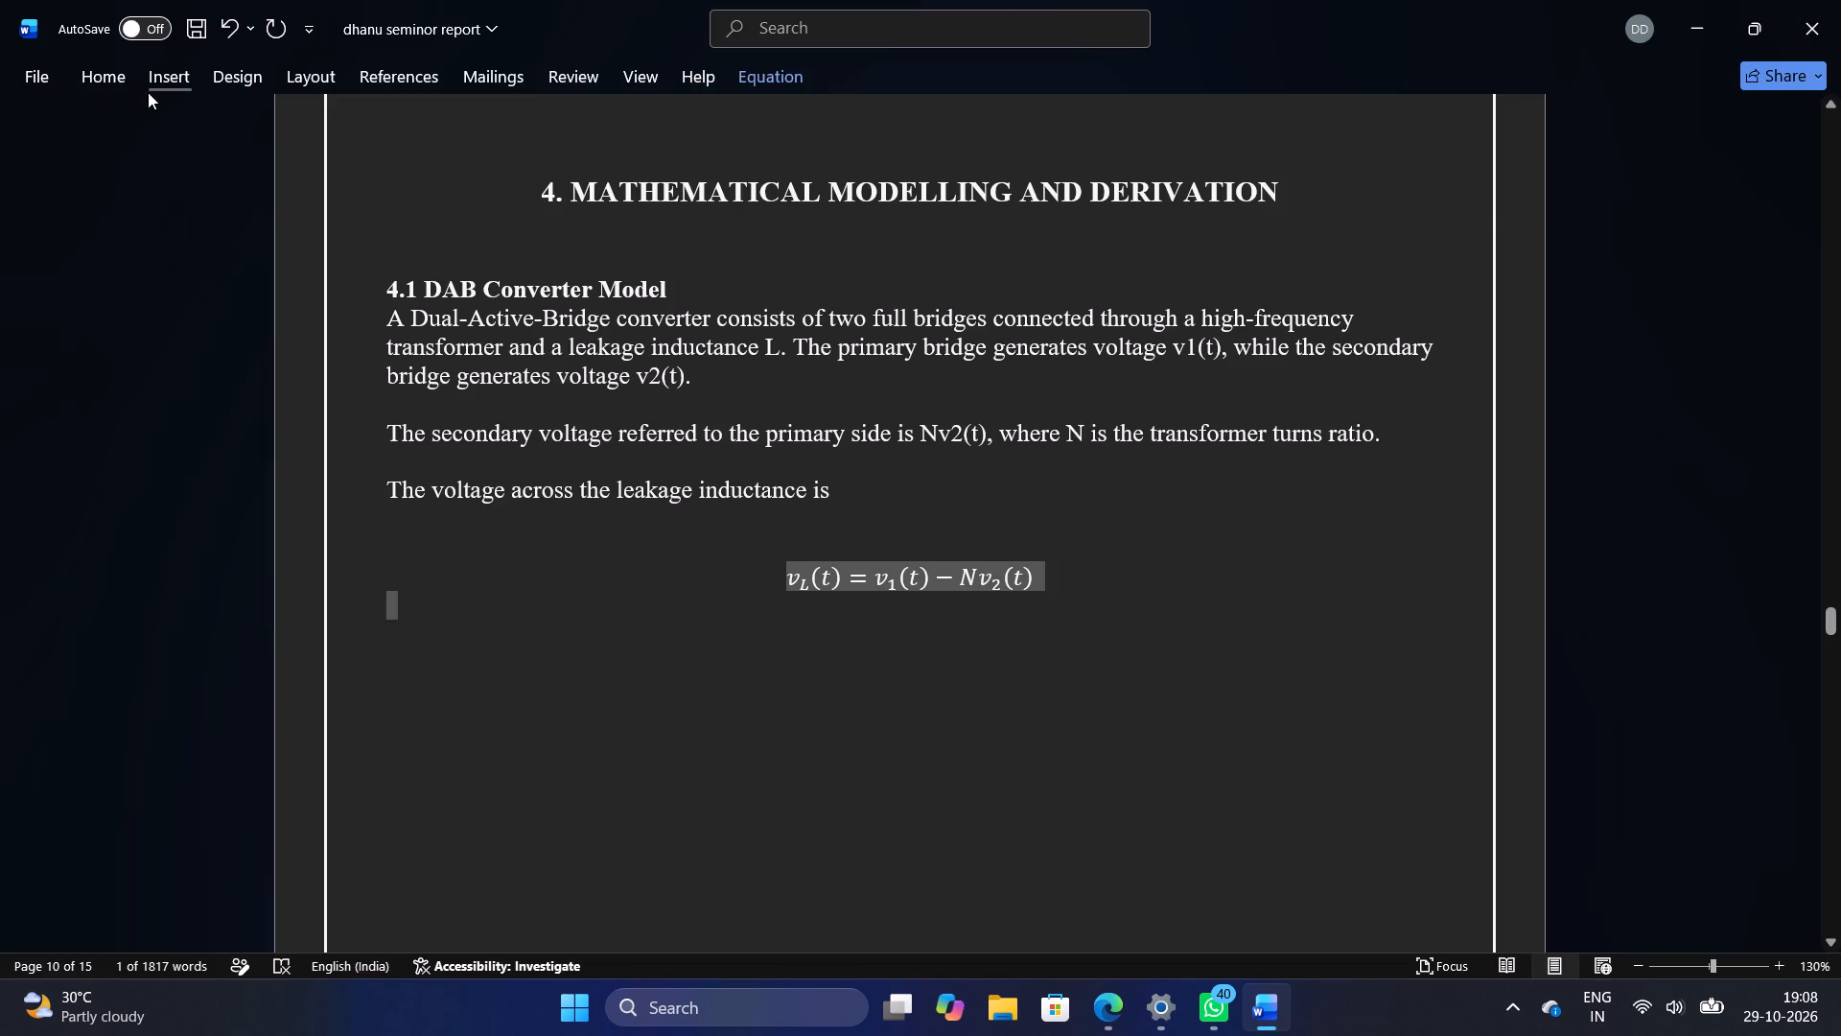
{"action": "left_click", "coordinate": [106, 65]}
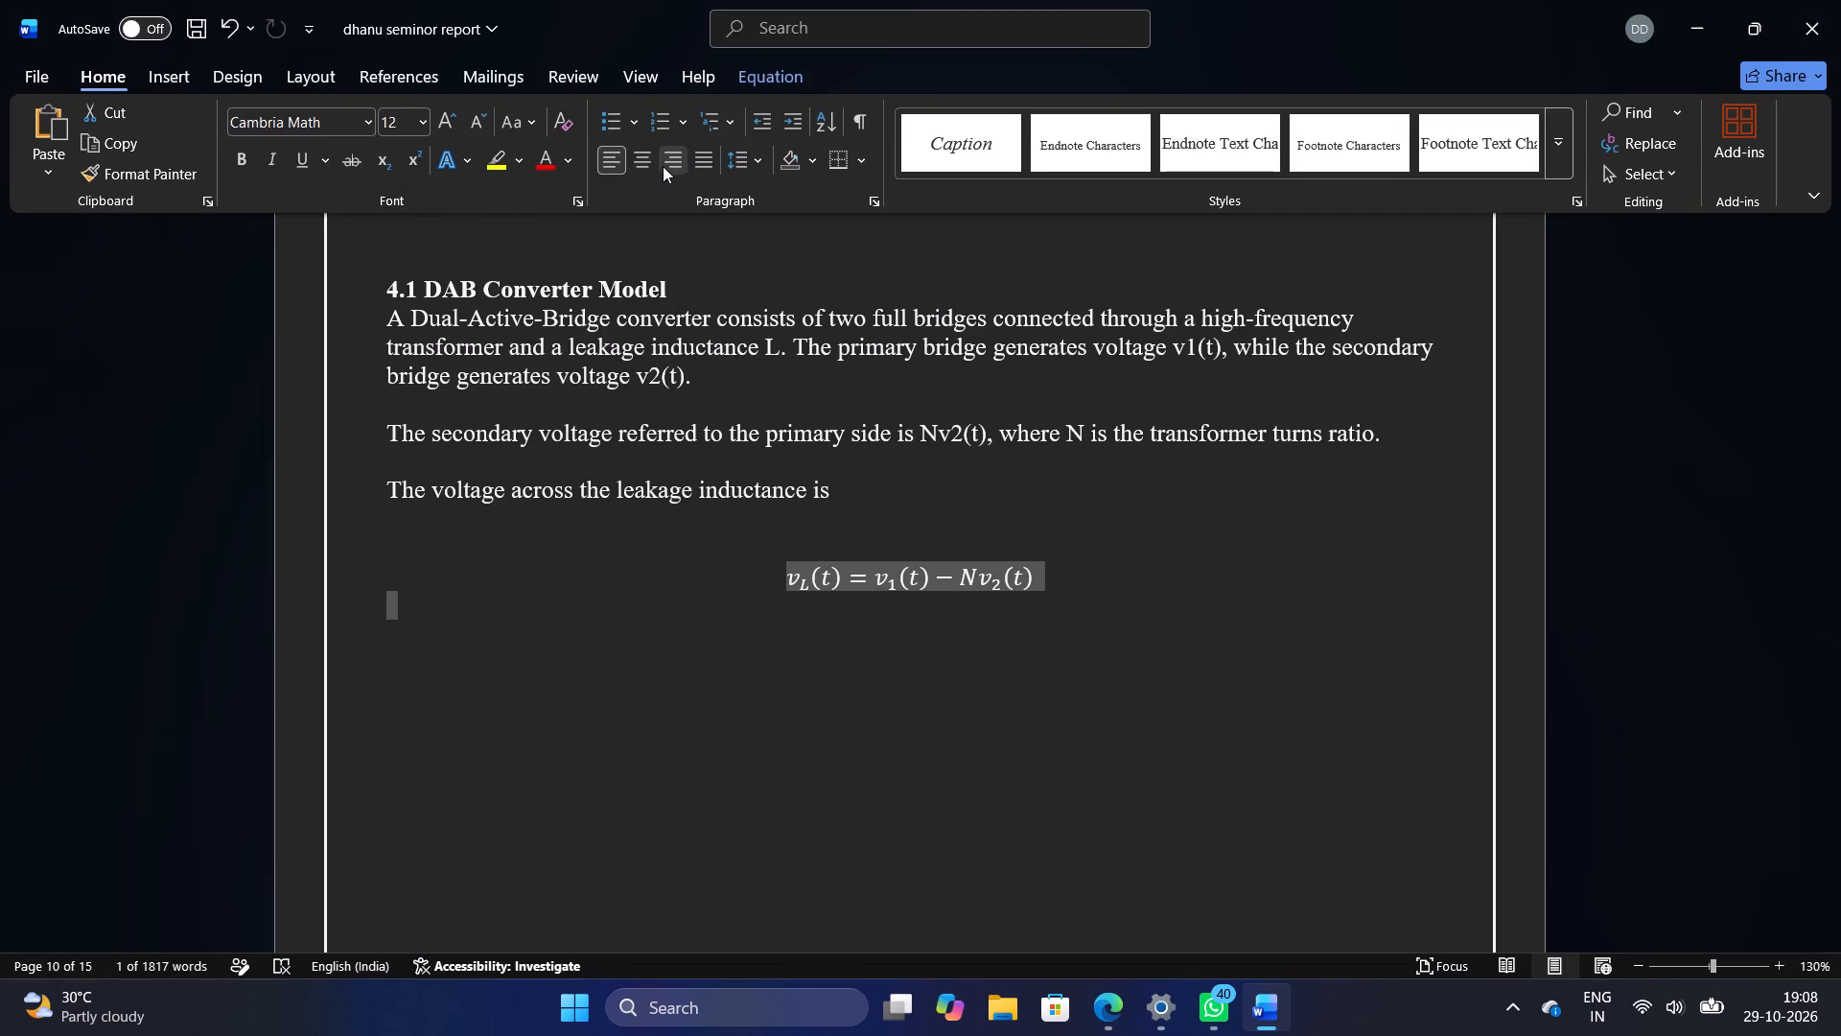
{"action": "left_click", "coordinate": [648, 163]}
{"action": "left_click", "coordinate": [961, 675]}
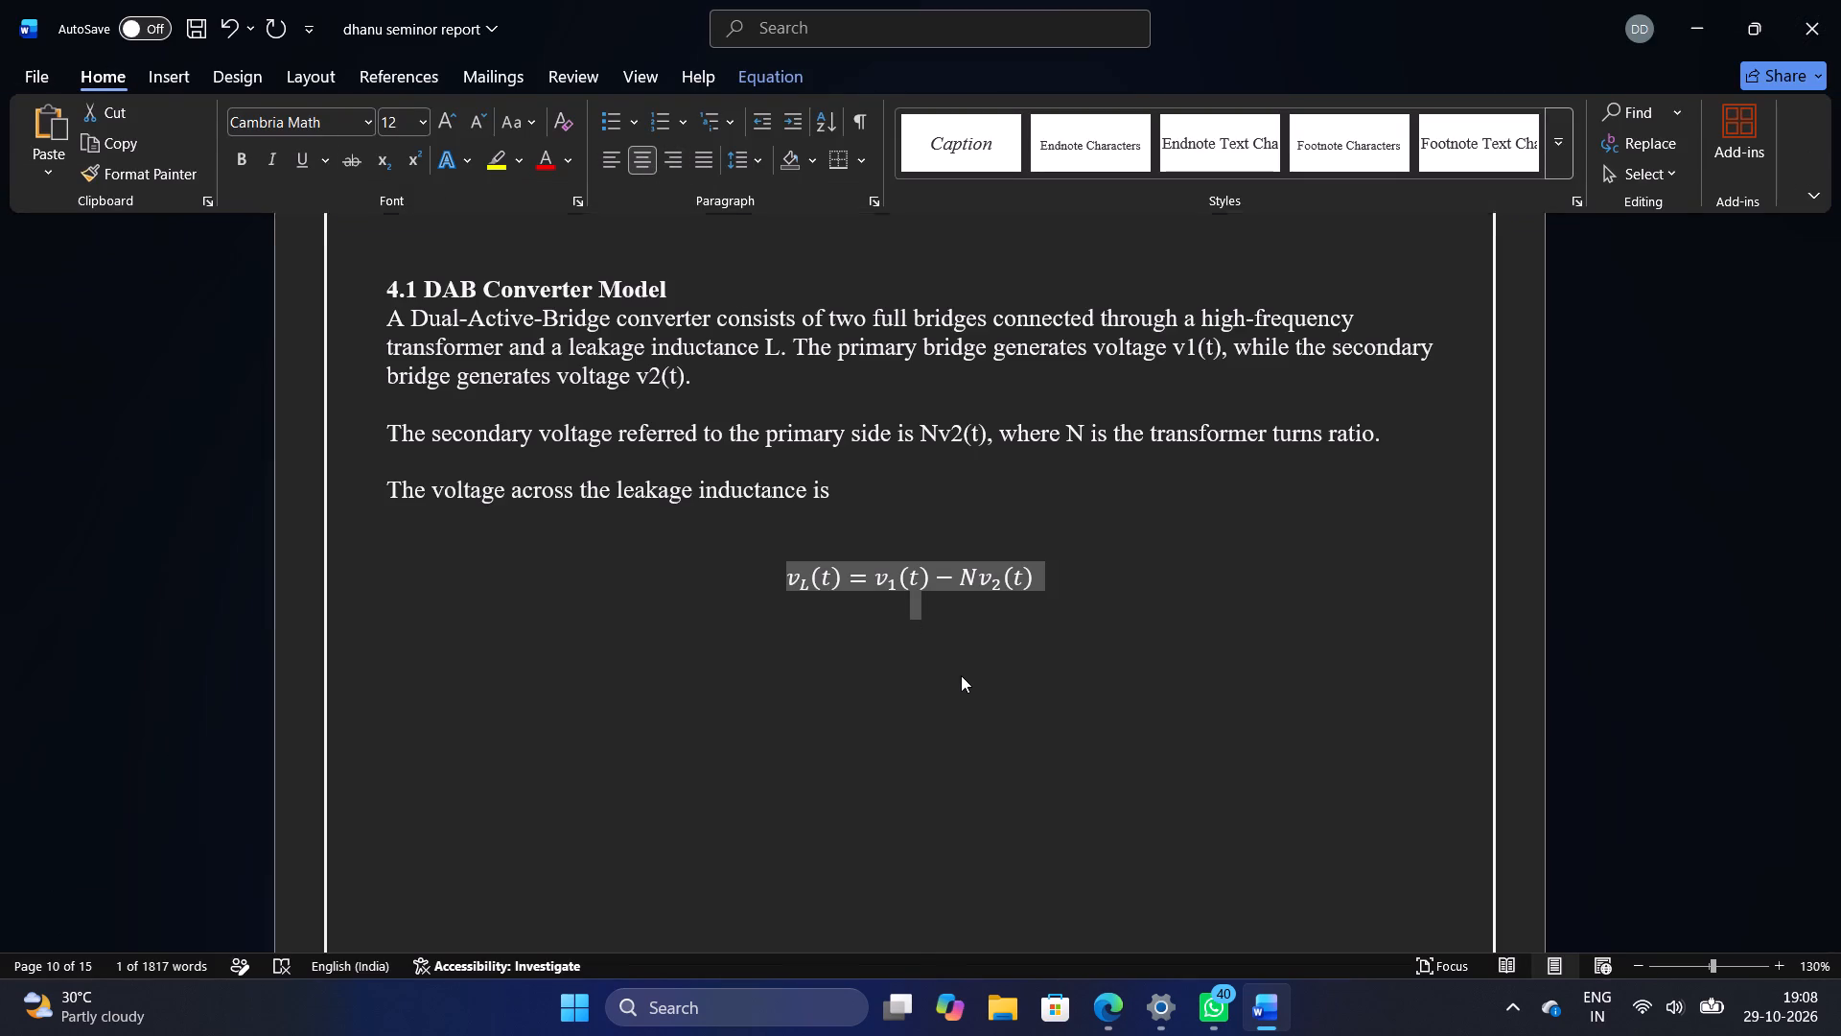
Add the equation number (1) after the vL(t) equation on the same line, separated by a wide run of spaces.
{"action": "left_click", "coordinate": [1060, 570]}
{"action": "left_click", "coordinate": [1053, 579]}
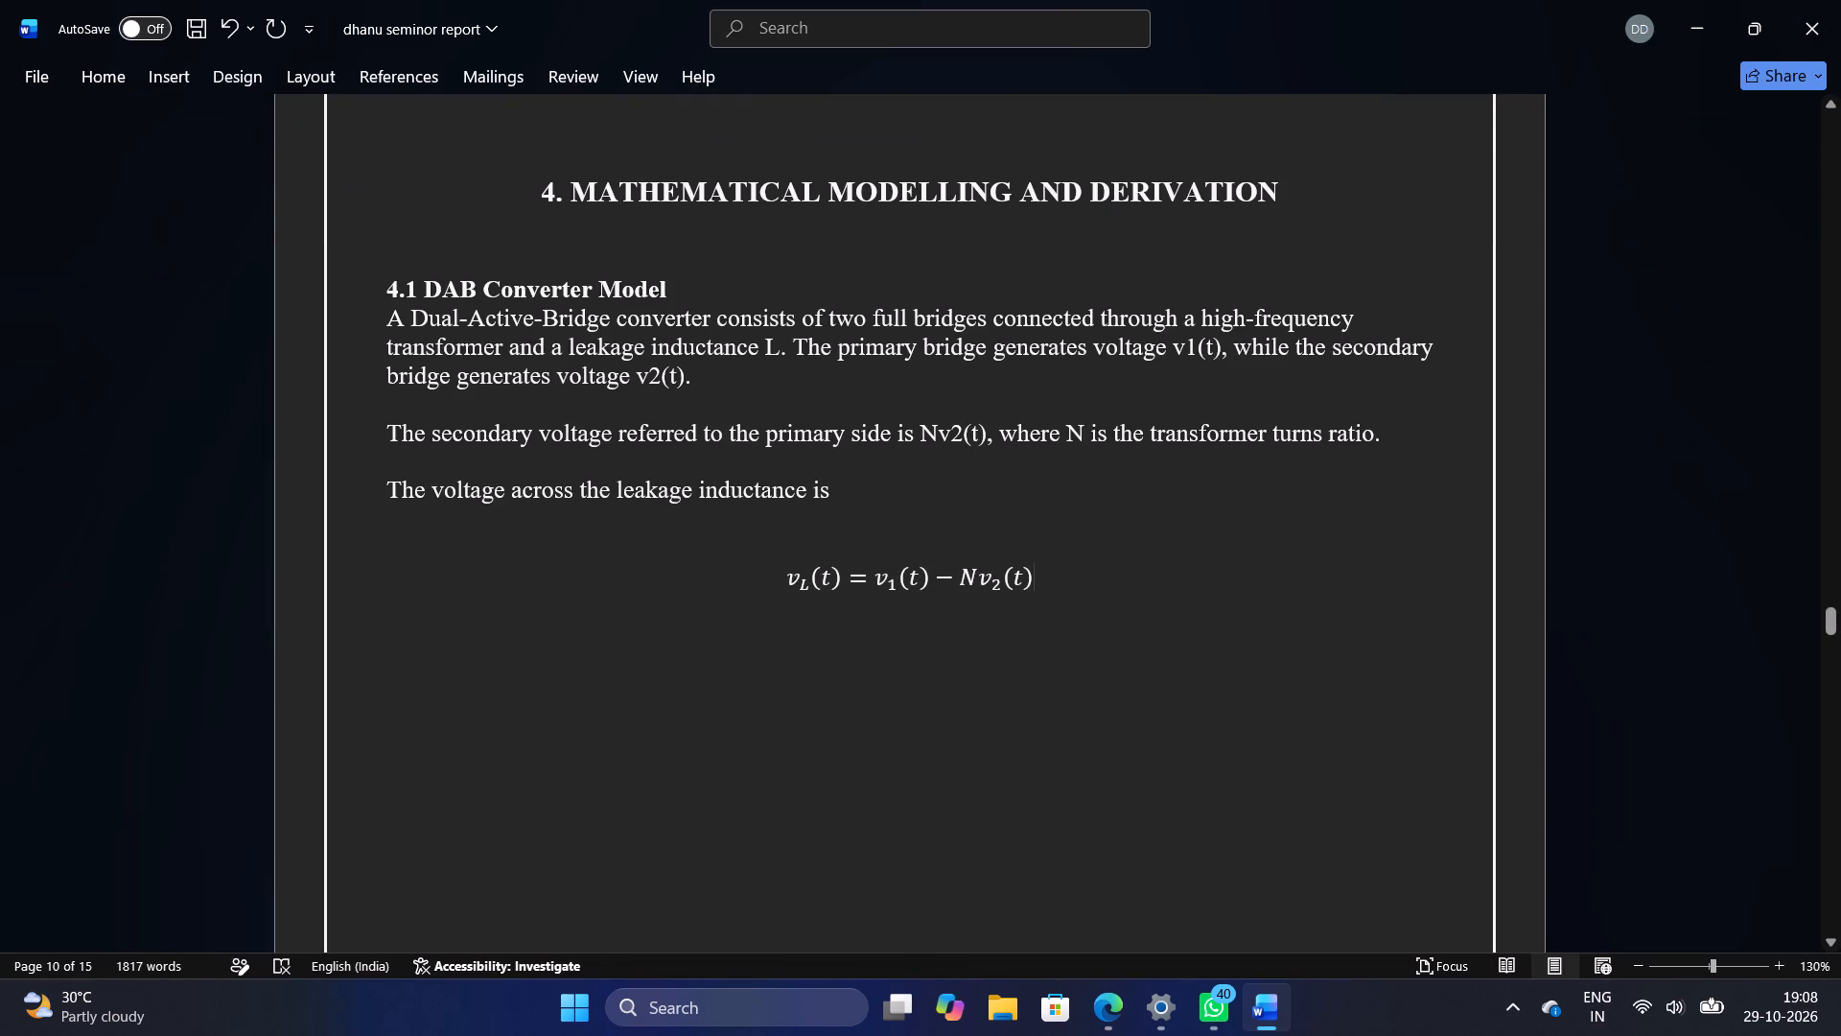
{"action": "key", "text": "space"}
{"action": "key", "text": "space"}
{"action": "key", "text": "space"}
{"action": "key", "text": "space"}
{"action": "key", "text": "space"}
{"action": "key", "text": "space"}
{"action": "key", "text": "space"}
{"action": "key", "text": "space"}
{"action": "key", "text": "space"}
{"action": "key", "text": "space"}
{"action": "key", "text": "space"}
{"action": "key", "text": "space"}
{"action": "key", "text": "space"}
{"action": "key", "text": "space"}
{"action": "key", "text": "space"}
{"action": "key", "text": "space"}
{"action": "key", "text": "space"}
{"action": "key", "text": "space"}
{"action": "key", "text": "space"}
{"action": "key", "text": "space"}
{"action": "key", "text": "shift+parenleft"}
{"action": "key", "text": "1"}
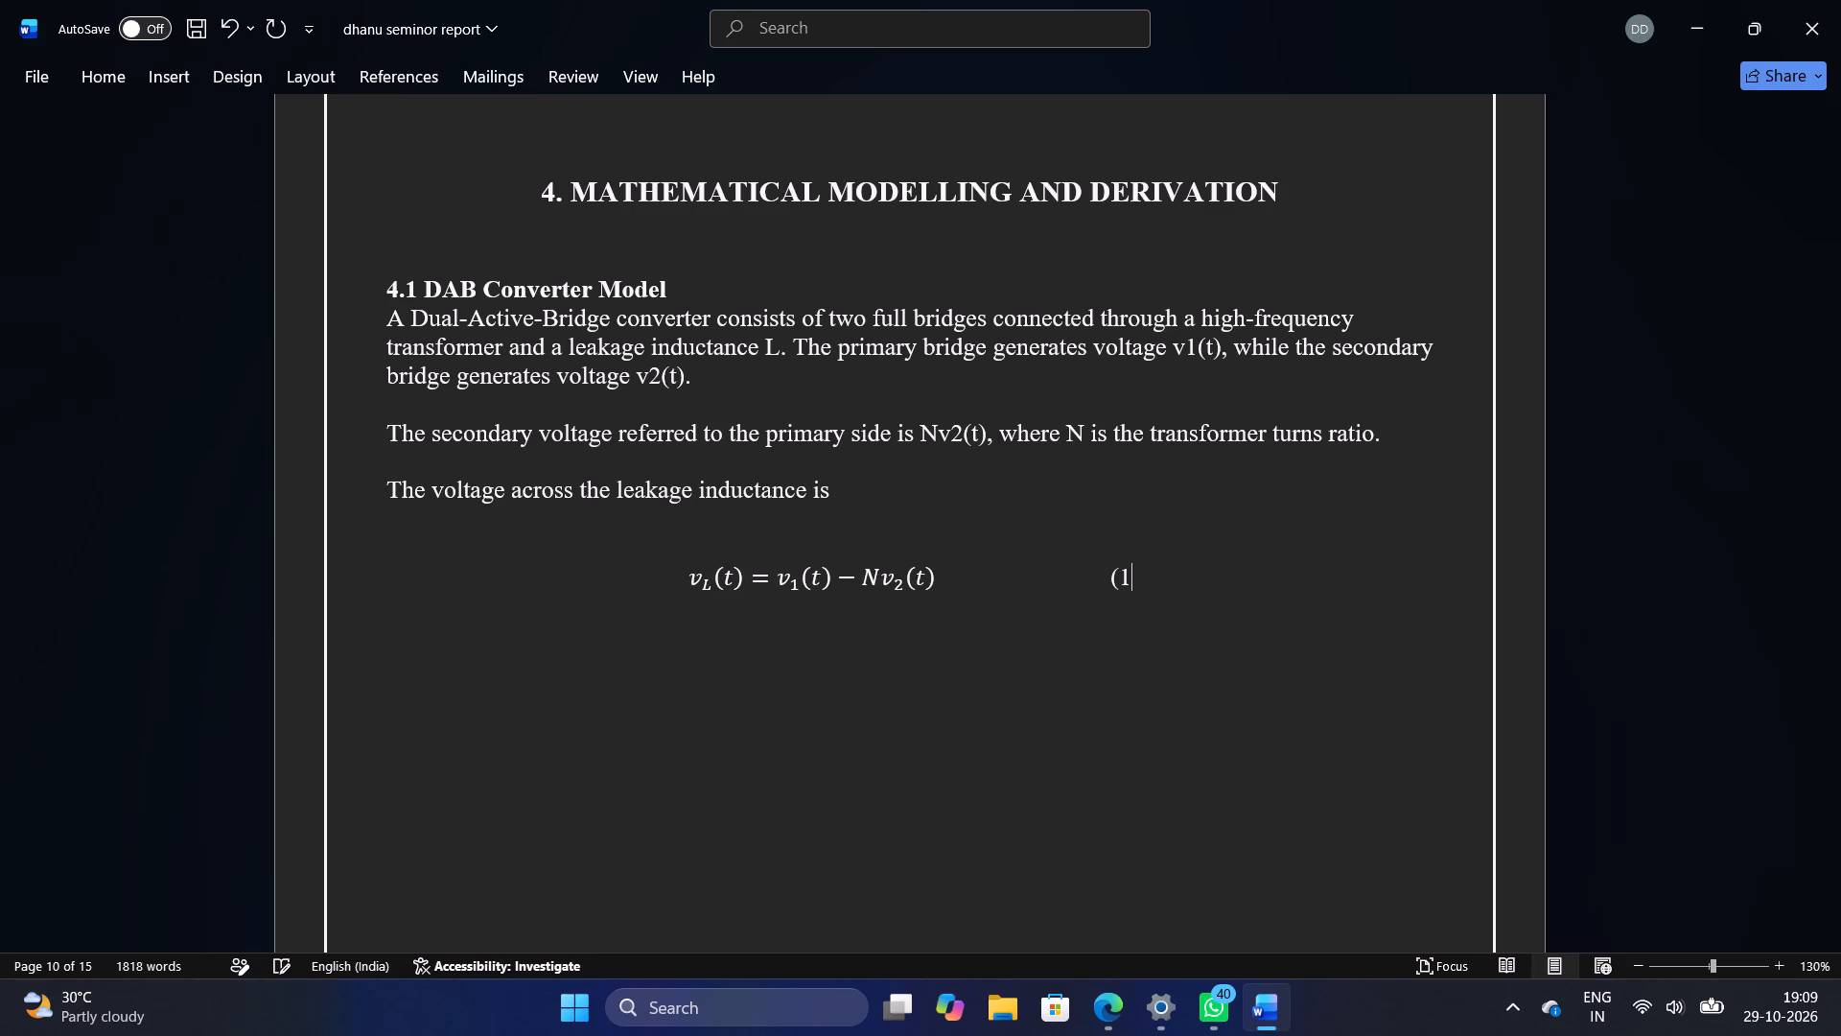
{"action": "key", "text": "shift+parenright"}
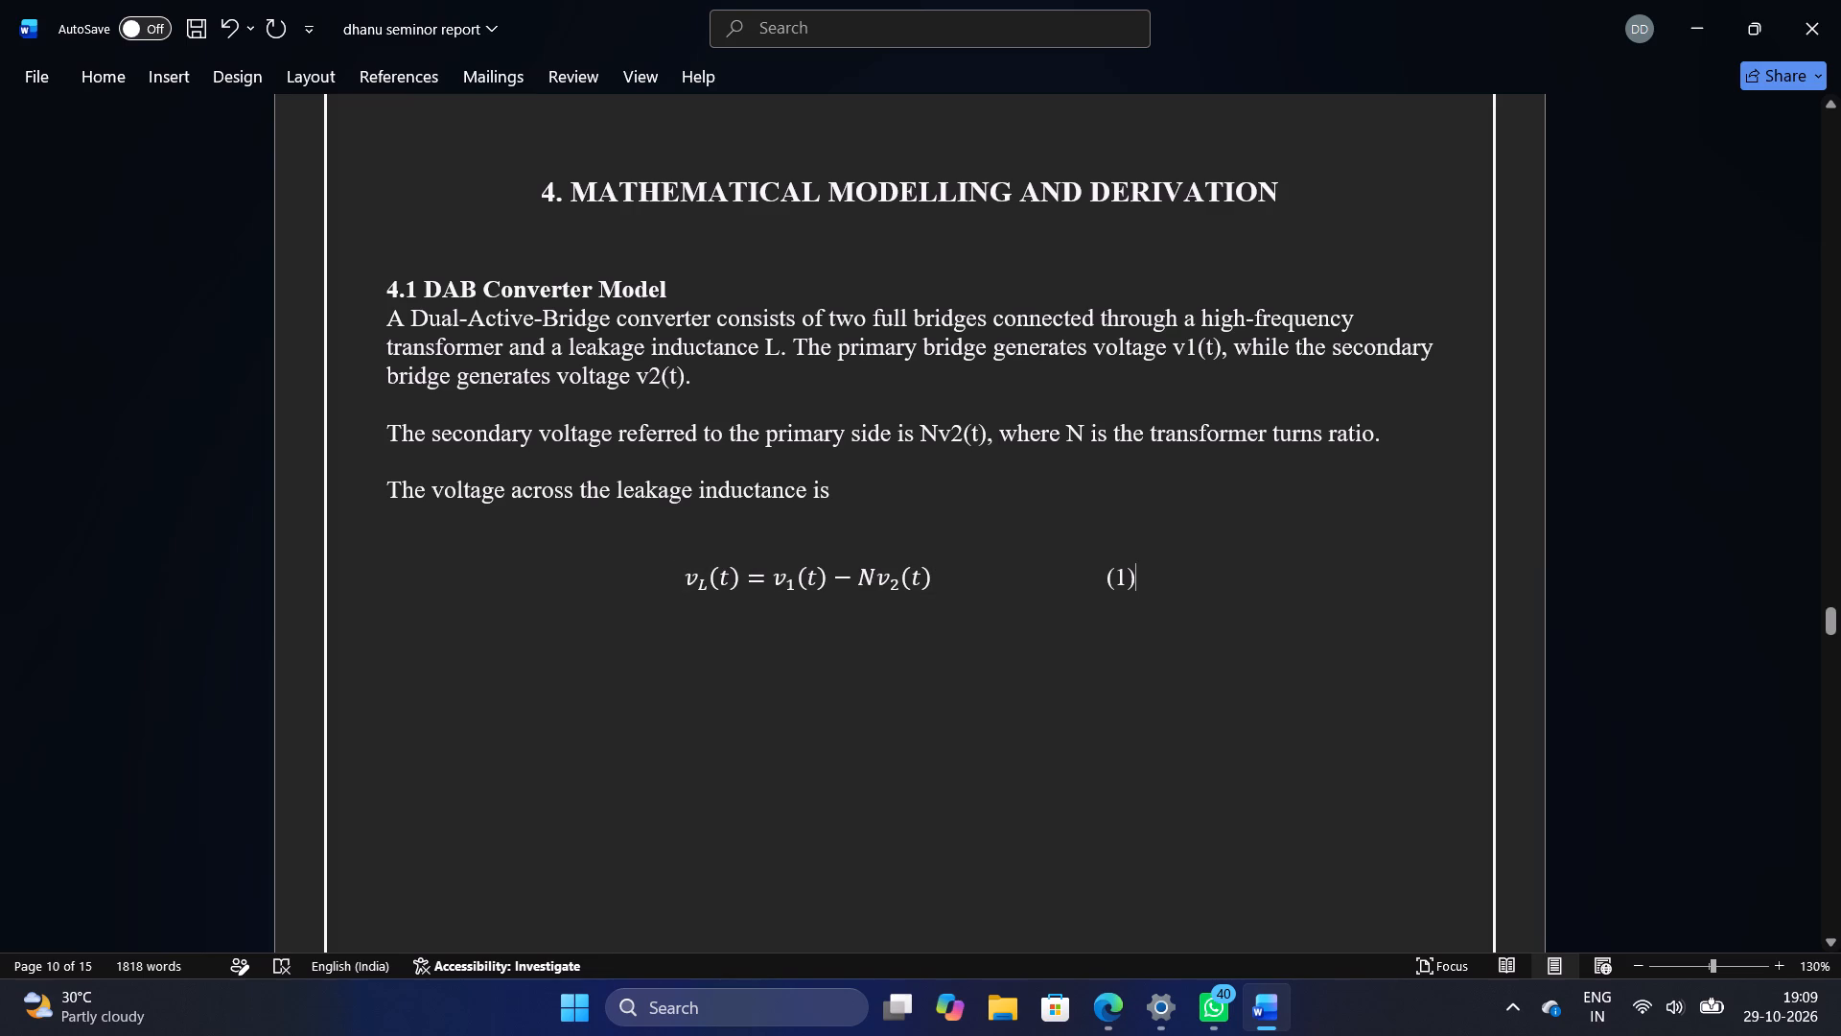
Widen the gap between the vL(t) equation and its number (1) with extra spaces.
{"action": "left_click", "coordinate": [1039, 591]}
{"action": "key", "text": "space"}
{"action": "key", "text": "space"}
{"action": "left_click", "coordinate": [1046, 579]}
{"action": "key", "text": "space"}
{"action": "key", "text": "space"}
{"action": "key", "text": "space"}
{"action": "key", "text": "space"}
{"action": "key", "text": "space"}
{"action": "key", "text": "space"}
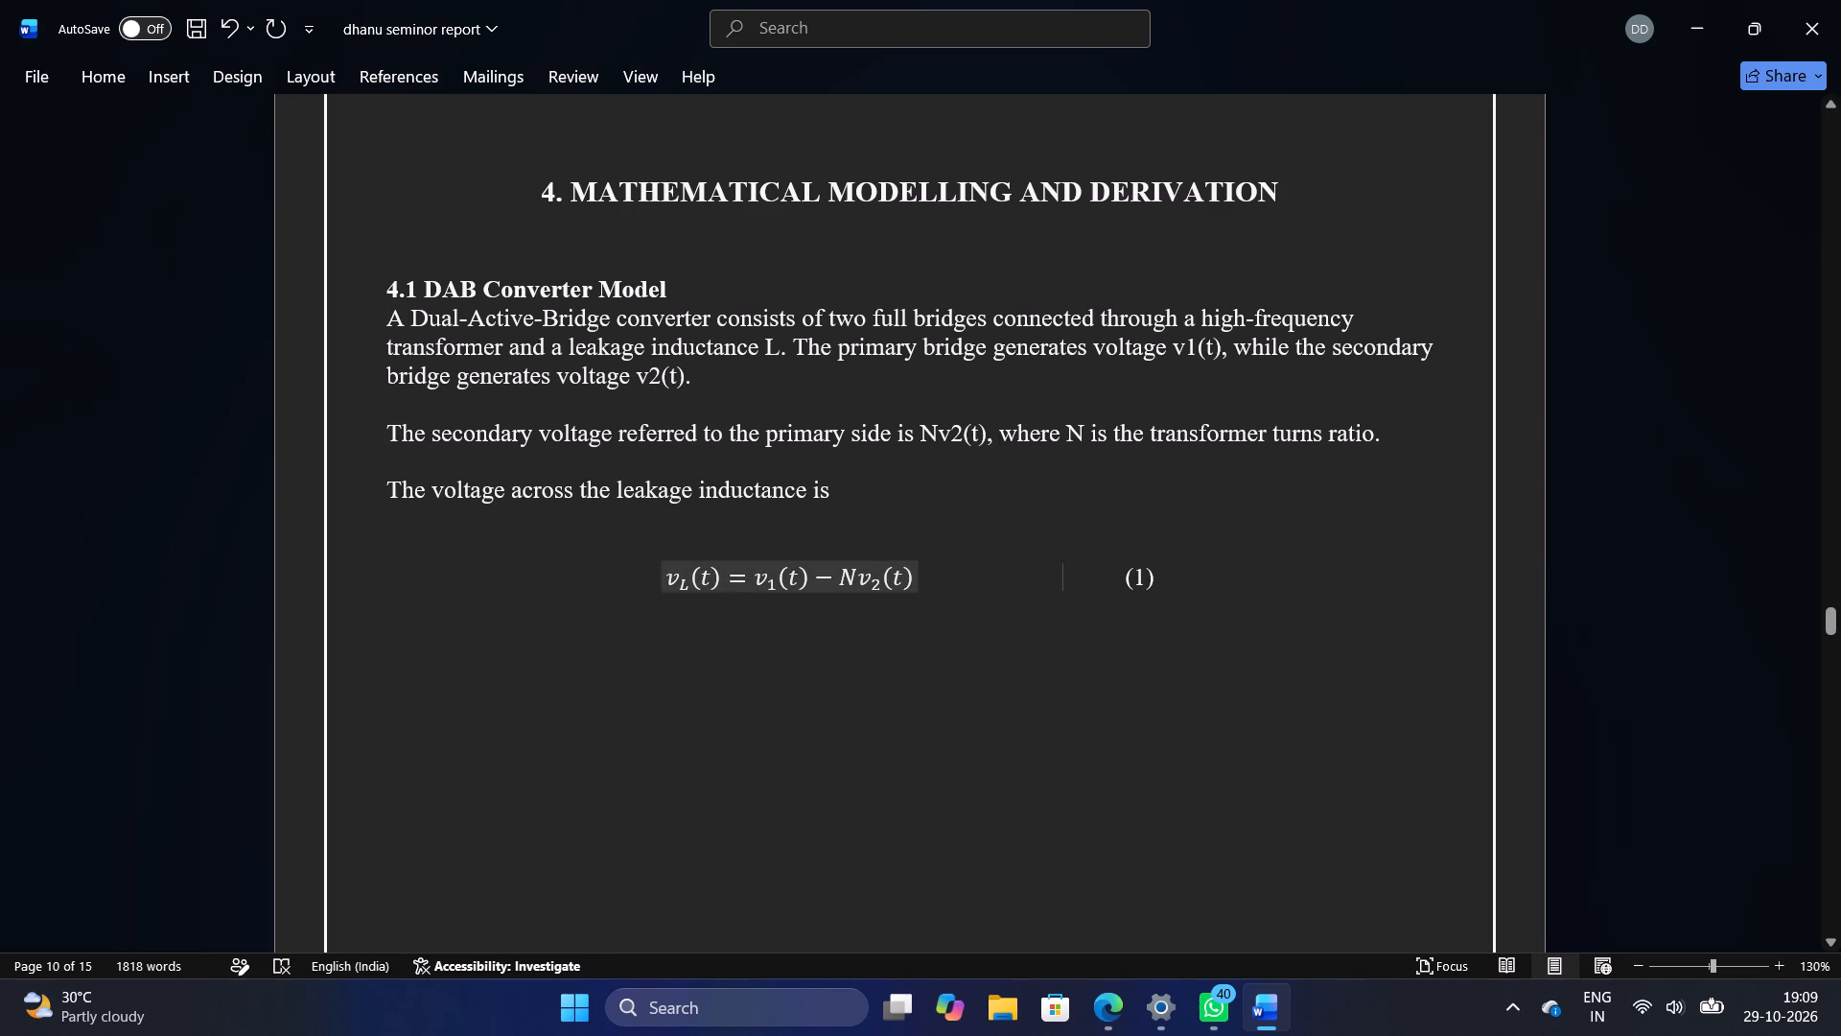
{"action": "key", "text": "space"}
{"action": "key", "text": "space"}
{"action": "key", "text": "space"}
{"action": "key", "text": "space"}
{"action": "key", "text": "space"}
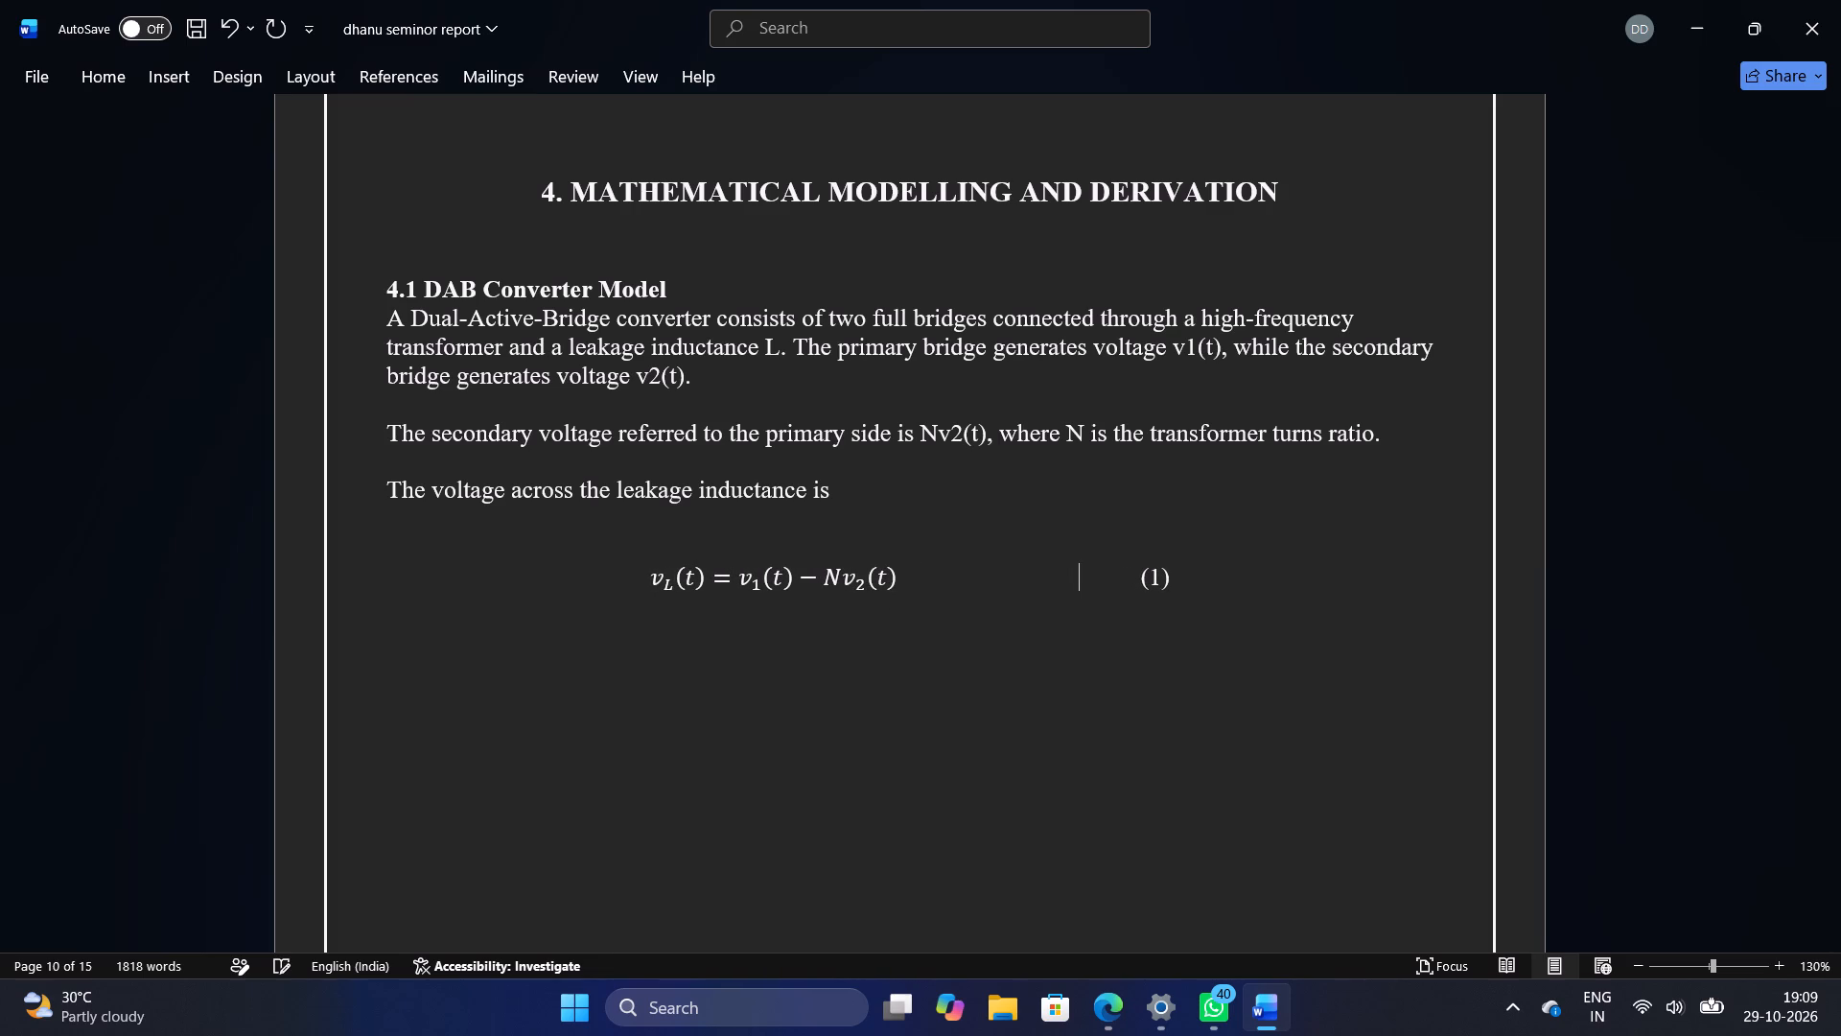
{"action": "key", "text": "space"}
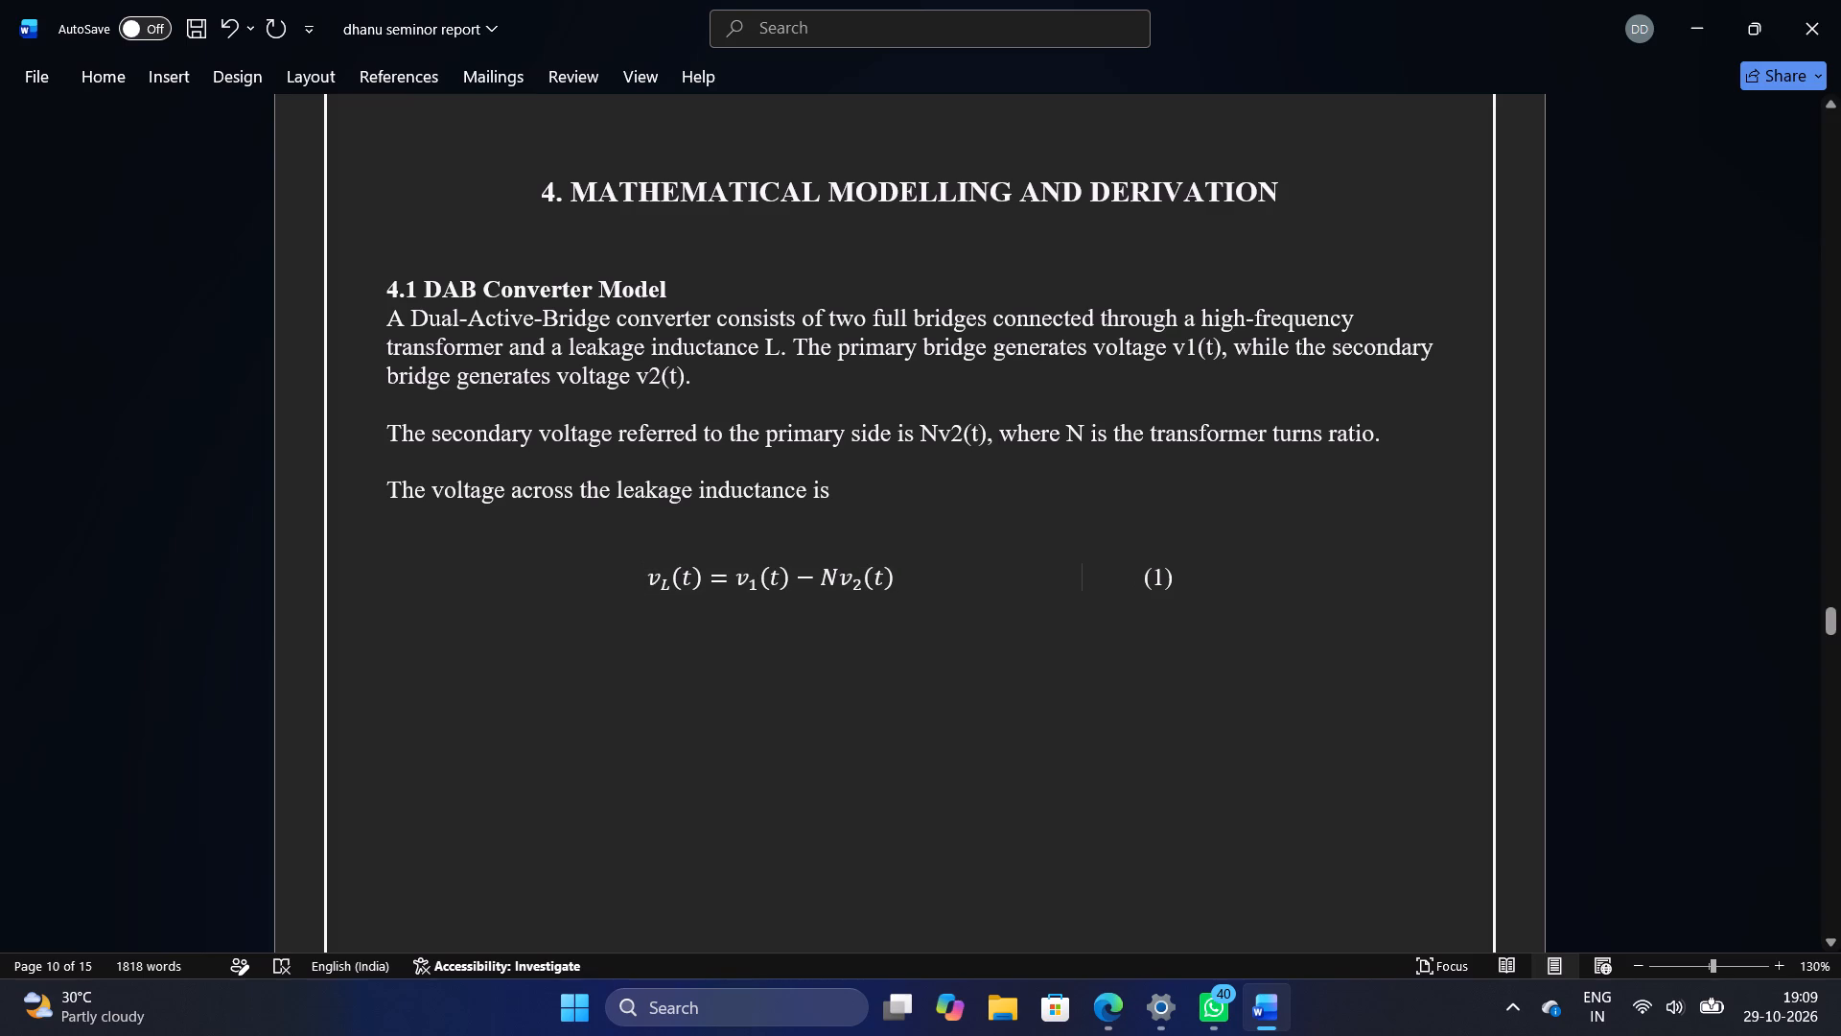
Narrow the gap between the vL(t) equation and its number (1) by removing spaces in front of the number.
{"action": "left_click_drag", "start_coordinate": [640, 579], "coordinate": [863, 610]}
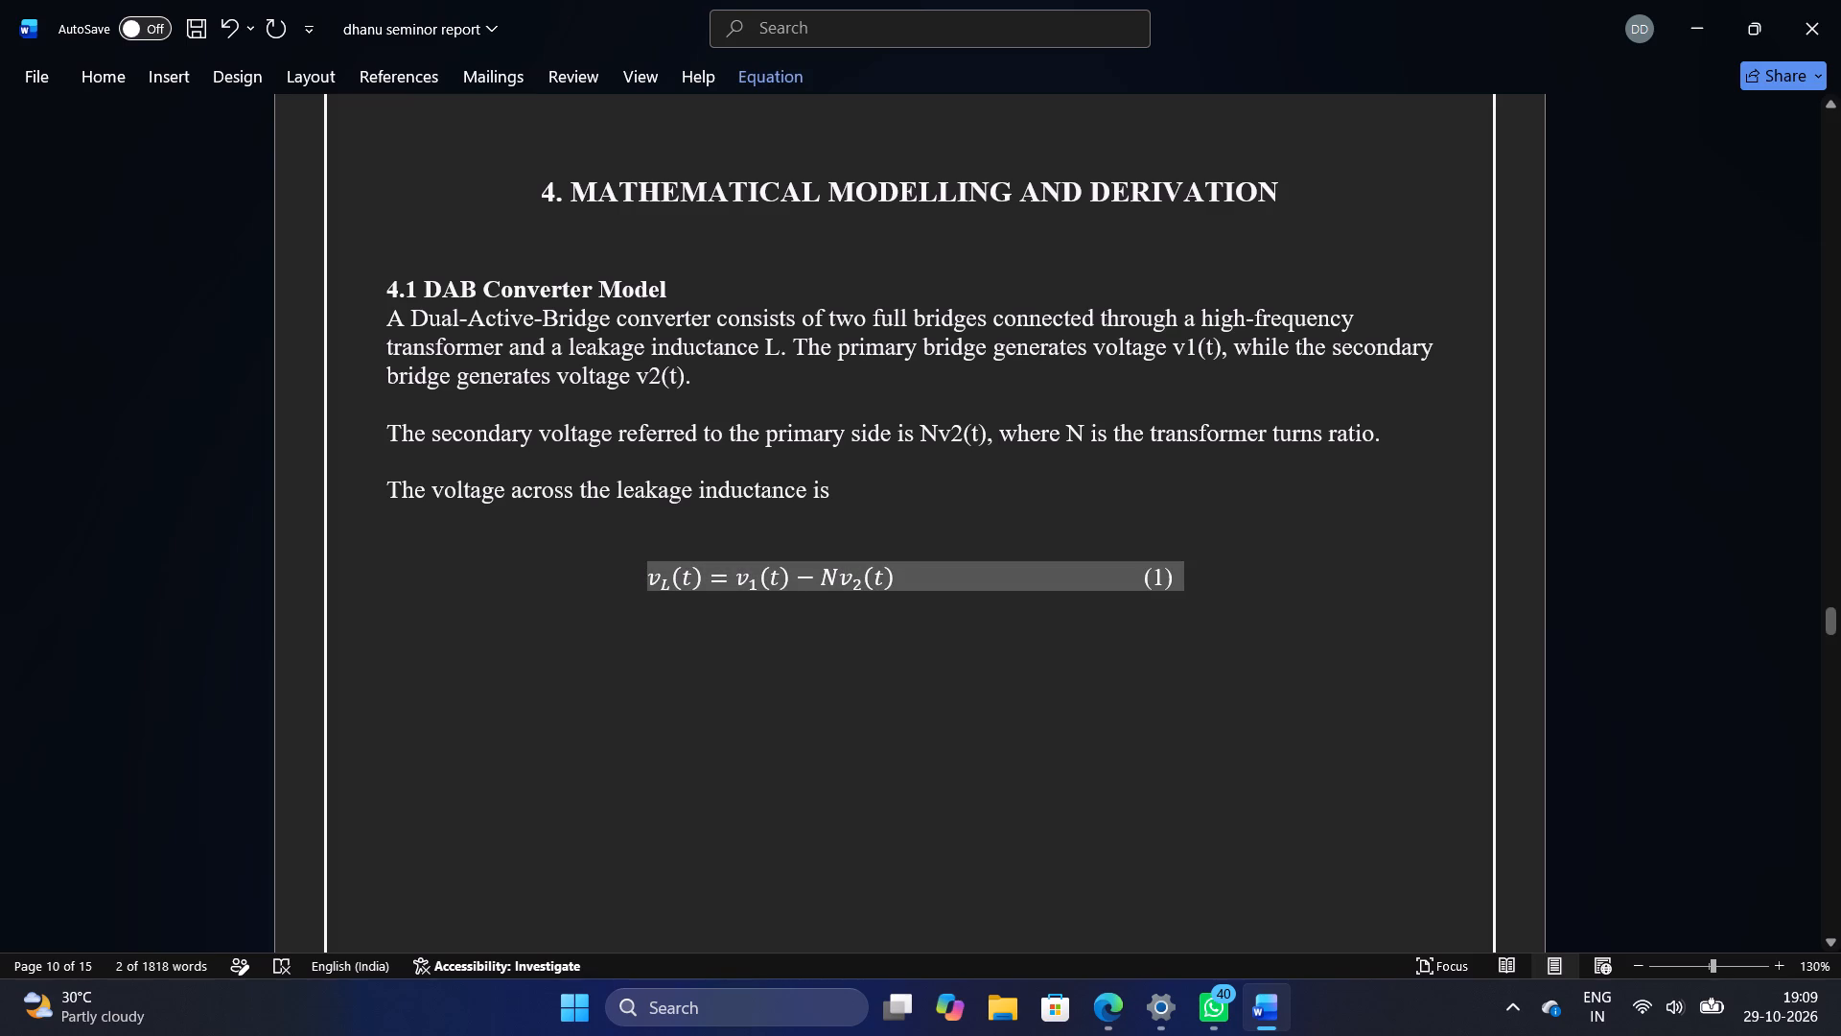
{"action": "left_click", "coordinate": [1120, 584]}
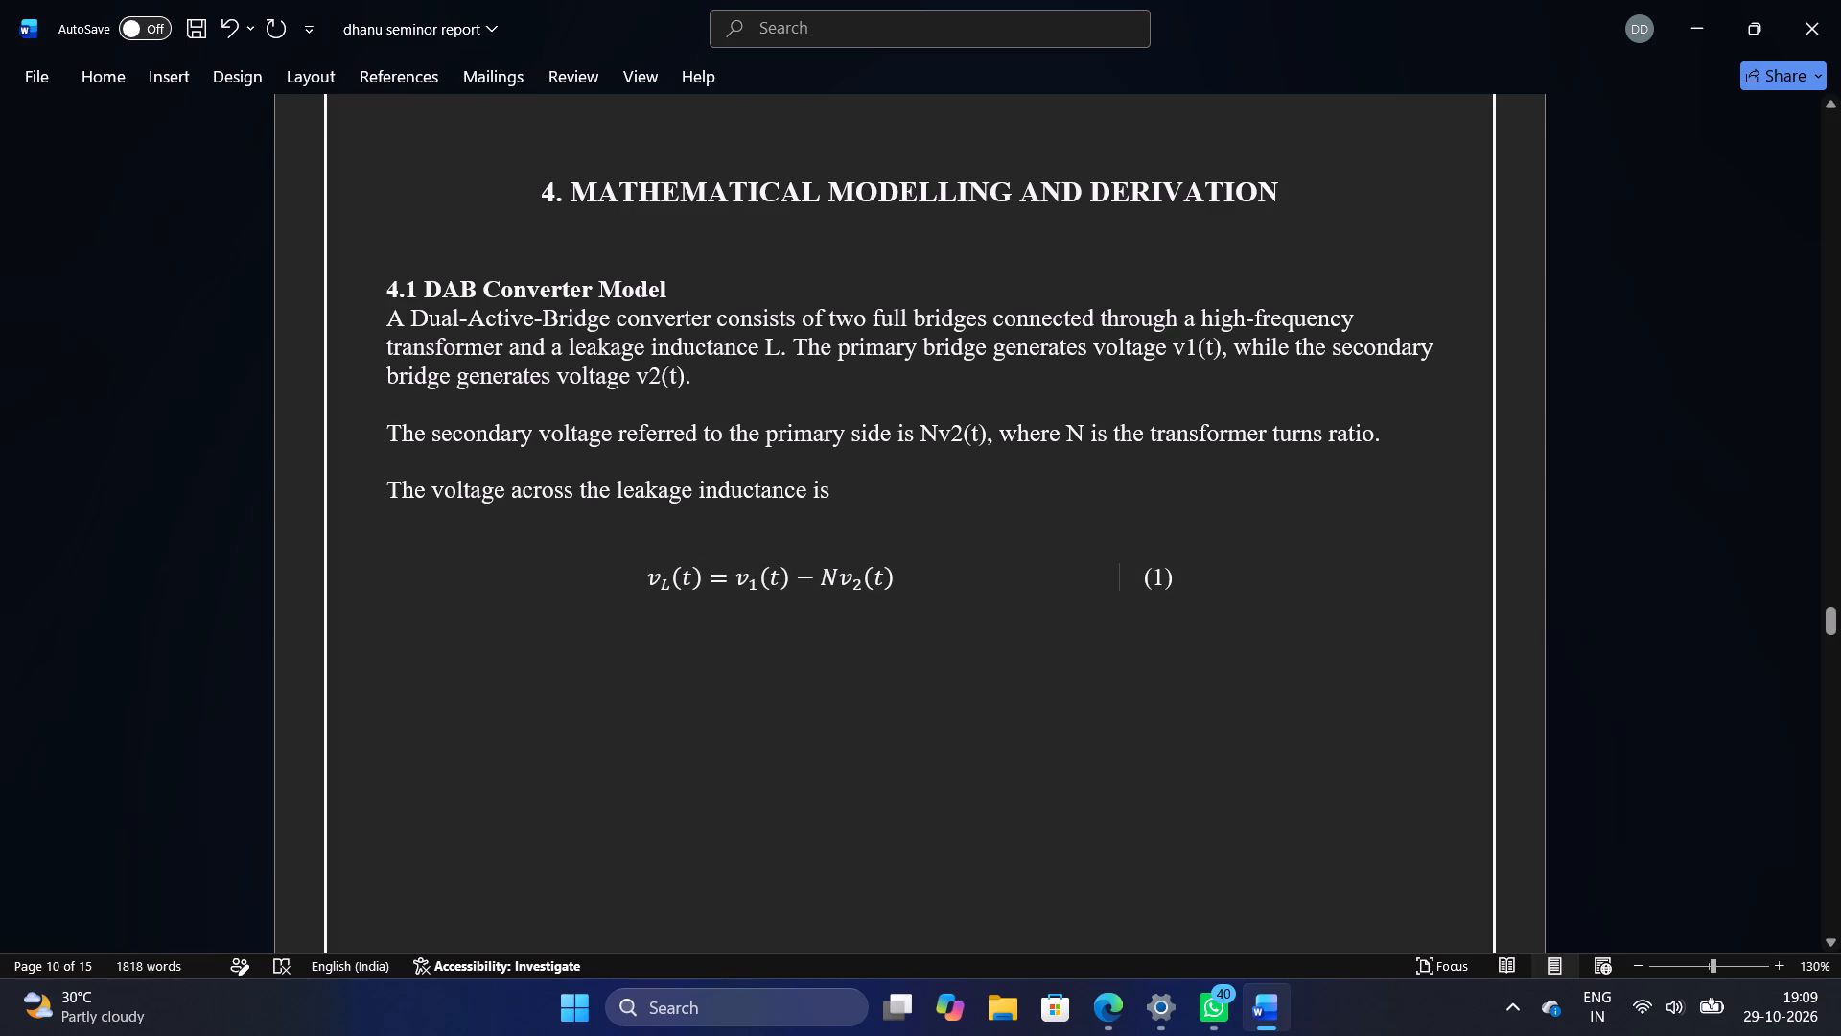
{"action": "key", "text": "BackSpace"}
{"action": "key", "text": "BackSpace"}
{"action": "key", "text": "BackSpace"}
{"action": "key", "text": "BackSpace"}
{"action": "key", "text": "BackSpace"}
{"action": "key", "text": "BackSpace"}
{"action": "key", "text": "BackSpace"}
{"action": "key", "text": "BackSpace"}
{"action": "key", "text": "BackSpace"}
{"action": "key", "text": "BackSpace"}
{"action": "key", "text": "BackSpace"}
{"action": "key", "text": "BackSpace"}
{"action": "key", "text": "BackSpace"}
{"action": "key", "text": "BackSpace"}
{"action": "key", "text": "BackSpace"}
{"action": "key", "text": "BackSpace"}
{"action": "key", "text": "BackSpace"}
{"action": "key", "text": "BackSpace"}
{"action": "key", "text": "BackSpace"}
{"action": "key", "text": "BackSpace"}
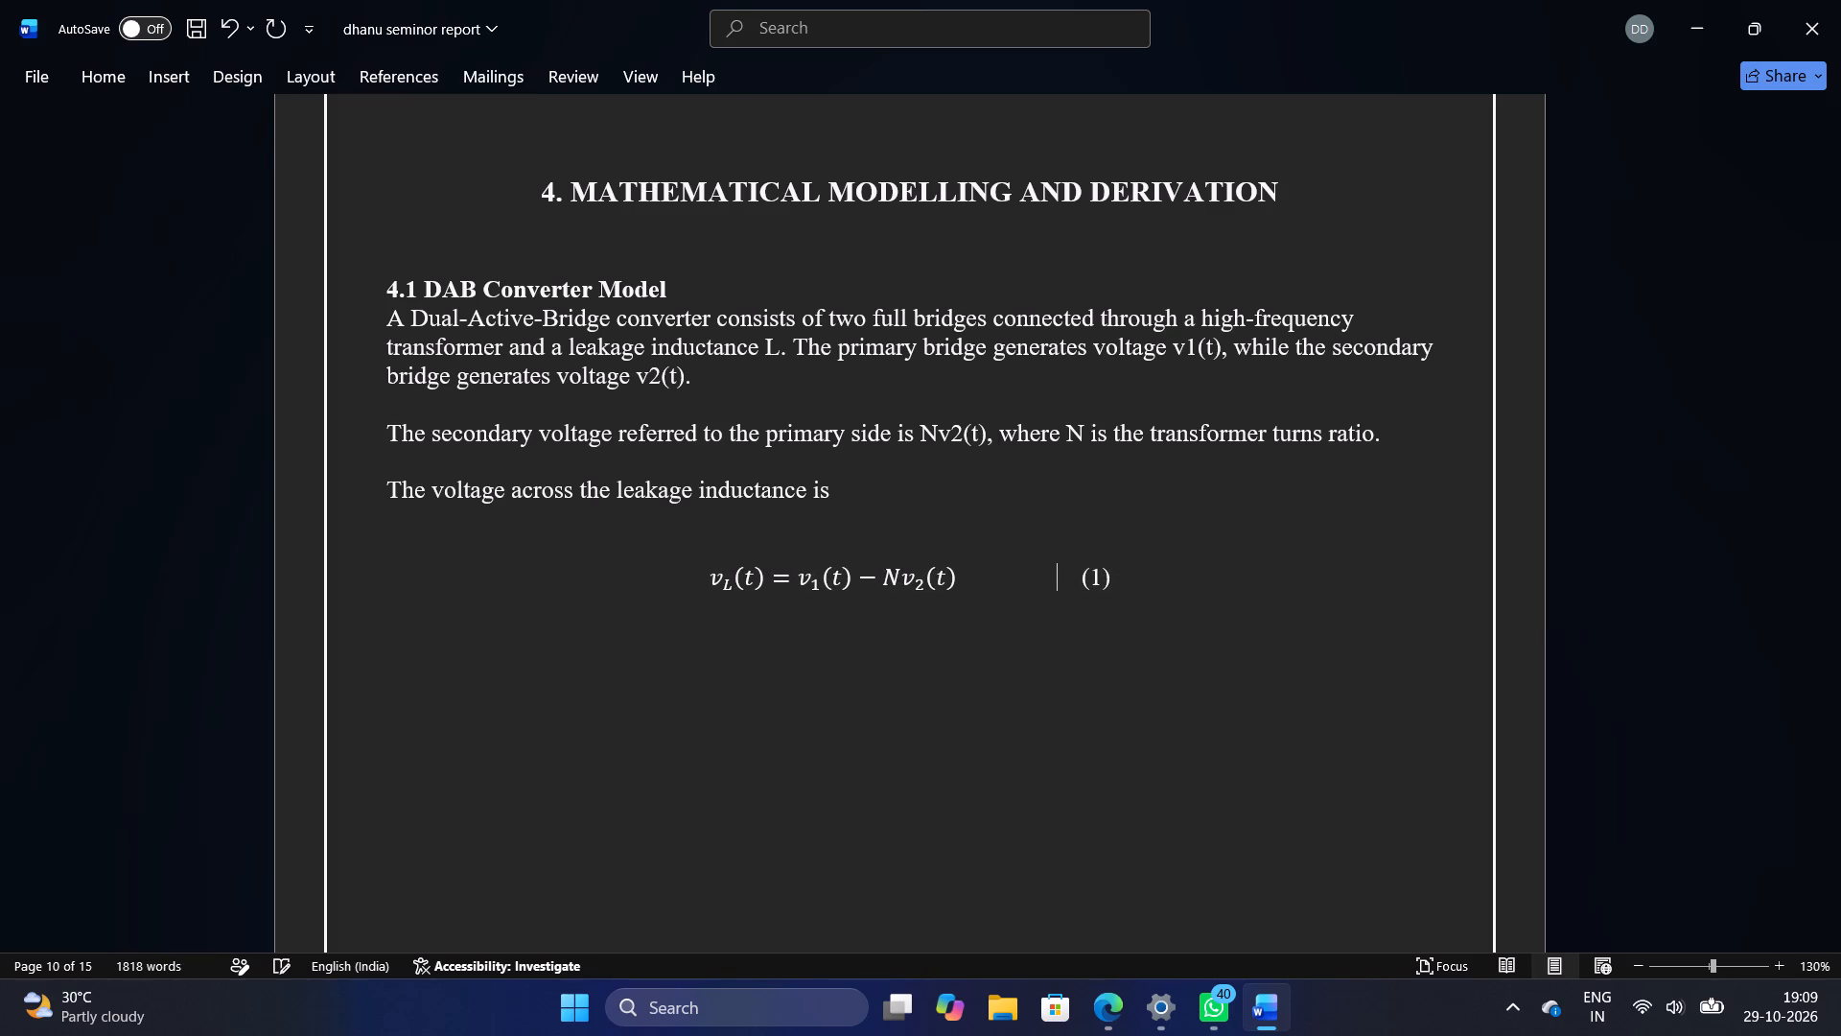
Copy and remove the number (1), extend the spacing after the vL(t) equation, and paste the number back farther along the line.
{"action": "left_click_drag", "start_coordinate": [1084, 578], "coordinate": [1139, 573]}
{"action": "left_click_drag", "start_coordinate": [1139, 573], "coordinate": [1139, 574]}
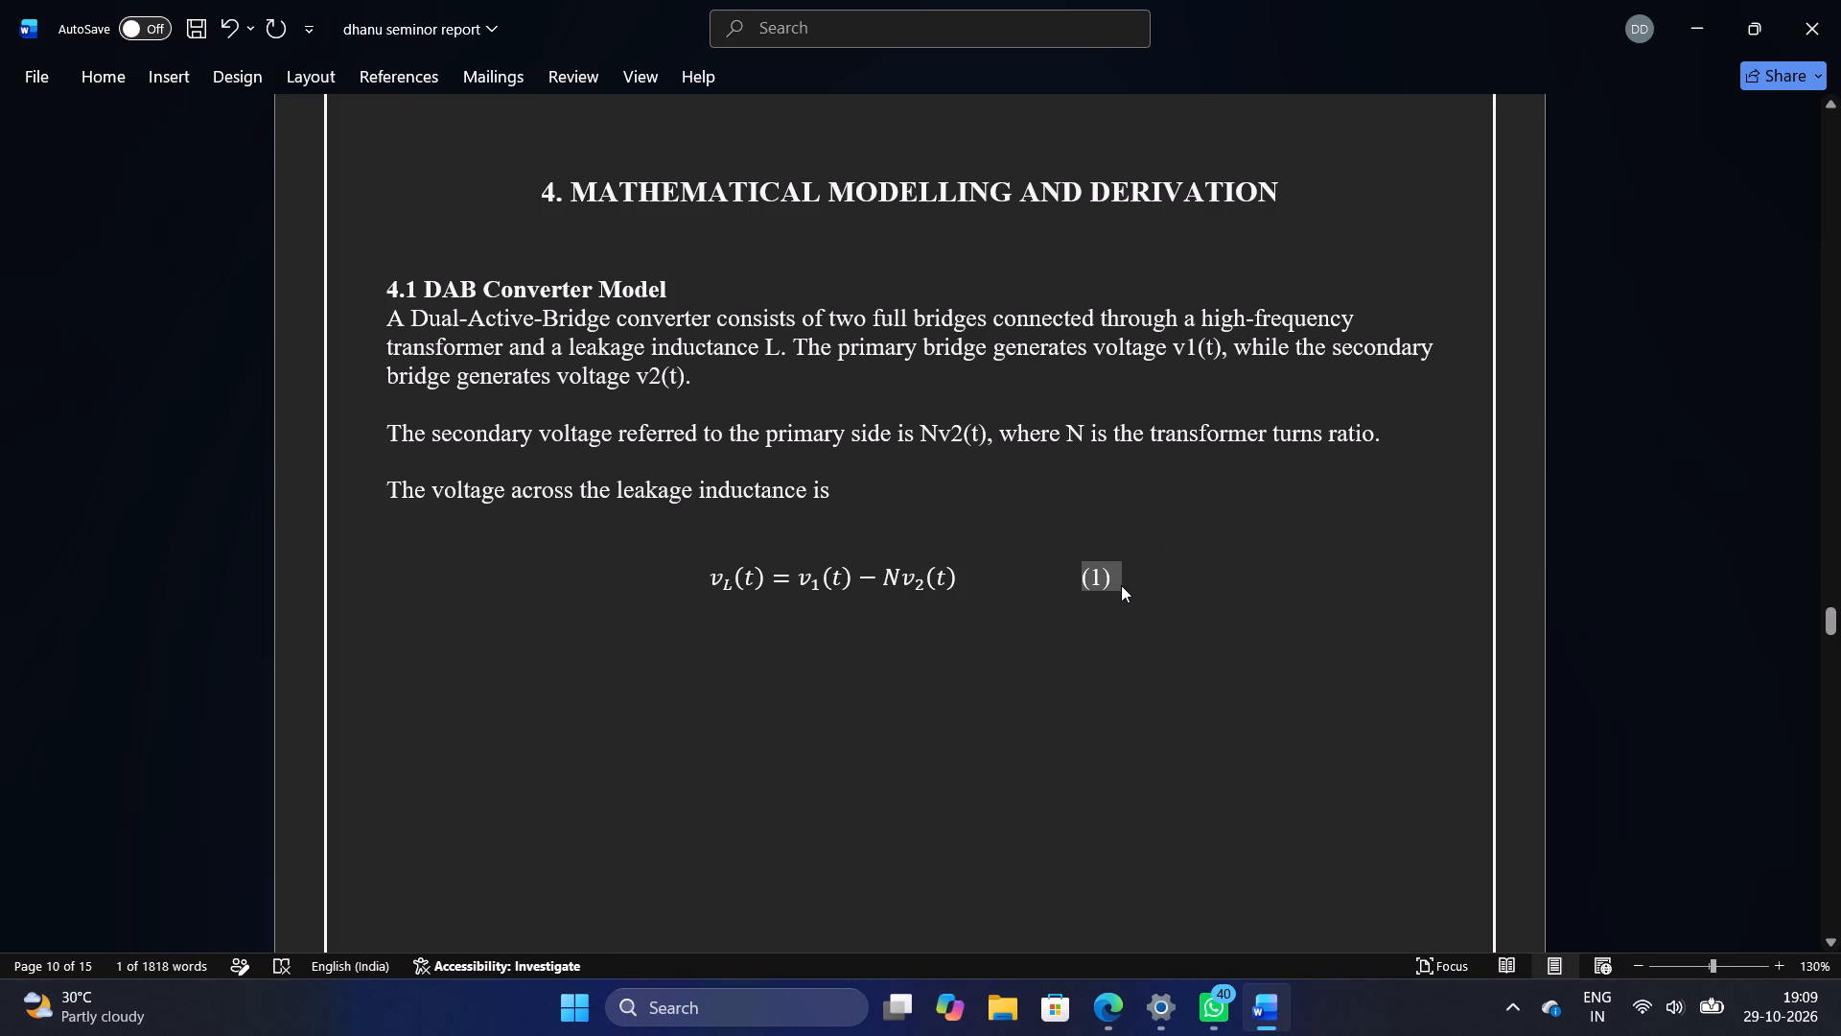
{"action": "key", "text": "ctrl+c"}
{"action": "key", "text": "Delete"}
{"action": "key", "text": "space"}
{"action": "key", "text": "space"}
{"action": "key", "text": "space"}
{"action": "key", "text": "space"}
{"action": "key", "text": "space"}
{"action": "key", "text": "space"}
{"action": "key", "text": "space"}
{"action": "key", "text": "space"}
{"action": "key", "text": "space"}
{"action": "key", "text": "space"}
{"action": "key", "text": "space"}
{"action": "key", "text": "space"}
{"action": "key", "text": "space"}
{"action": "key", "text": "space"}
{"action": "key", "text": "space"}
{"action": "key", "text": "space"}
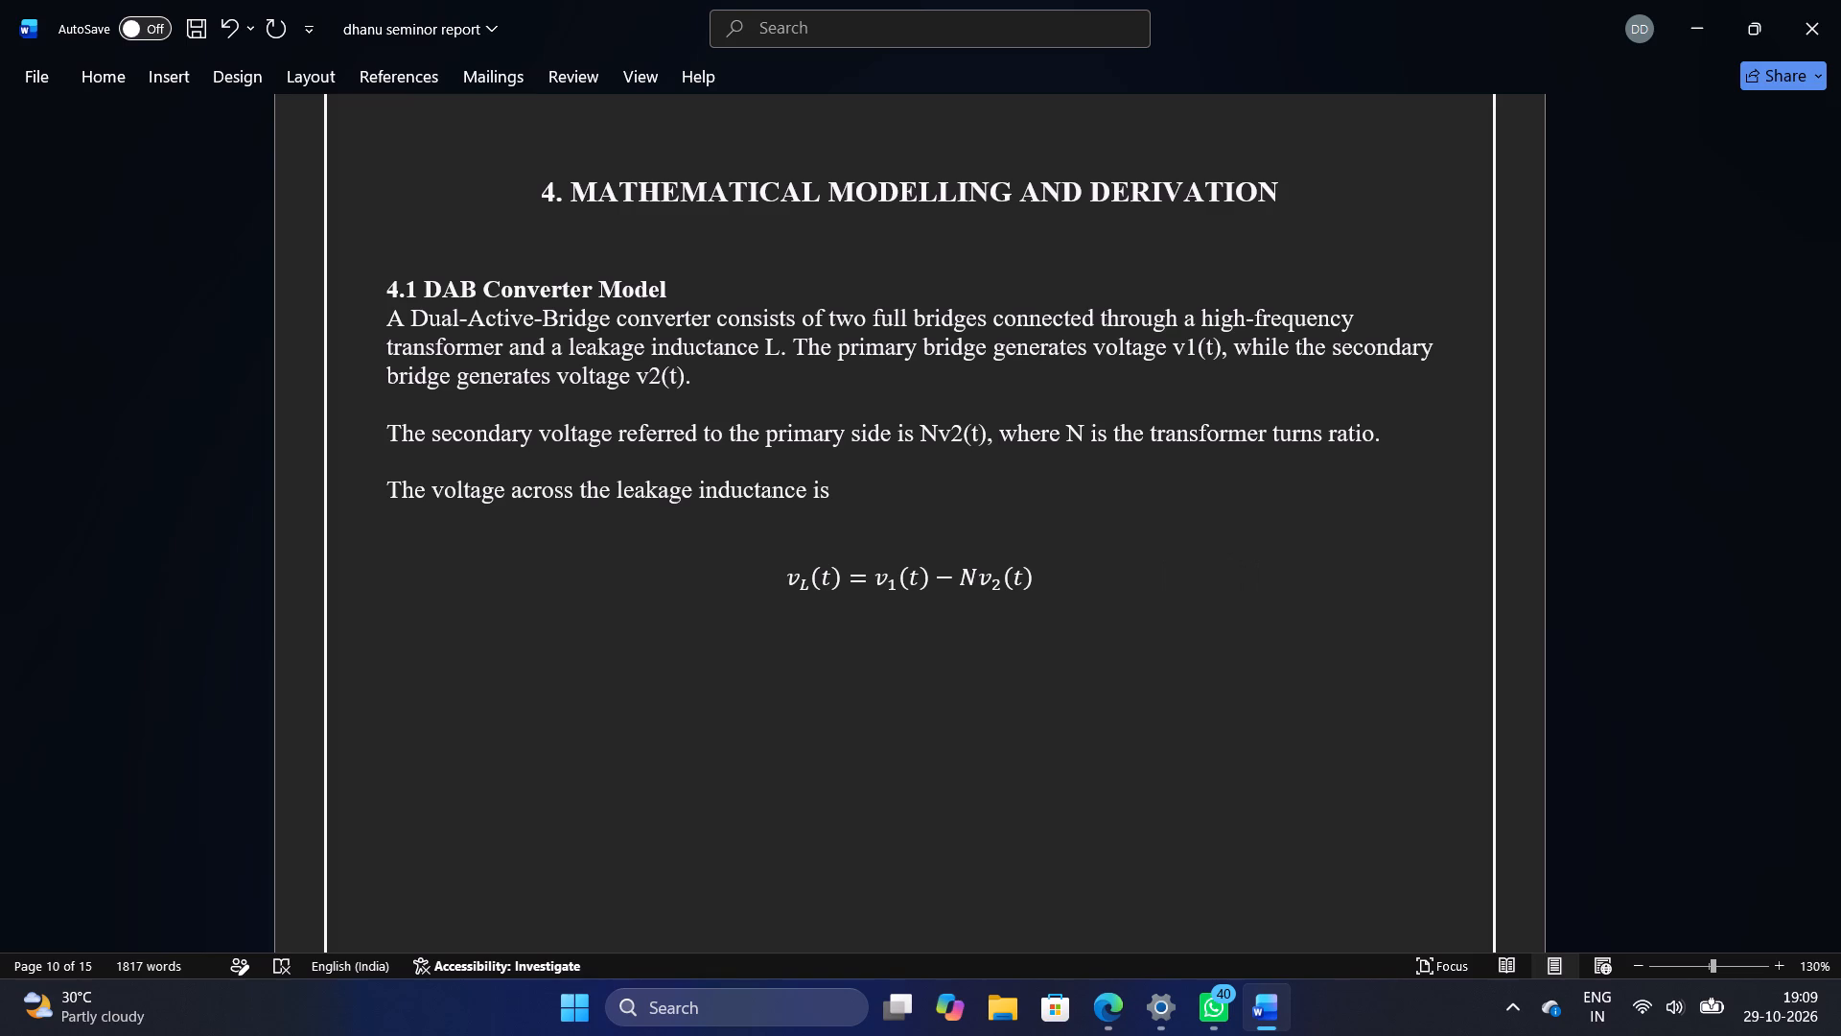
{"action": "key", "text": "ctrl+v"}
{"action": "left_click", "coordinate": [1019, 573]}
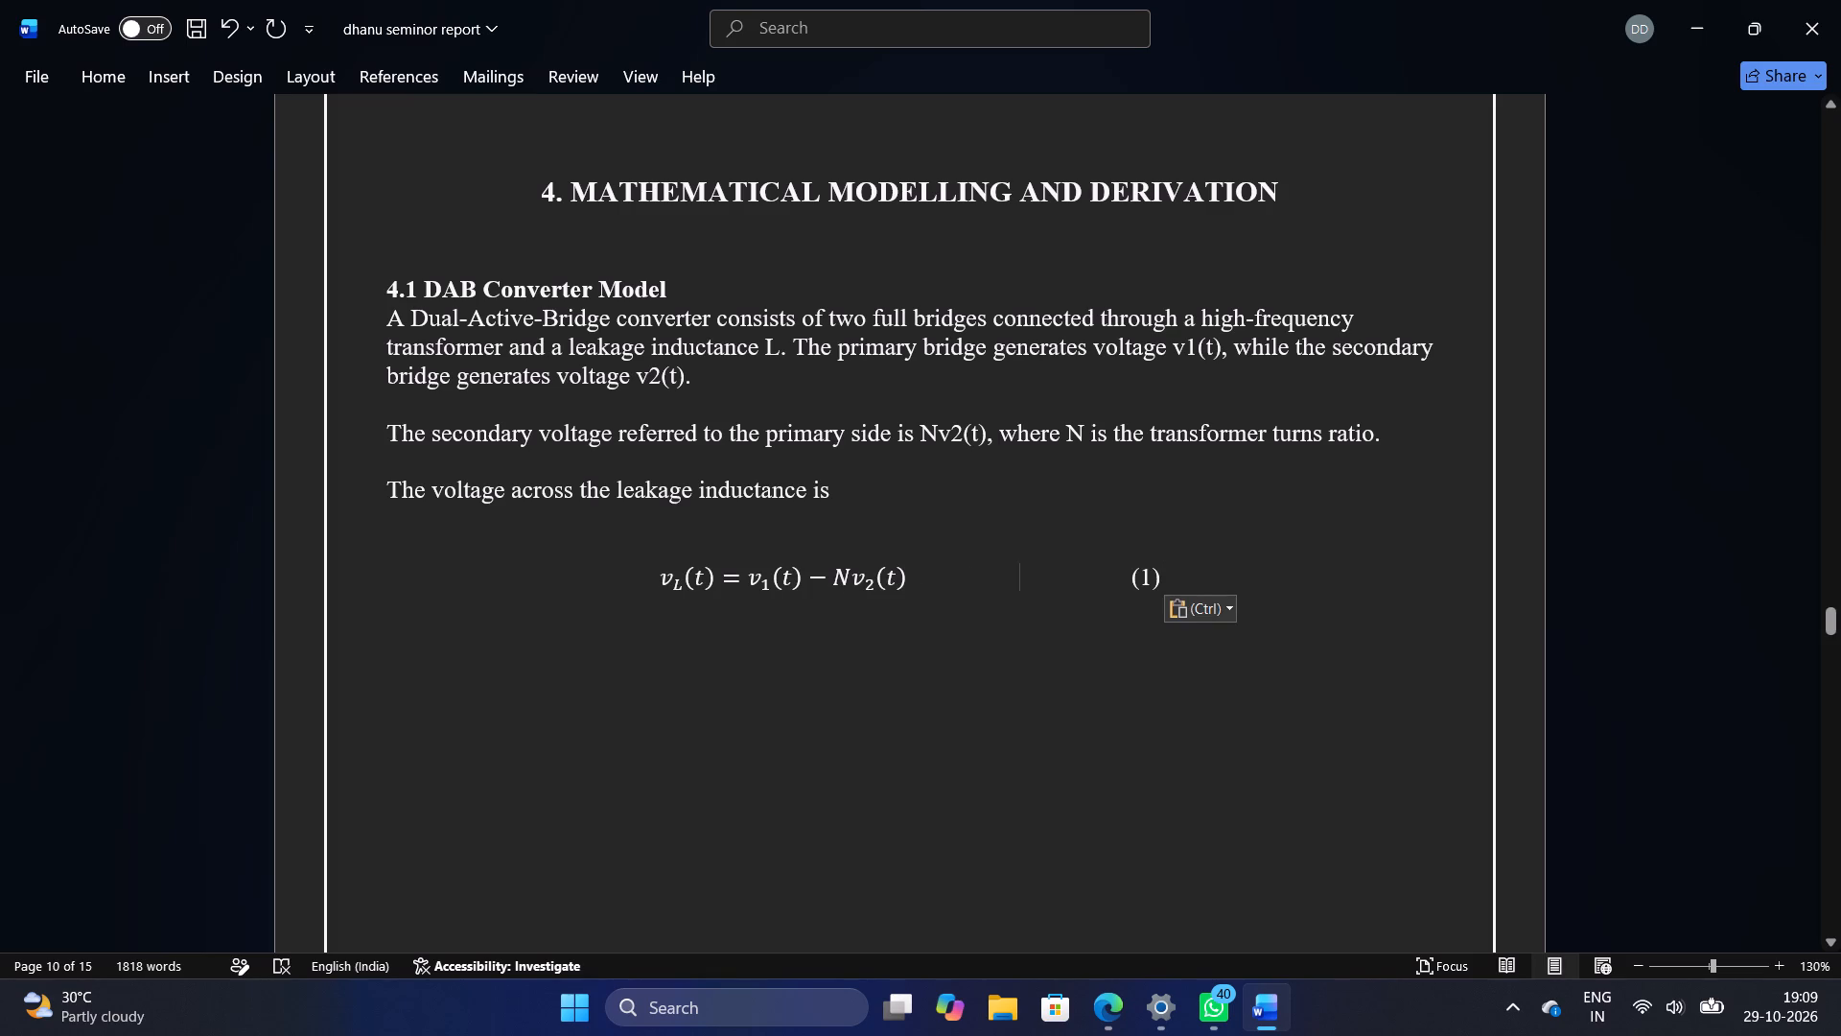
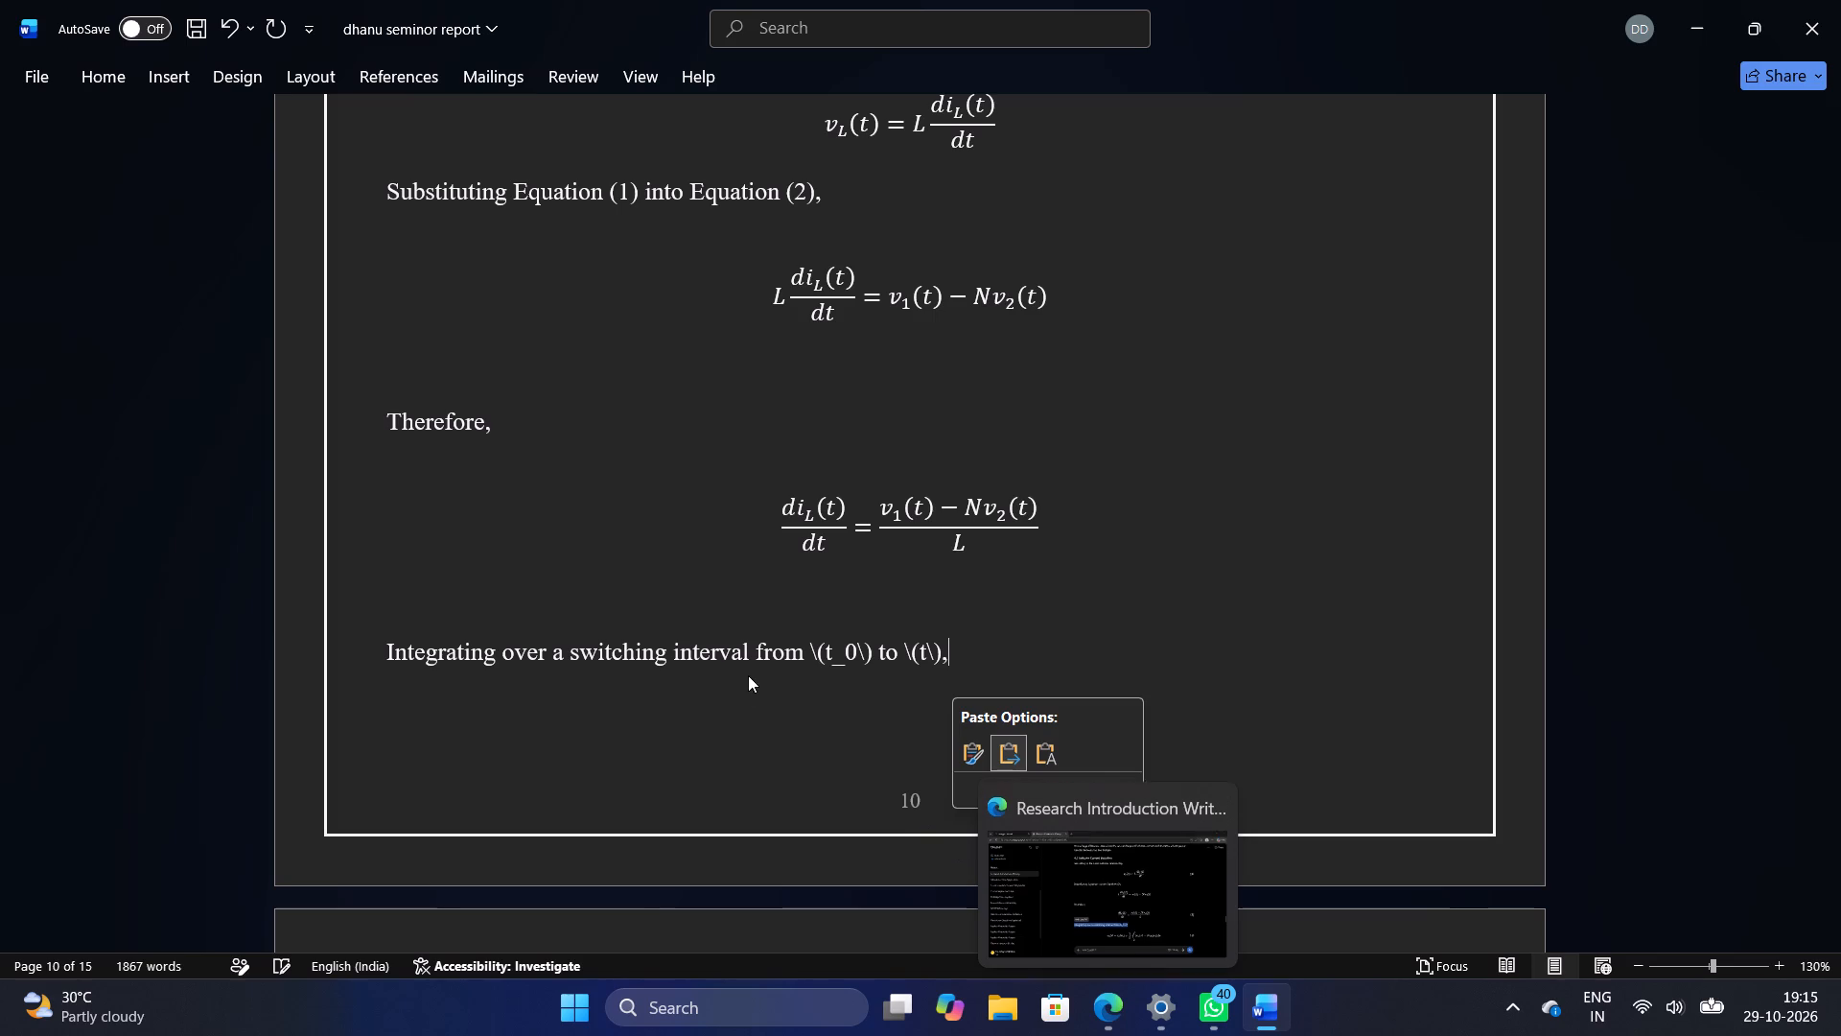
Clean up the LaTeX notation "\(t_0\)" in the pasted "Integrating over a switching interval" line so it reads "t0".
{"action": "left_click", "coordinate": [820, 655]}
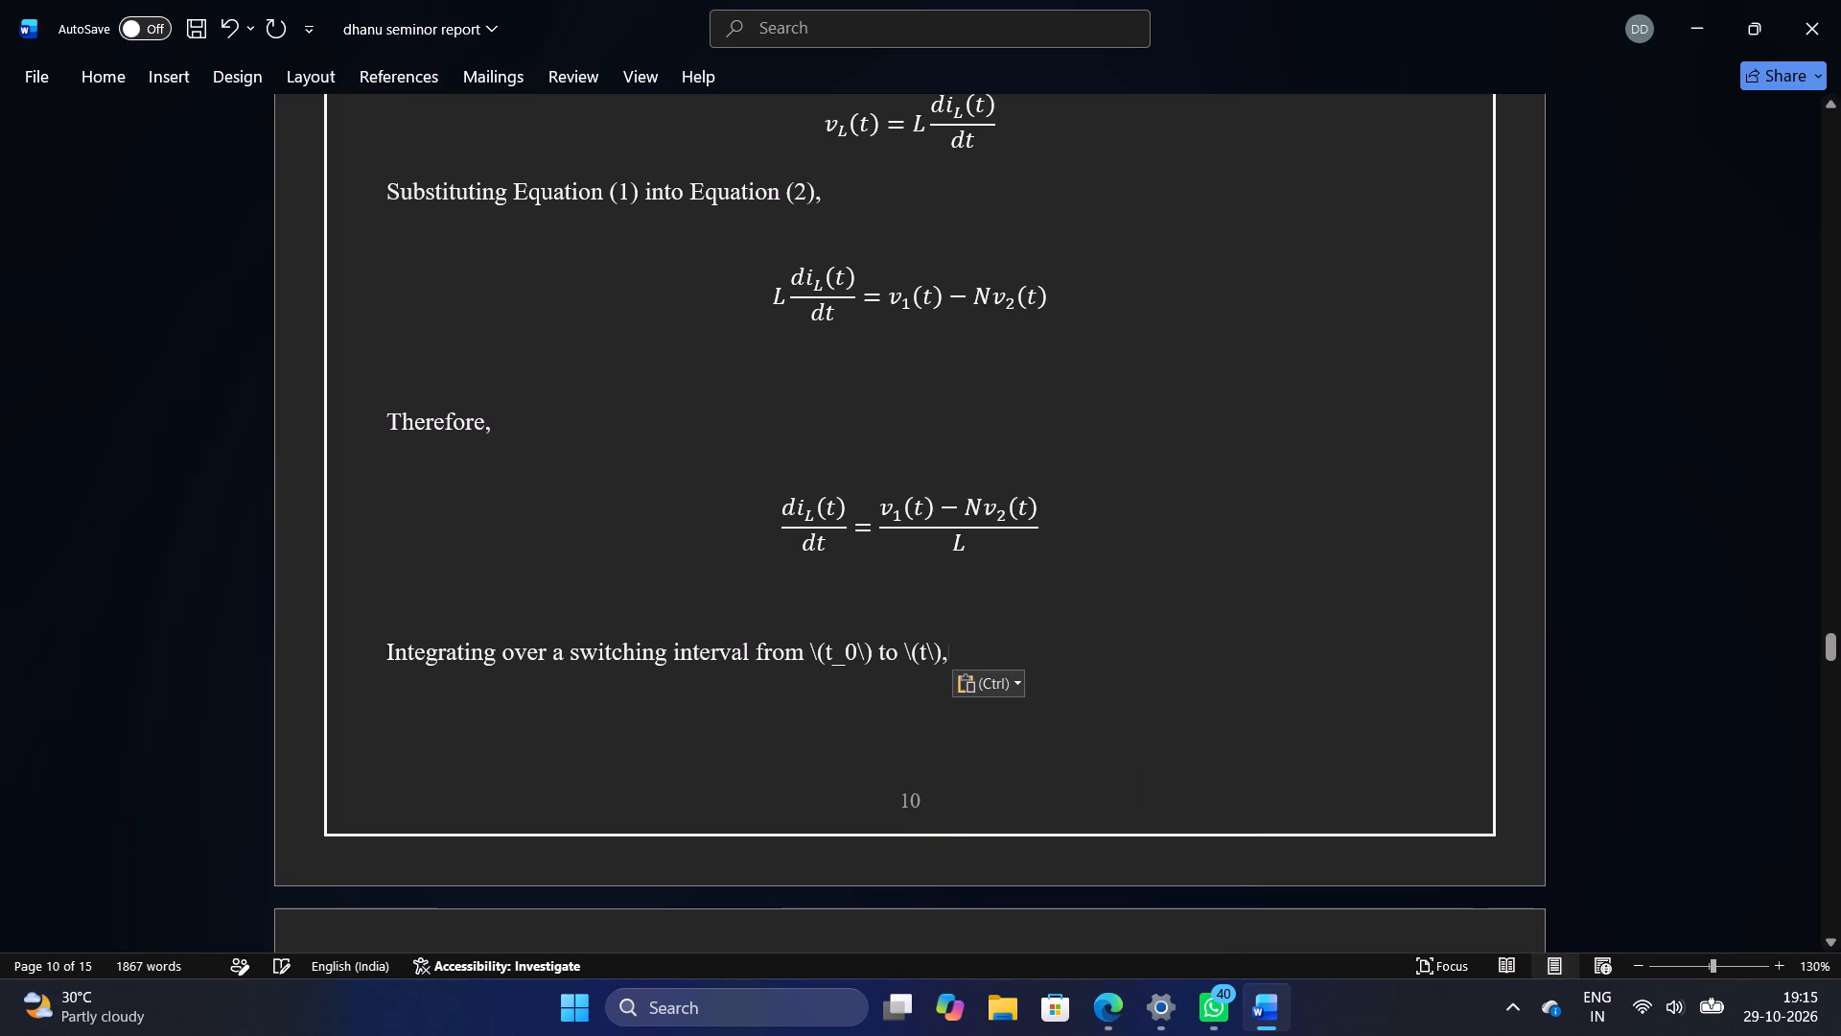
{"action": "left_click", "coordinate": [820, 655]}
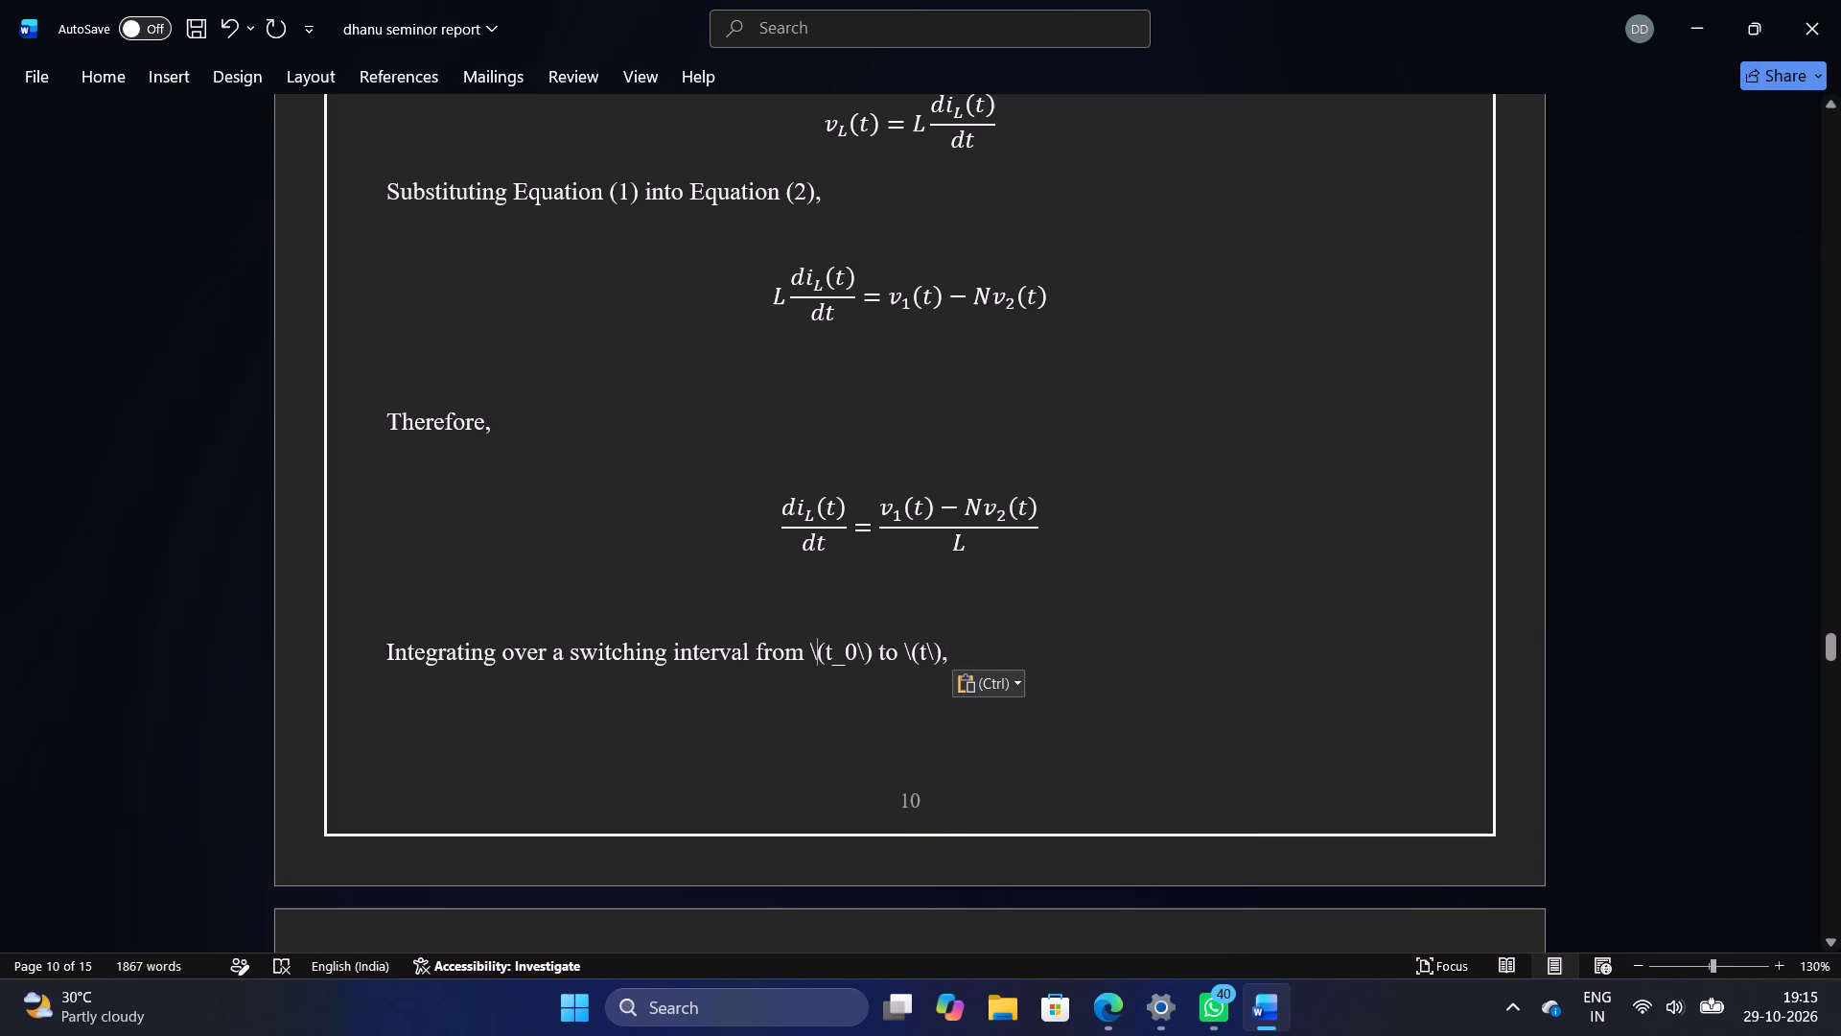
{"action": "left_click", "coordinate": [821, 658]}
{"action": "key", "text": "BackSpace"}
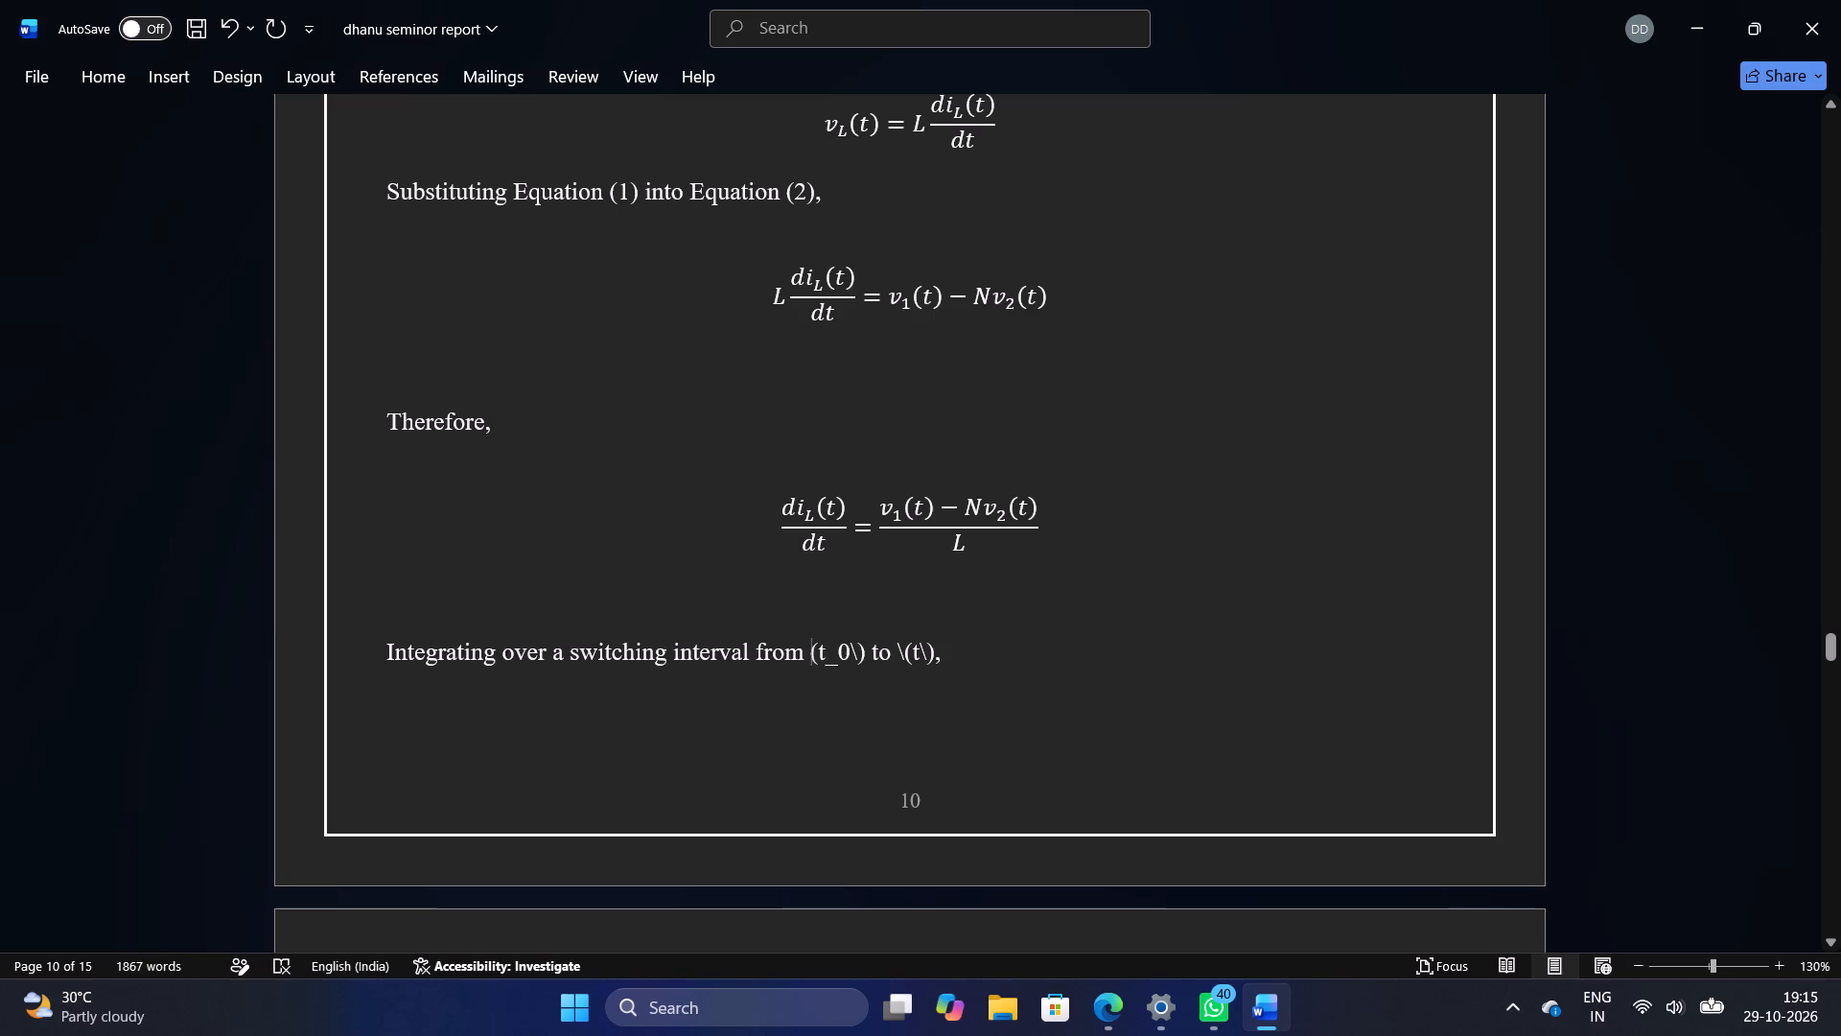
{"action": "left_click", "coordinate": [812, 655]}
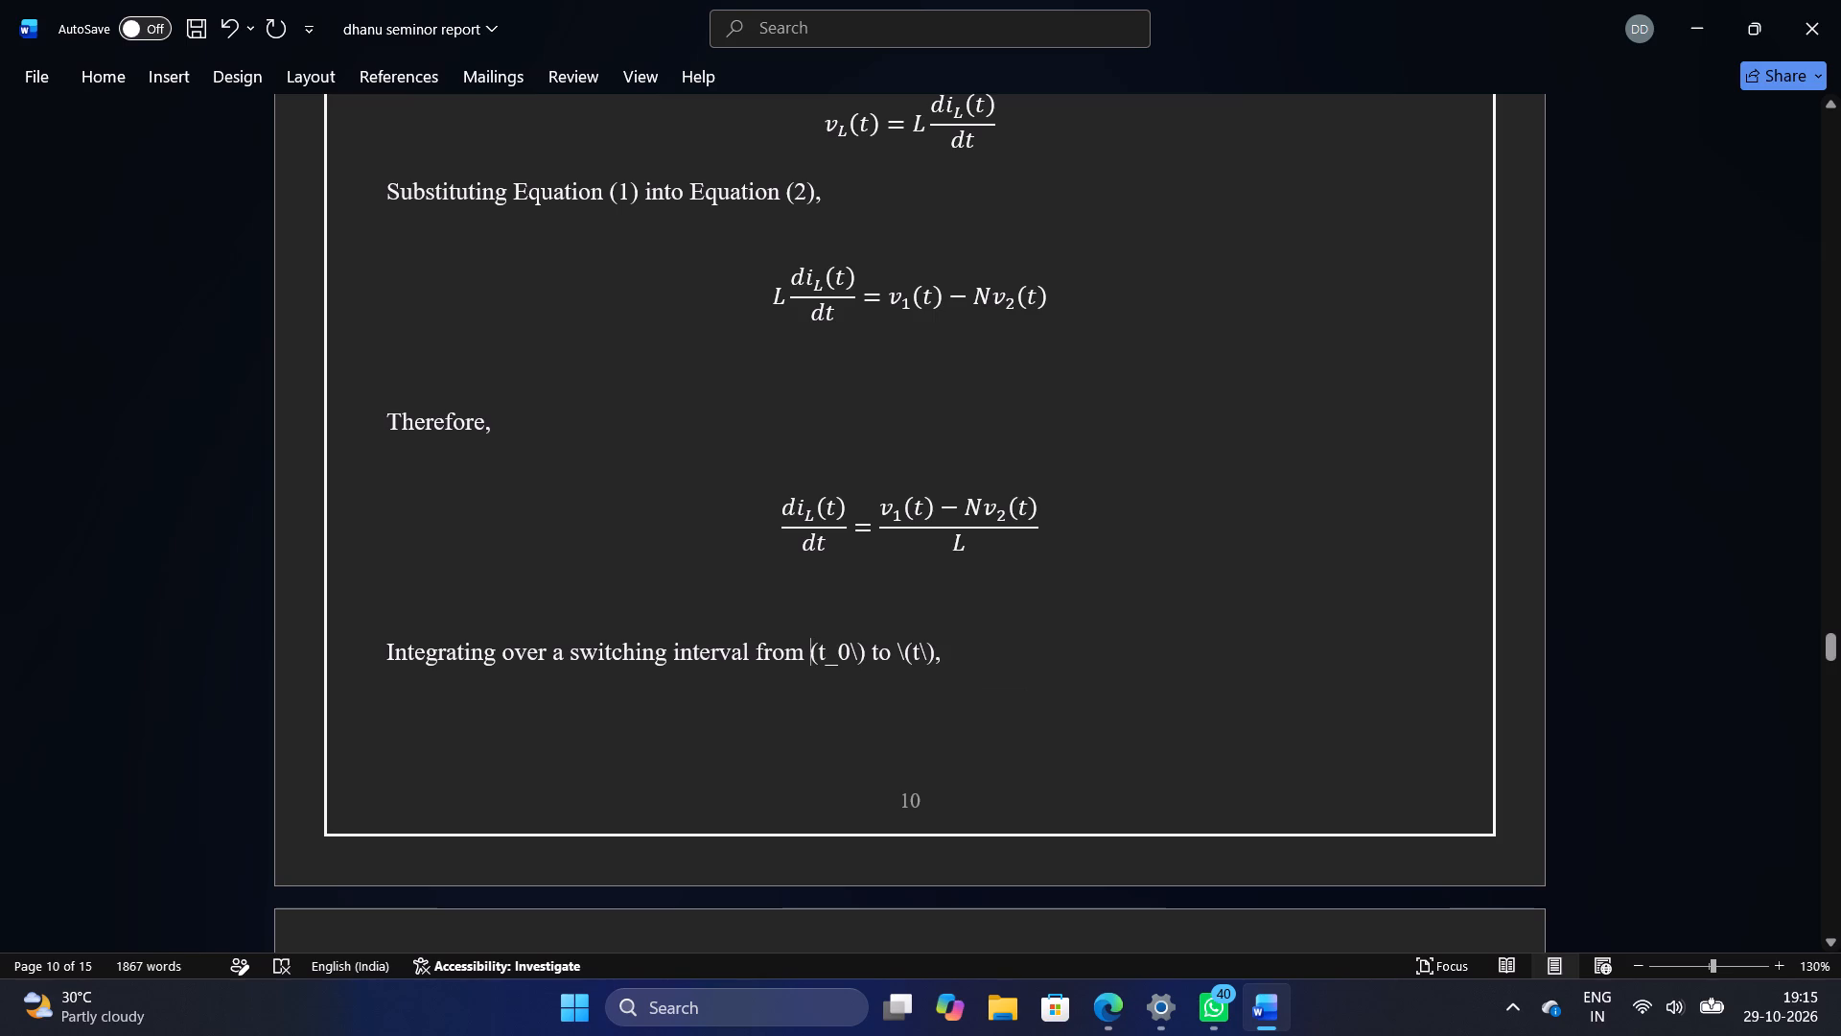
{"action": "left_click", "coordinate": [815, 655]}
{"action": "key", "text": "BackSpace"}
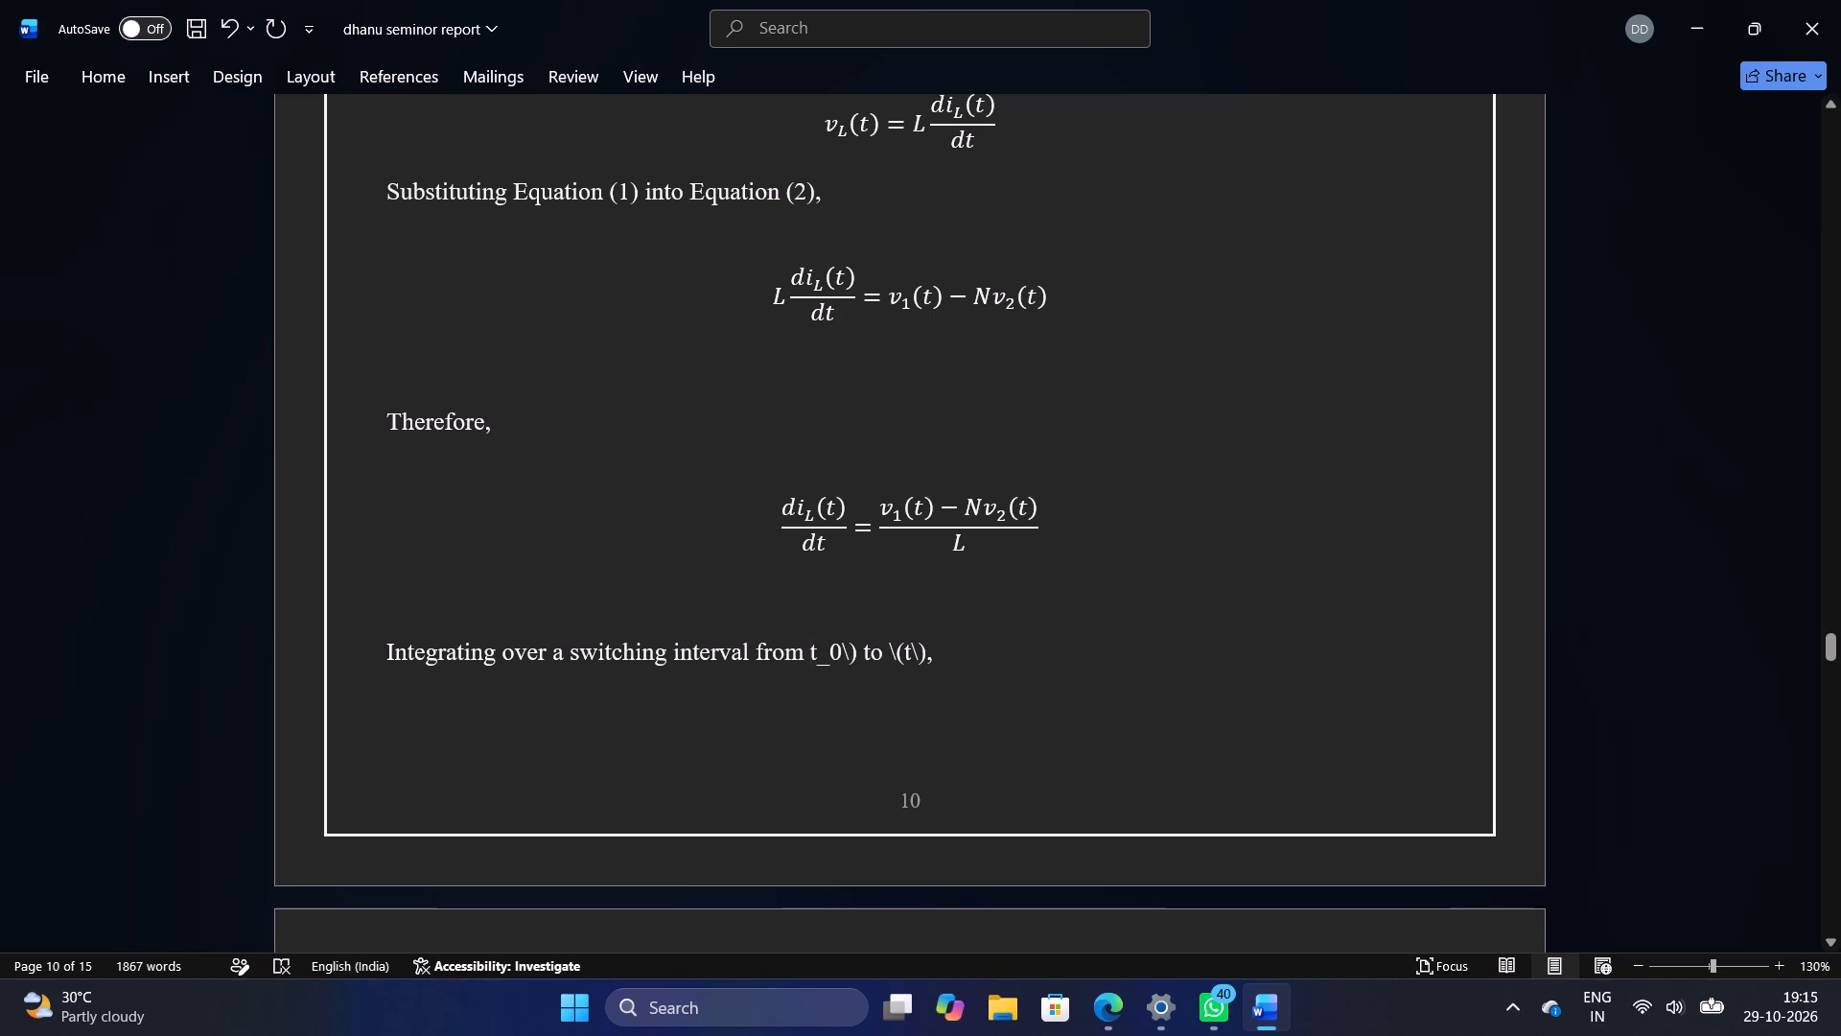
{"action": "left_click", "coordinate": [827, 658]}
{"action": "key", "text": "BackSpace"}
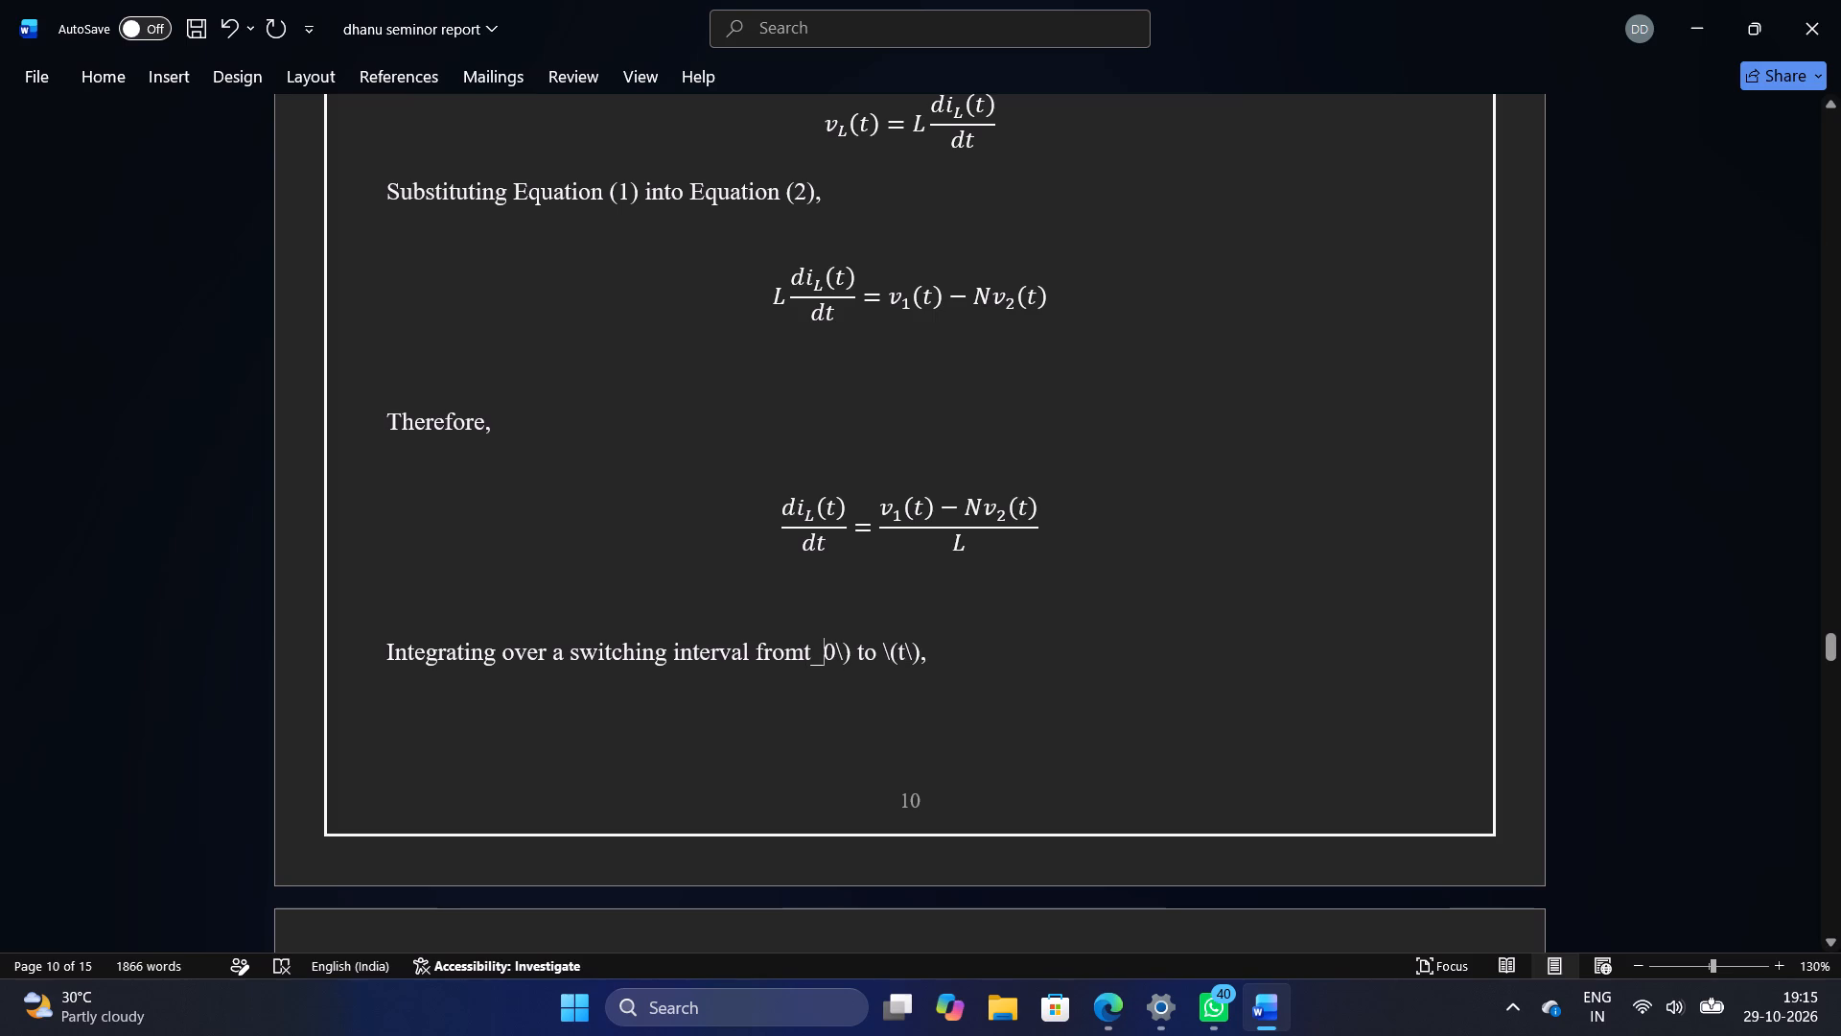
{"action": "left_click", "coordinate": [805, 650]}
{"action": "key", "text": "space"}
{"action": "key", "text": "Right"}
{"action": "key", "text": "Right"}
{"action": "key", "text": "BackSpace"}
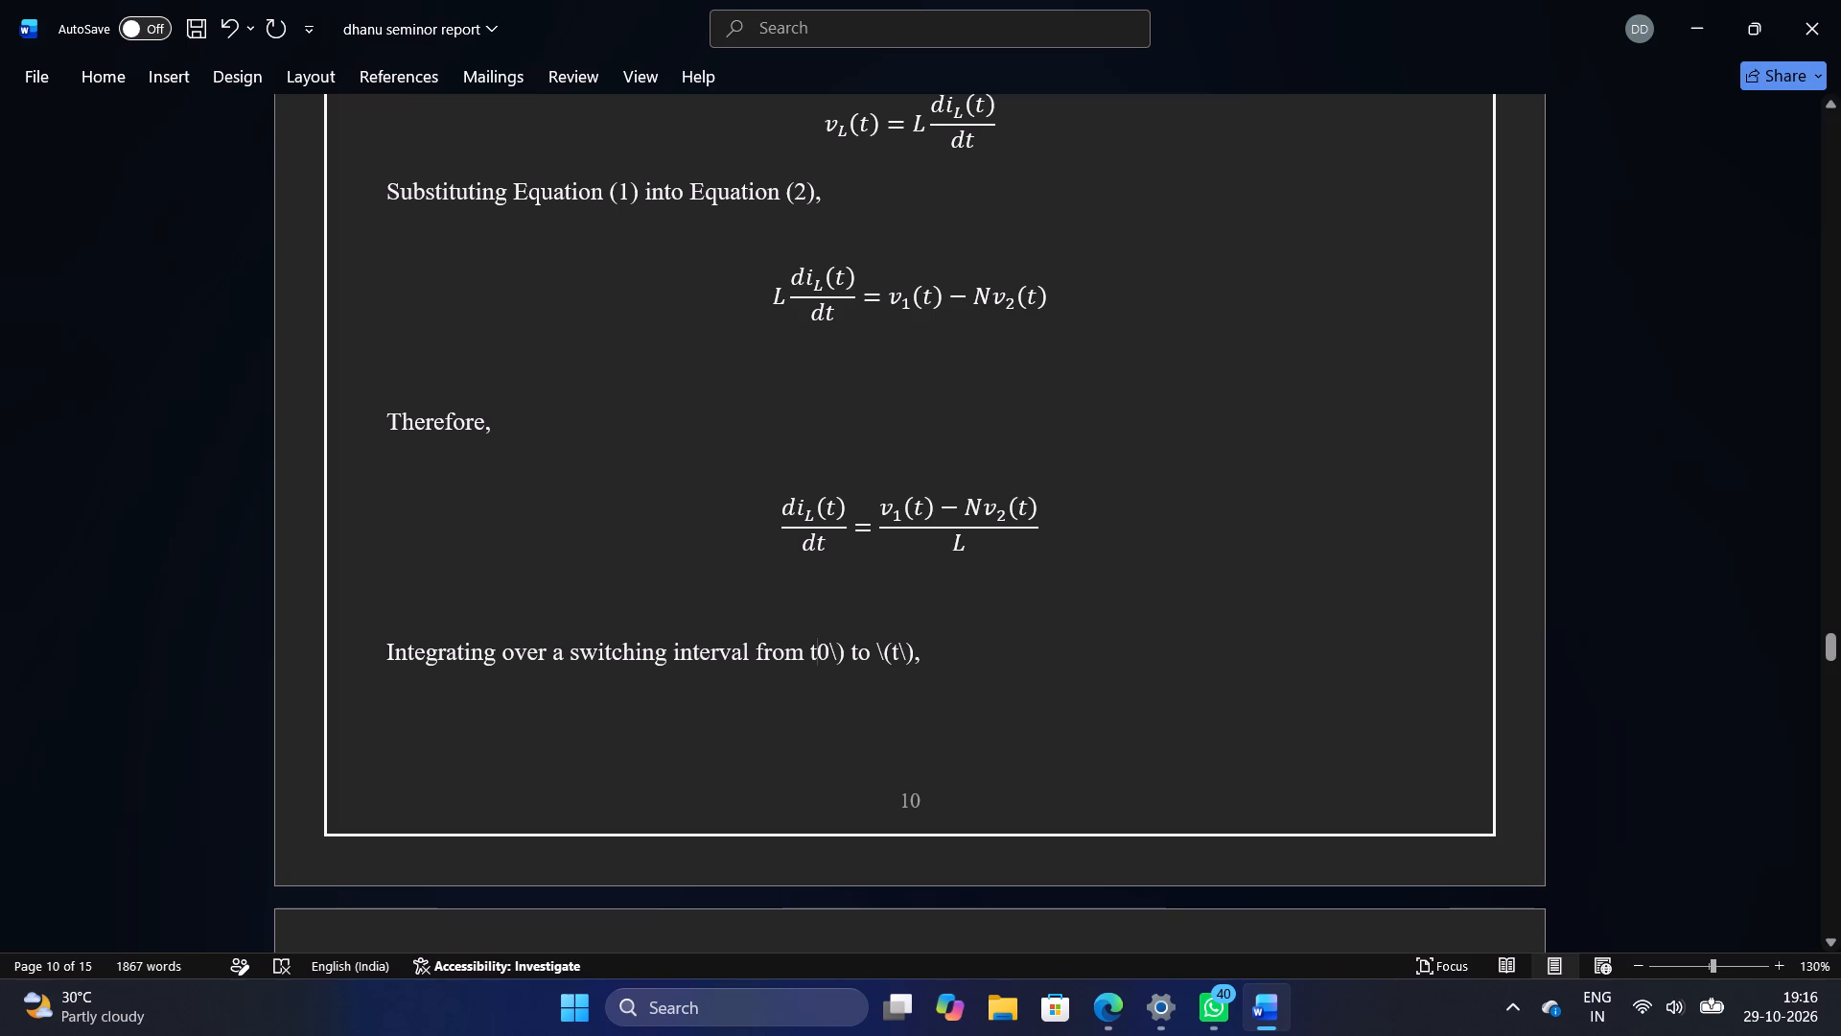
{"action": "key", "text": "Right"}
{"action": "key", "text": "Right"}
{"action": "key", "text": "Right"}
{"action": "key", "text": "BackSpace"}
{"action": "key", "text": "BackSpace"}
Remove the backslashes and brackets around the second variable in the same line so it ends with "to t,".
{"action": "key", "text": "Right"}
{"action": "key", "text": "Right"}
{"action": "key", "text": "Right"}
{"action": "key", "text": "Right"}
{"action": "key", "text": "Right"}
{"action": "key", "text": "Right"}
{"action": "key", "text": "BackSpace"}
{"action": "key", "text": "BackSpace"}
{"action": "key", "text": "Right"}
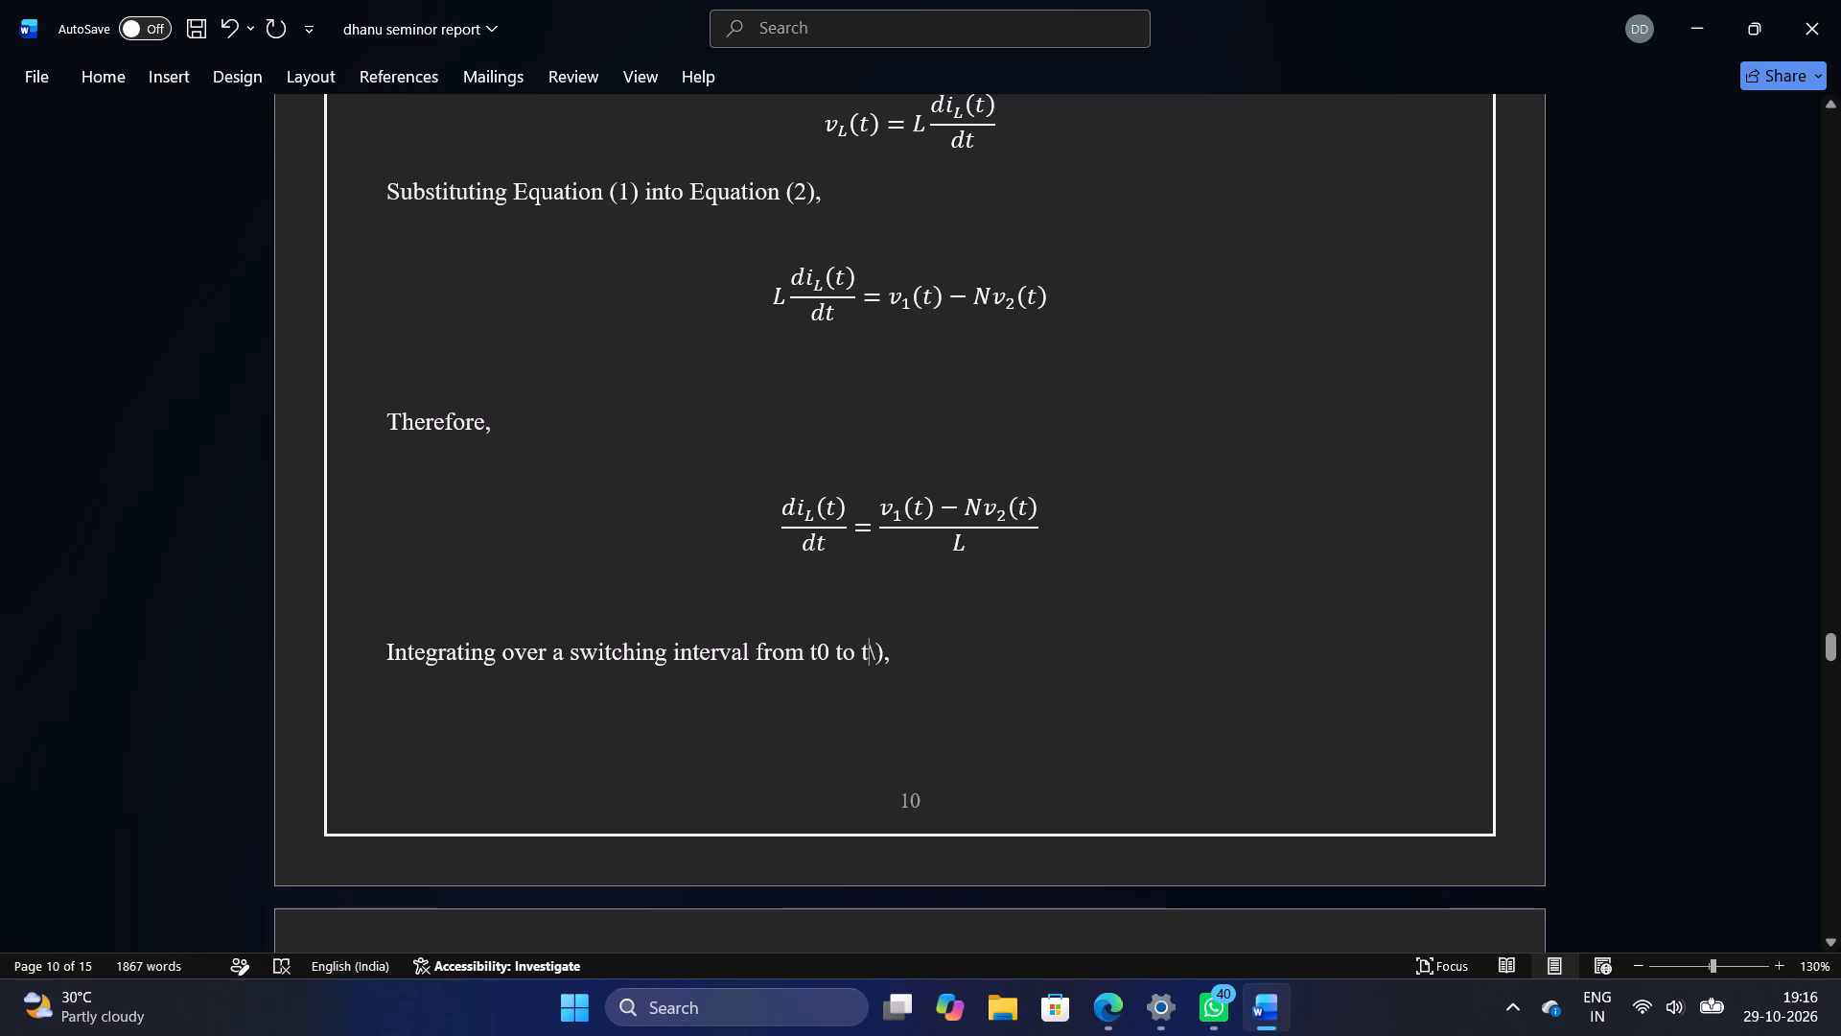
{"action": "key", "text": "Right"}
{"action": "key", "text": "Right"}
{"action": "key", "text": "BackSpace"}
{"action": "key", "text": "BackSpace"}
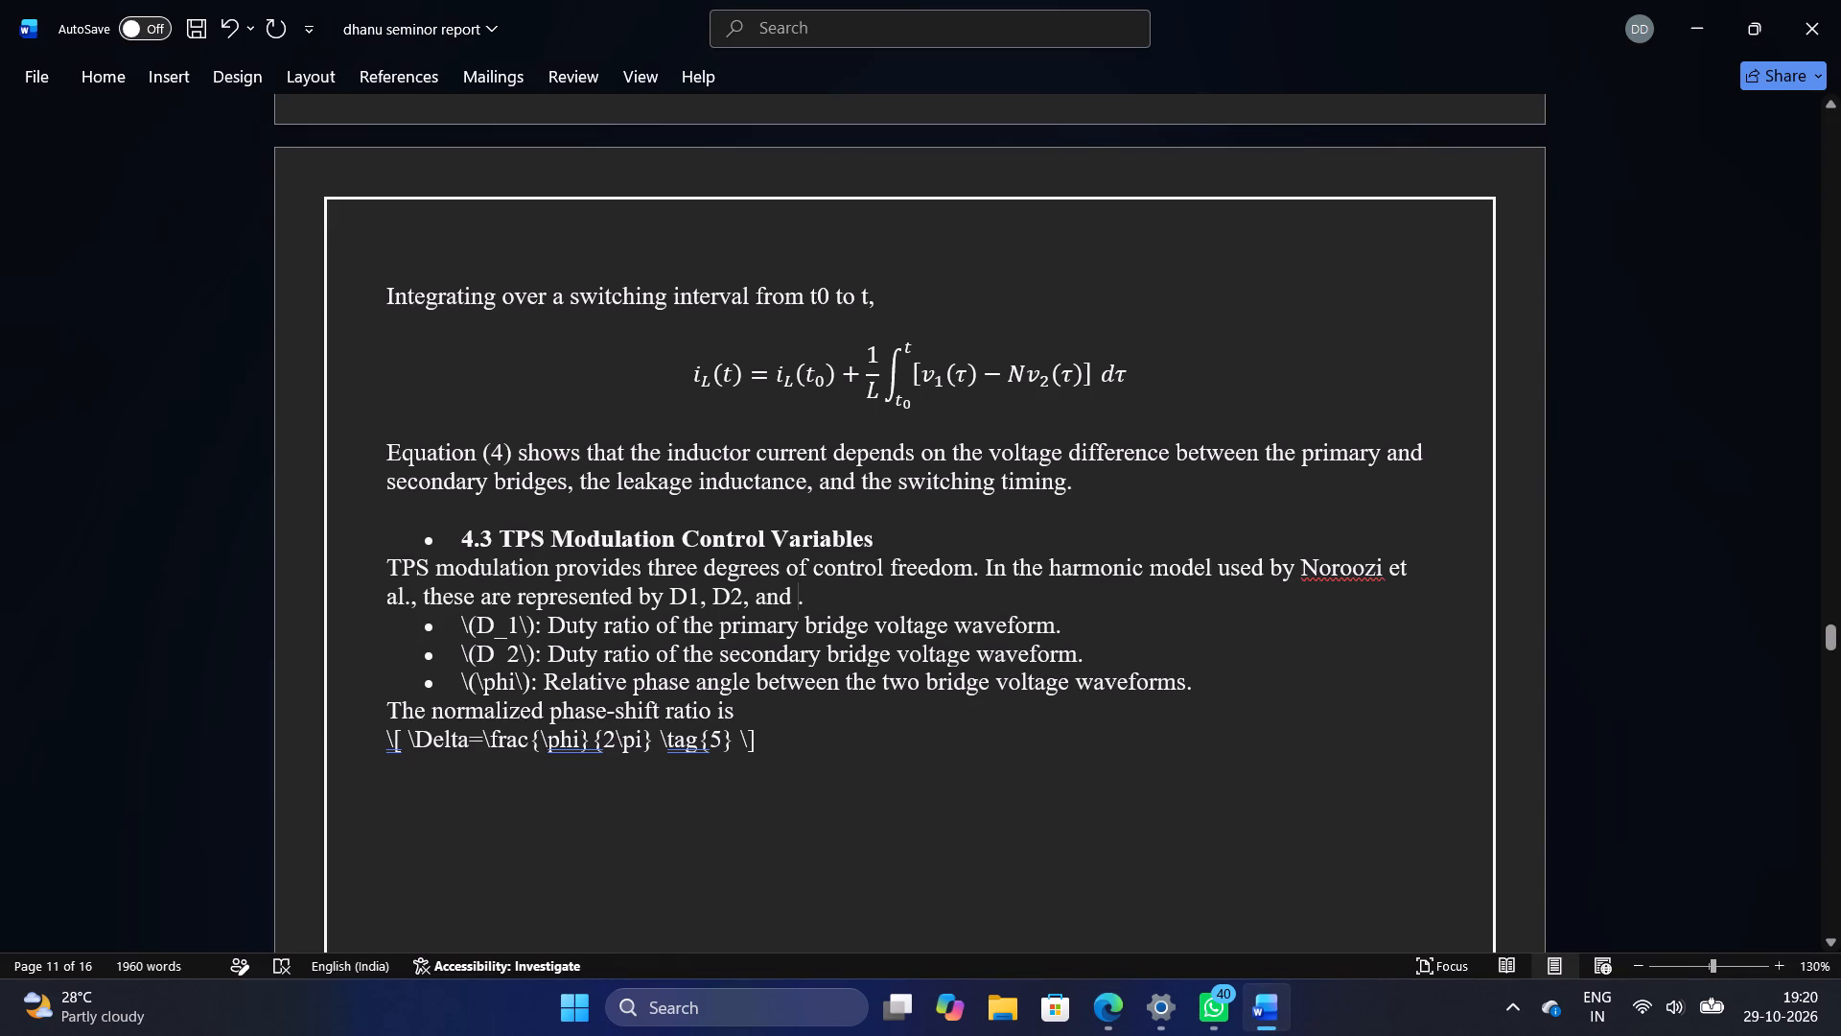
{"action": "key", "text": "ctrl+v"}
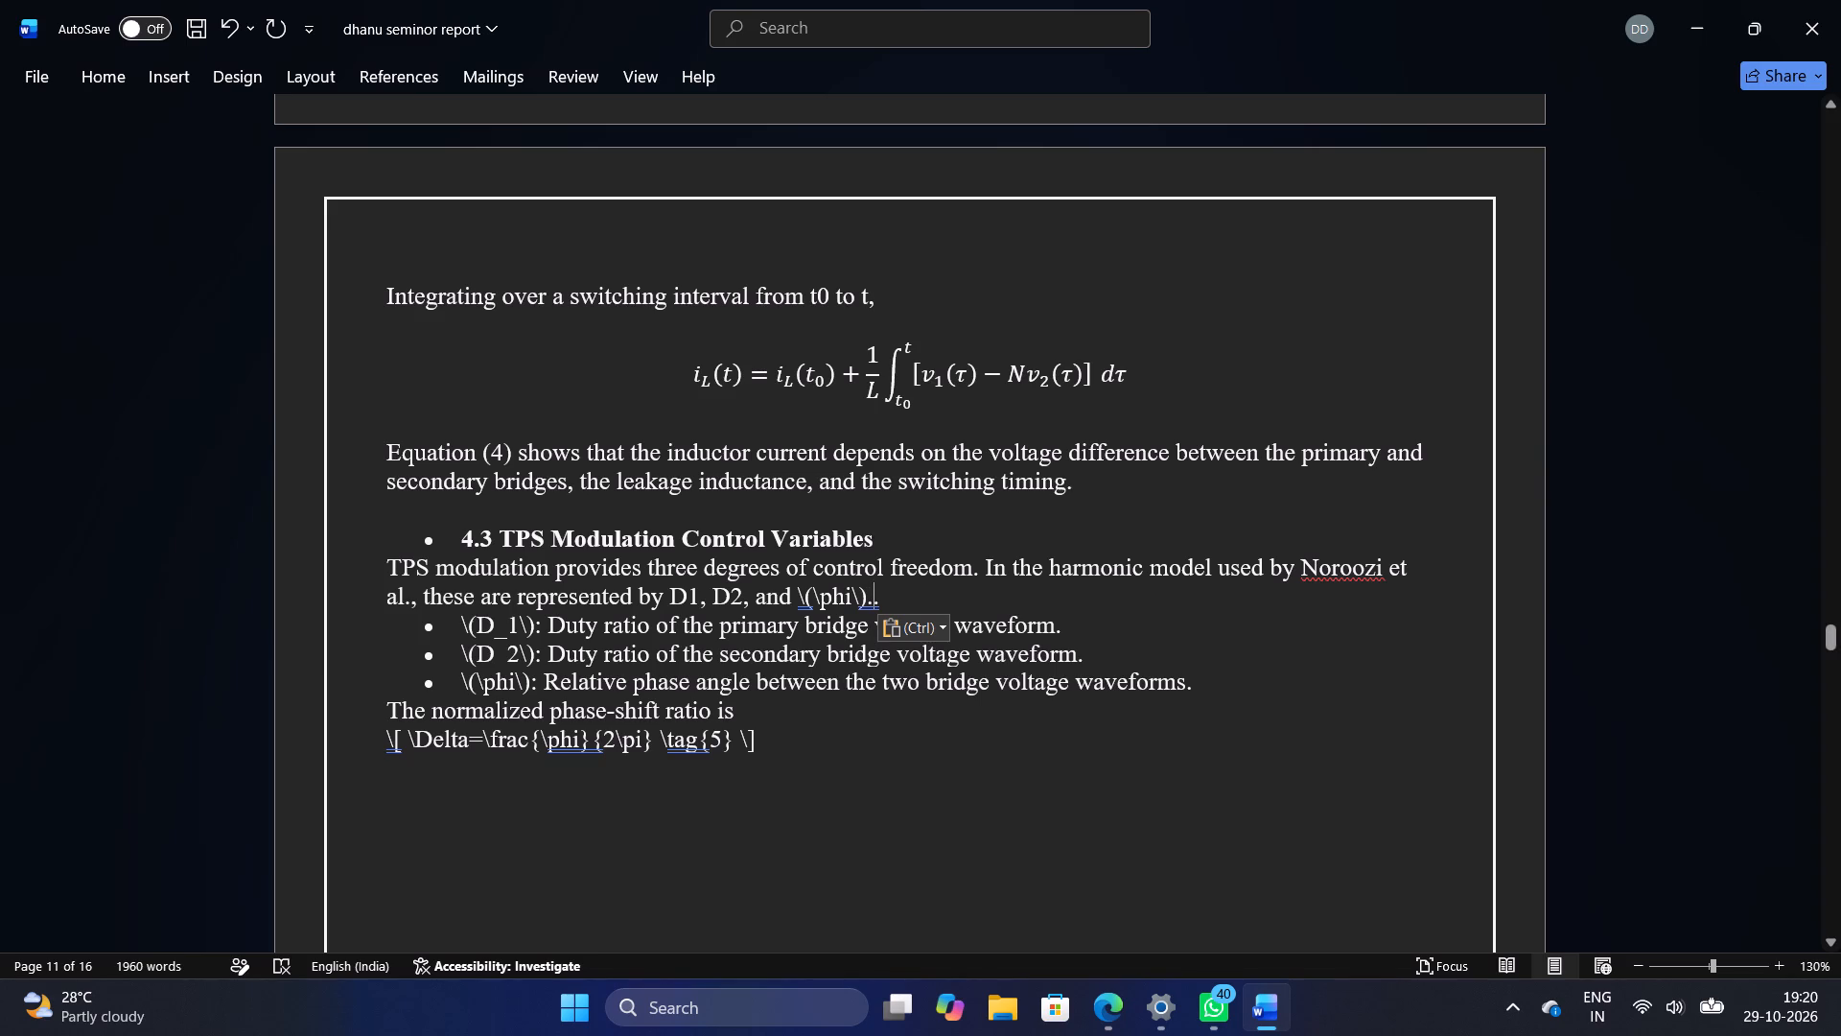
{"action": "key", "text": "BackSpace"}
{"action": "key", "text": "BackSpace"}
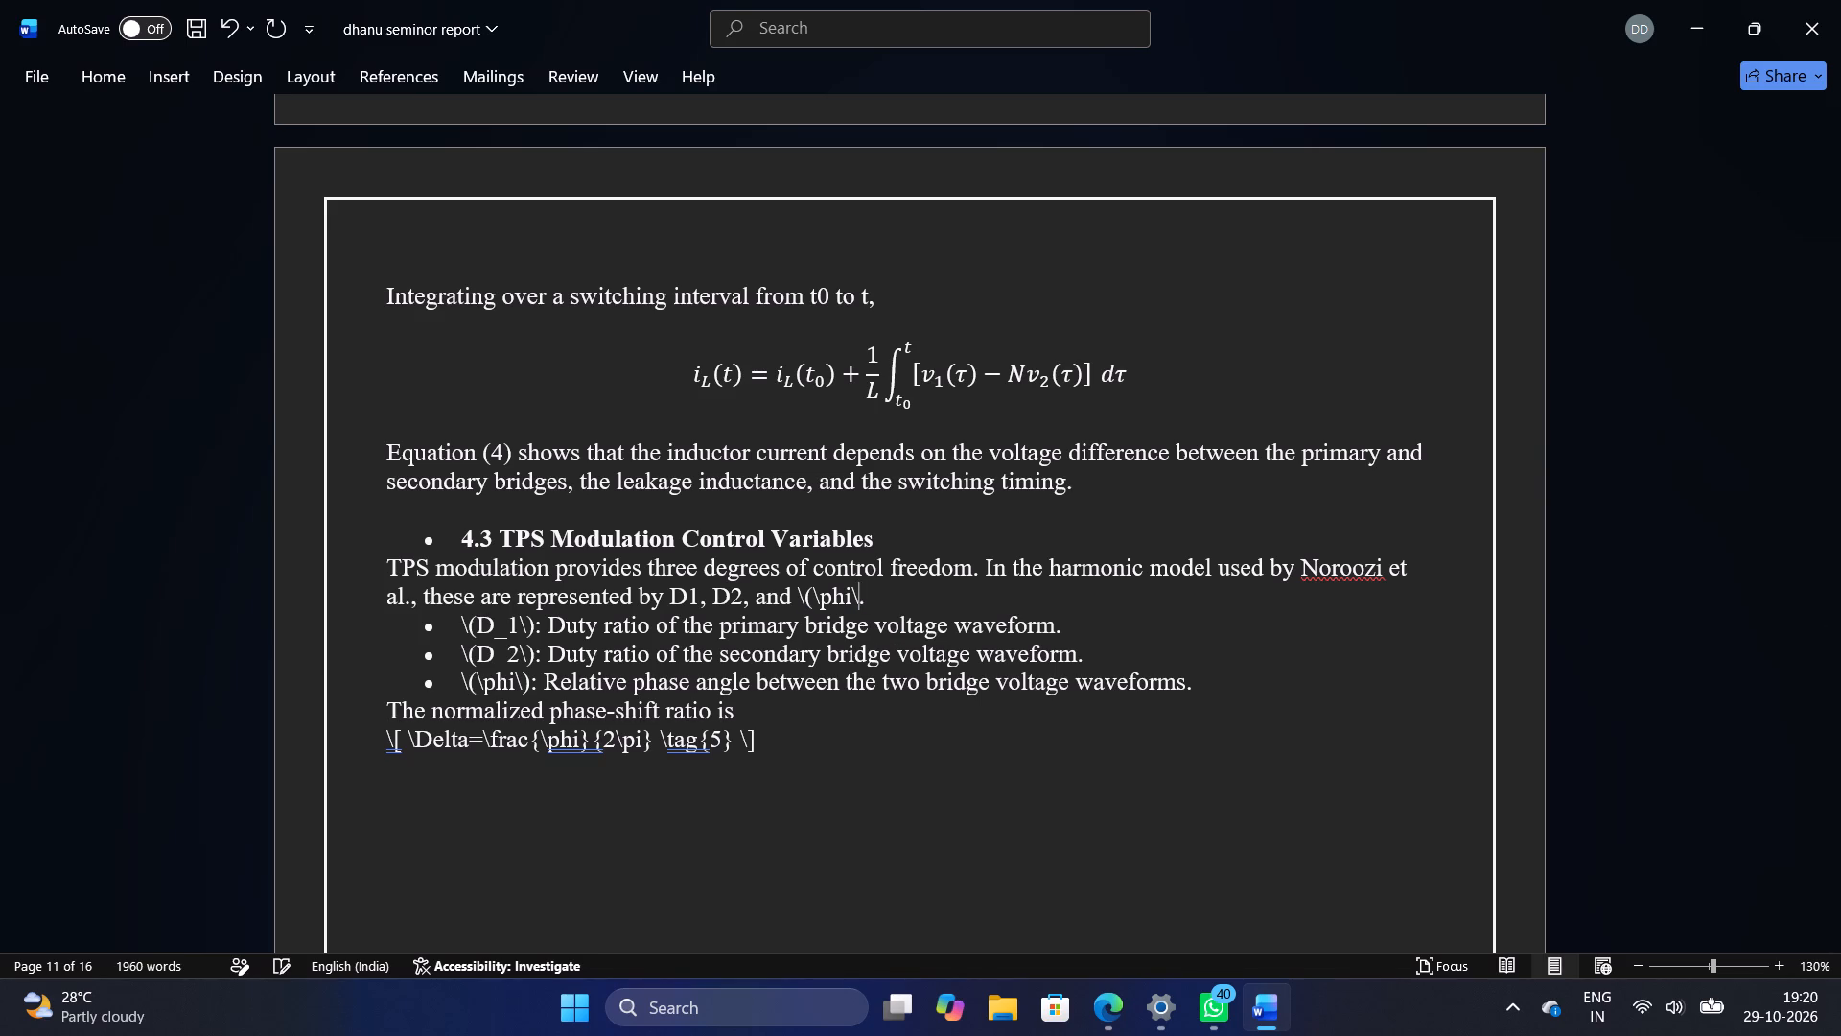
{"action": "key", "text": "BackSpace"}
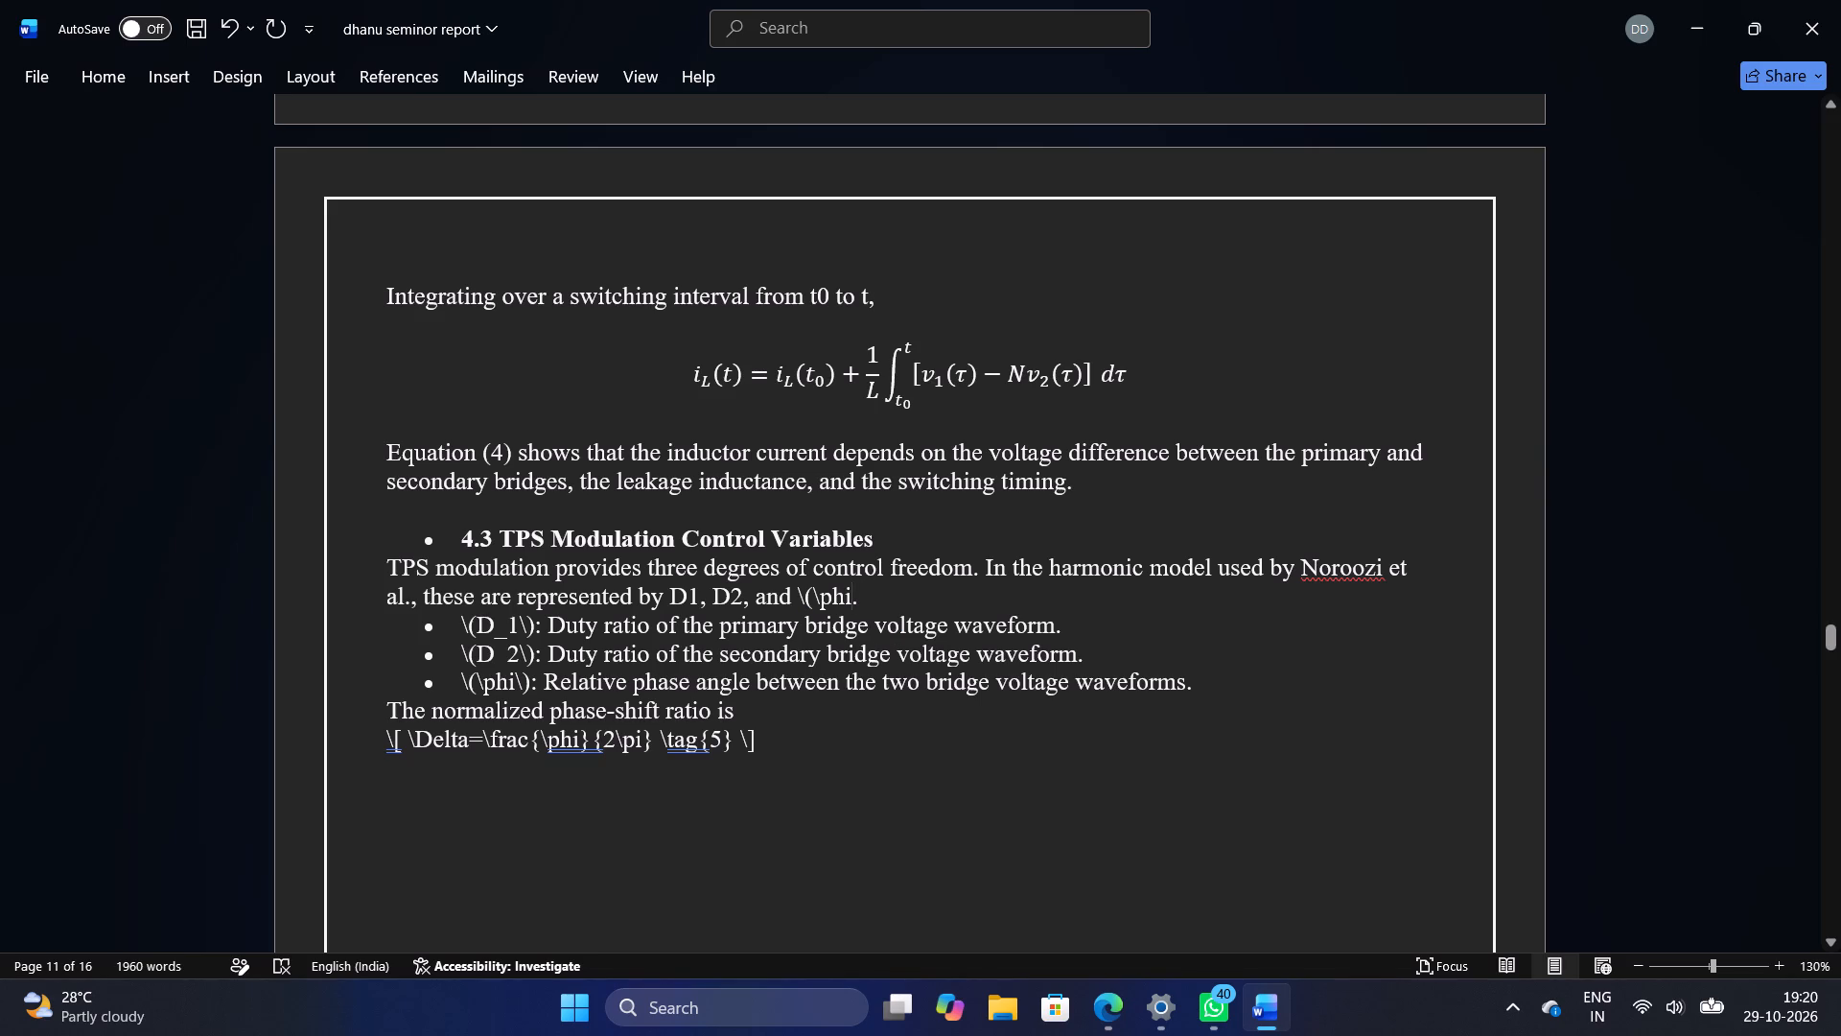
{"action": "left_click", "coordinate": [818, 601]}
{"action": "key", "text": "BackSpace"}
{"action": "key", "text": "BackSpace"}
{"action": "key", "text": "BackSpace"}
Strip the LaTeX code from the primary bridge duty ratio bullet so its label reads "D1:", keeping the bullet marker.
{"action": "left_click", "coordinate": [472, 623]}
{"action": "key", "text": "BackSpace"}
{"action": "key", "text": "BackSpace"}
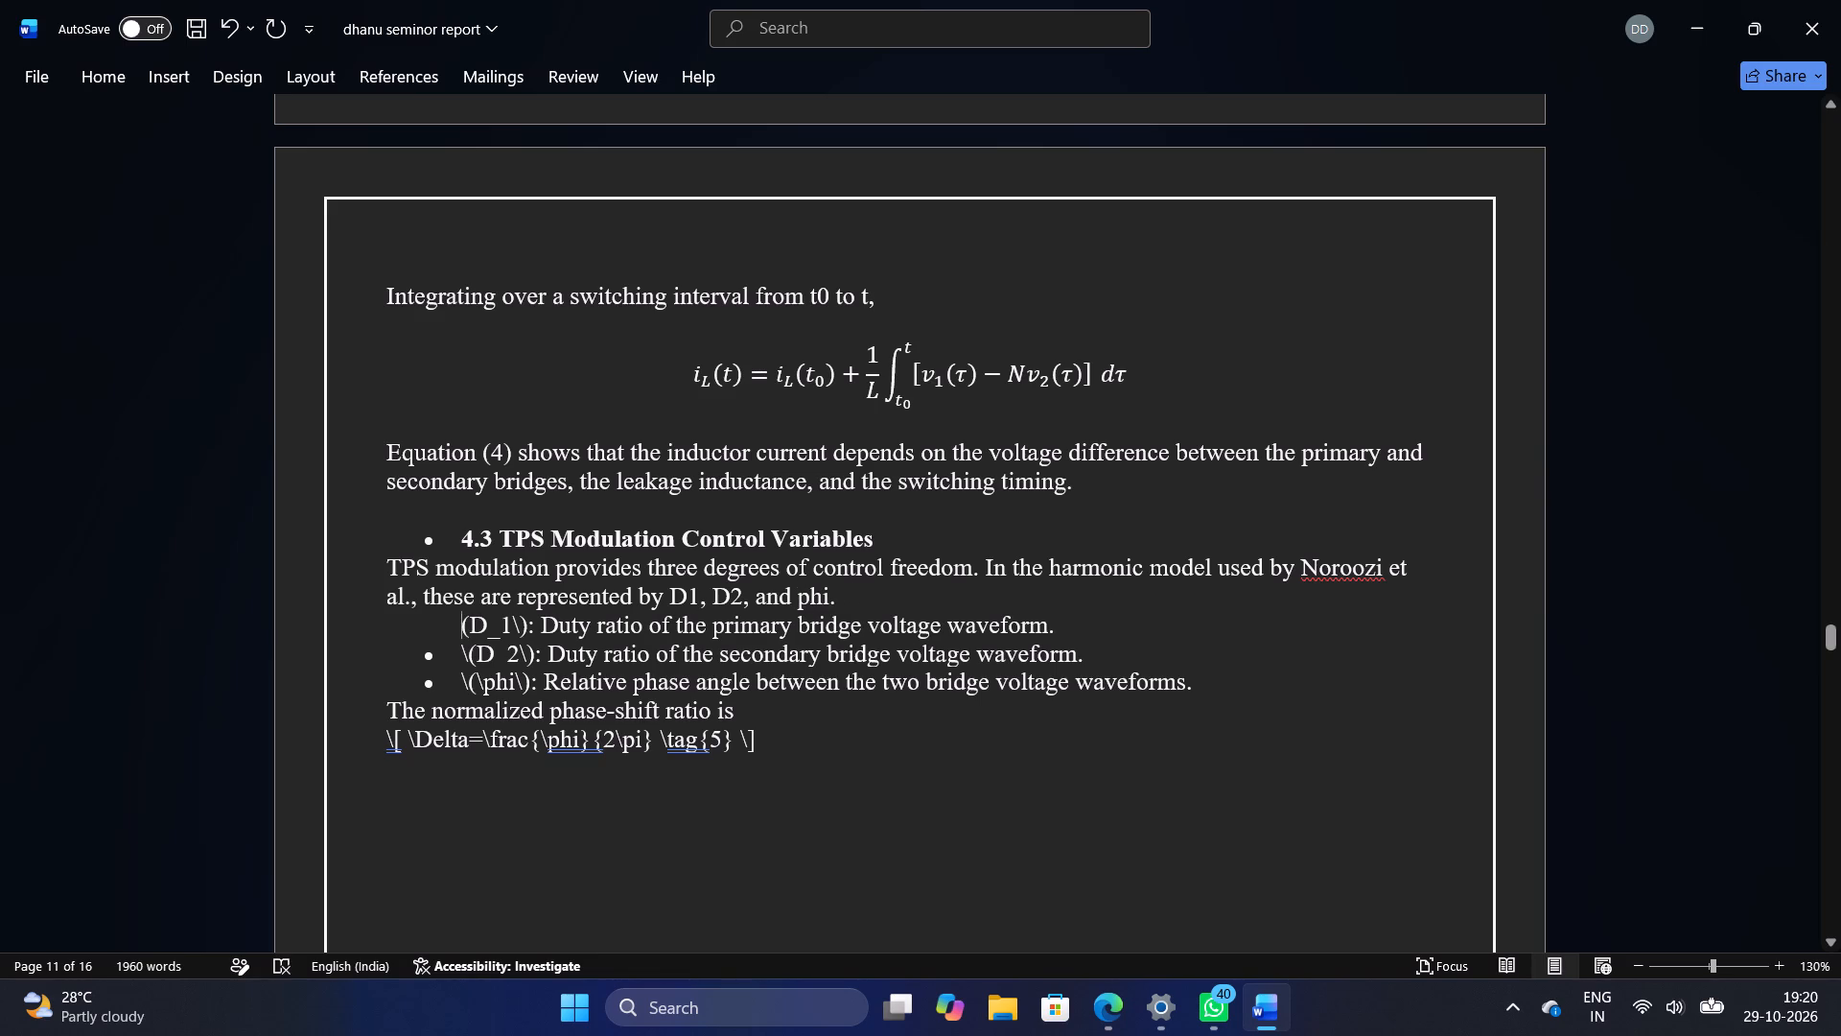
{"action": "key", "text": "period"}
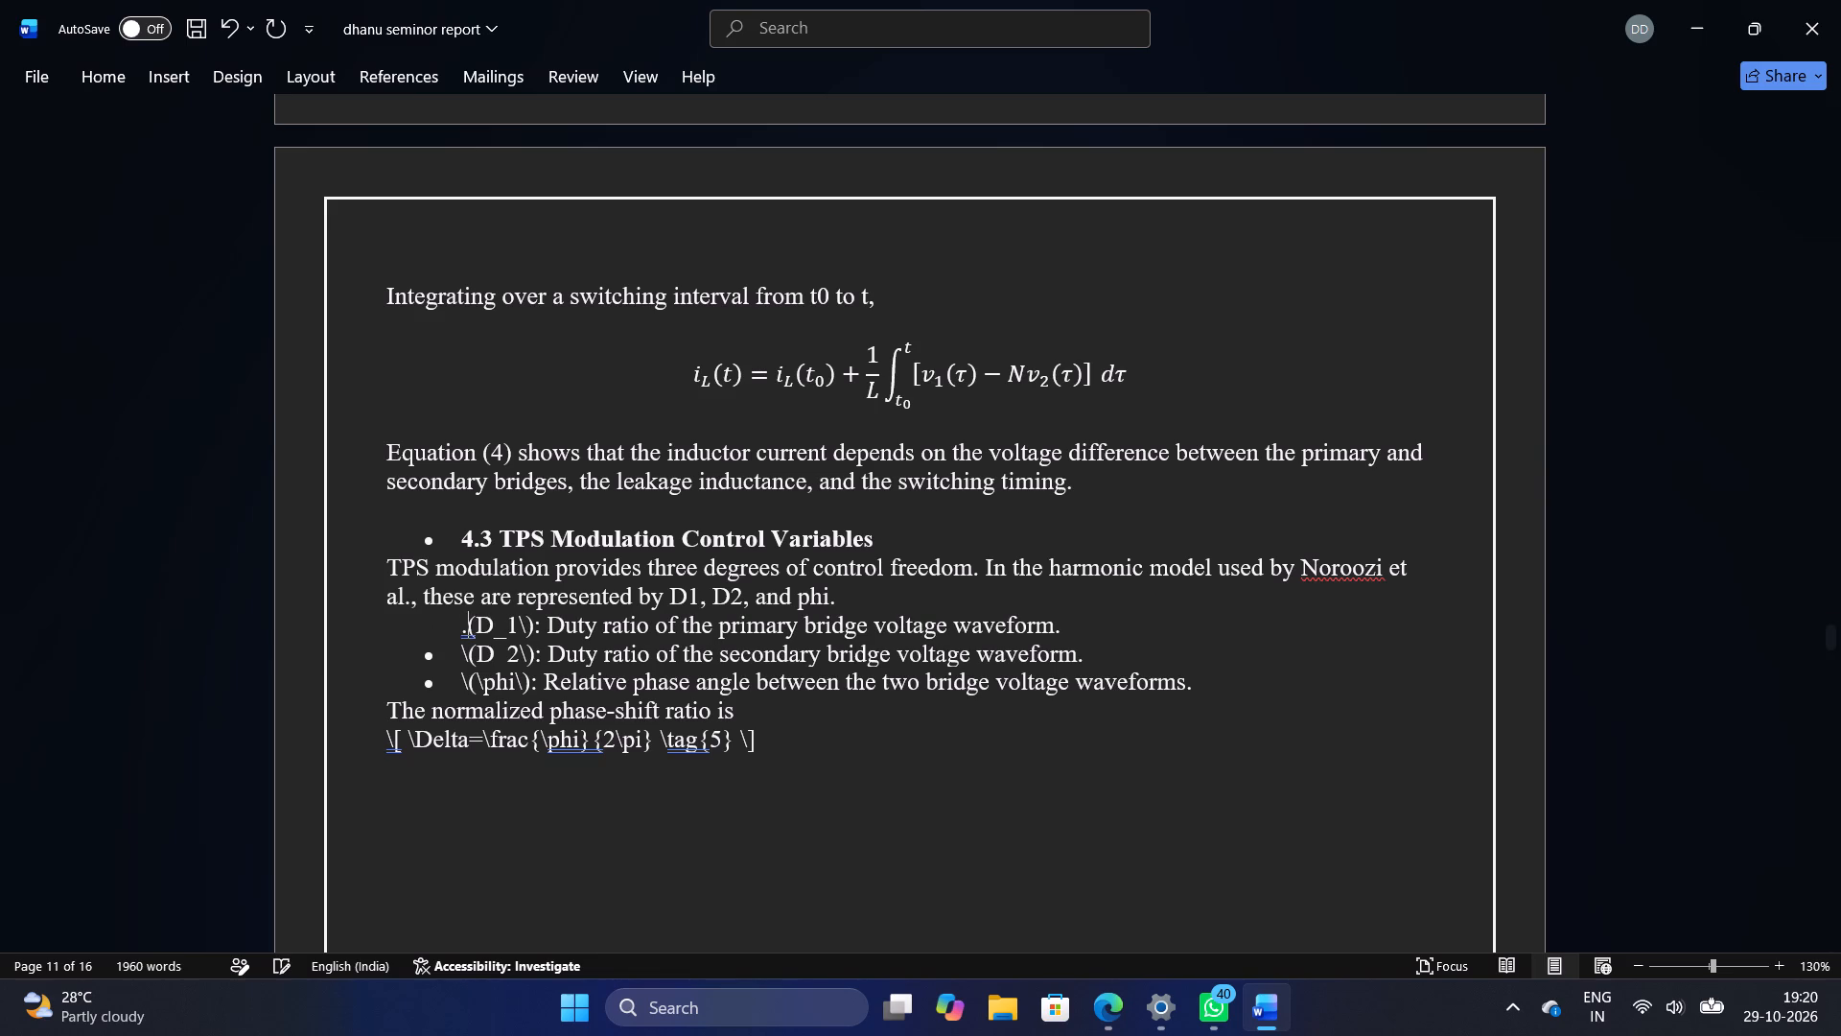
{"action": "key", "text": "ctrl+z"}
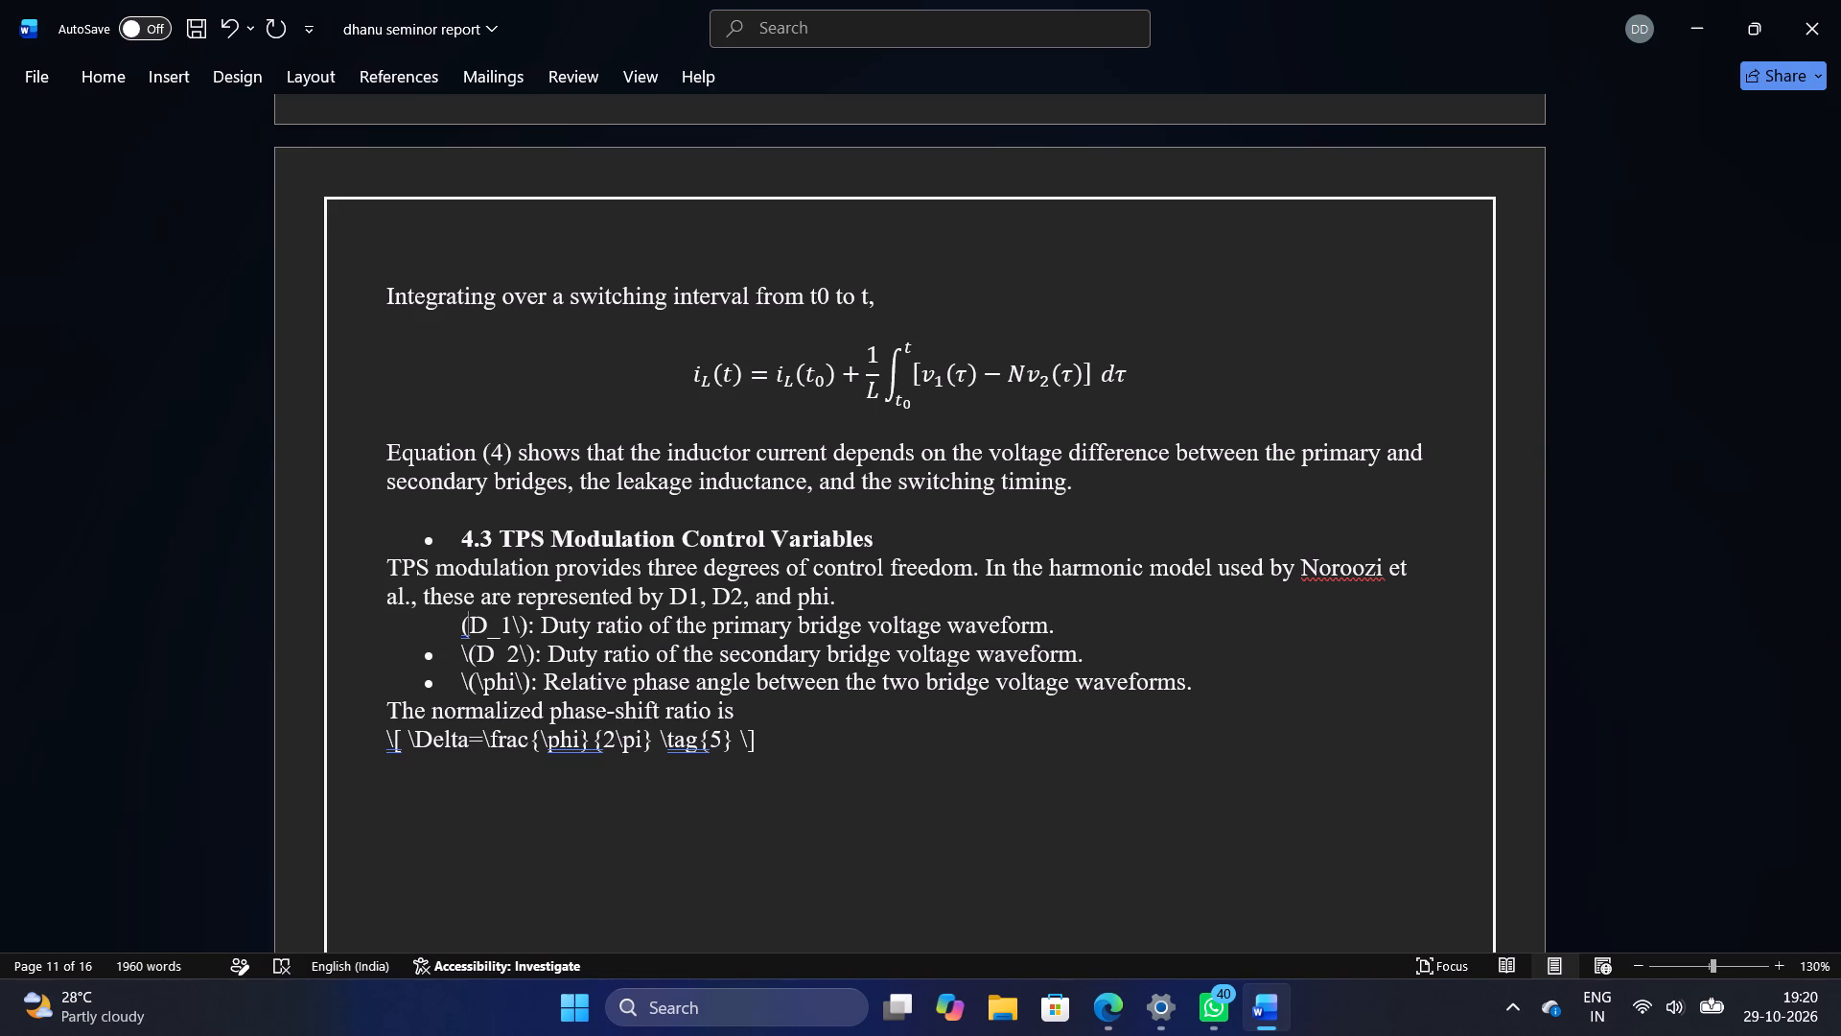
{"action": "key", "text": "ctrl+z"}
{"action": "key", "text": "Right"}
{"action": "key", "text": "BackSpace"}
{"action": "key", "text": "Right"}
{"action": "key", "text": "Right"}
{"action": "key", "text": "BackSpace"}
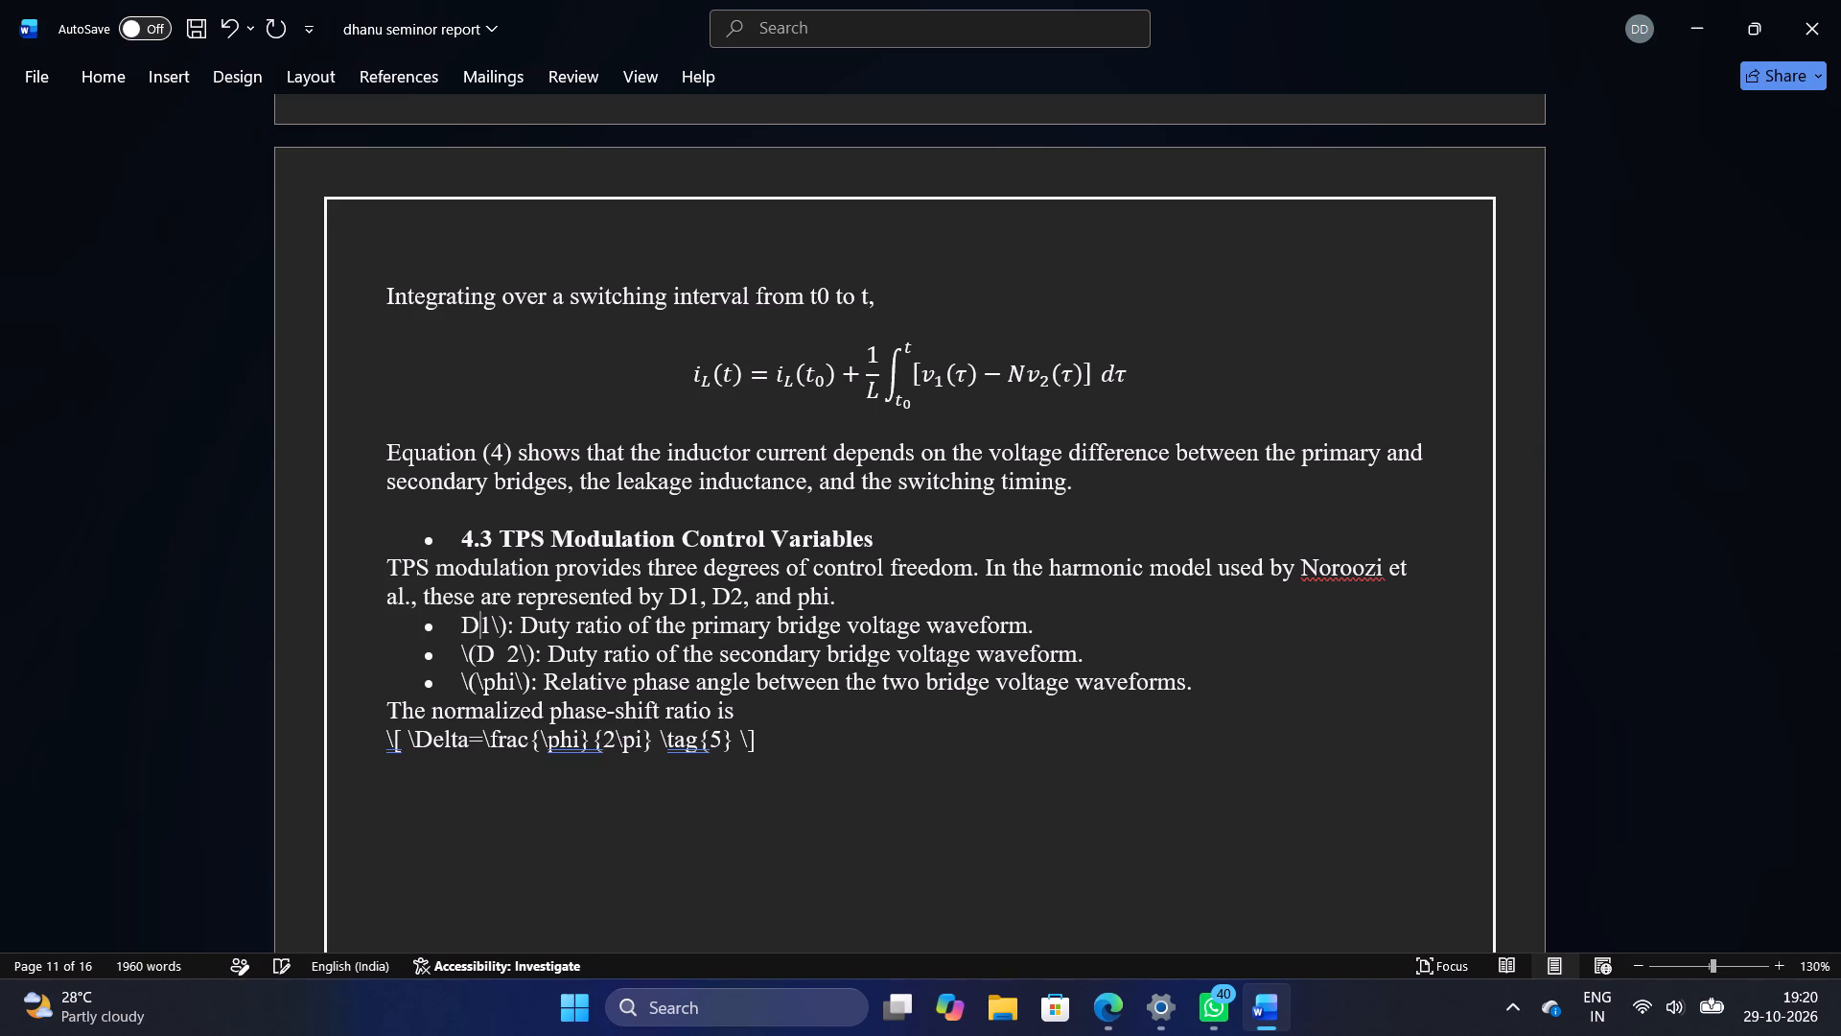
{"action": "key", "text": "Right"}
{"action": "key", "text": "Right"}
{"action": "key", "text": "Right"}
{"action": "key", "text": "BackSpace"}
{"action": "key", "text": "BackSpace"}
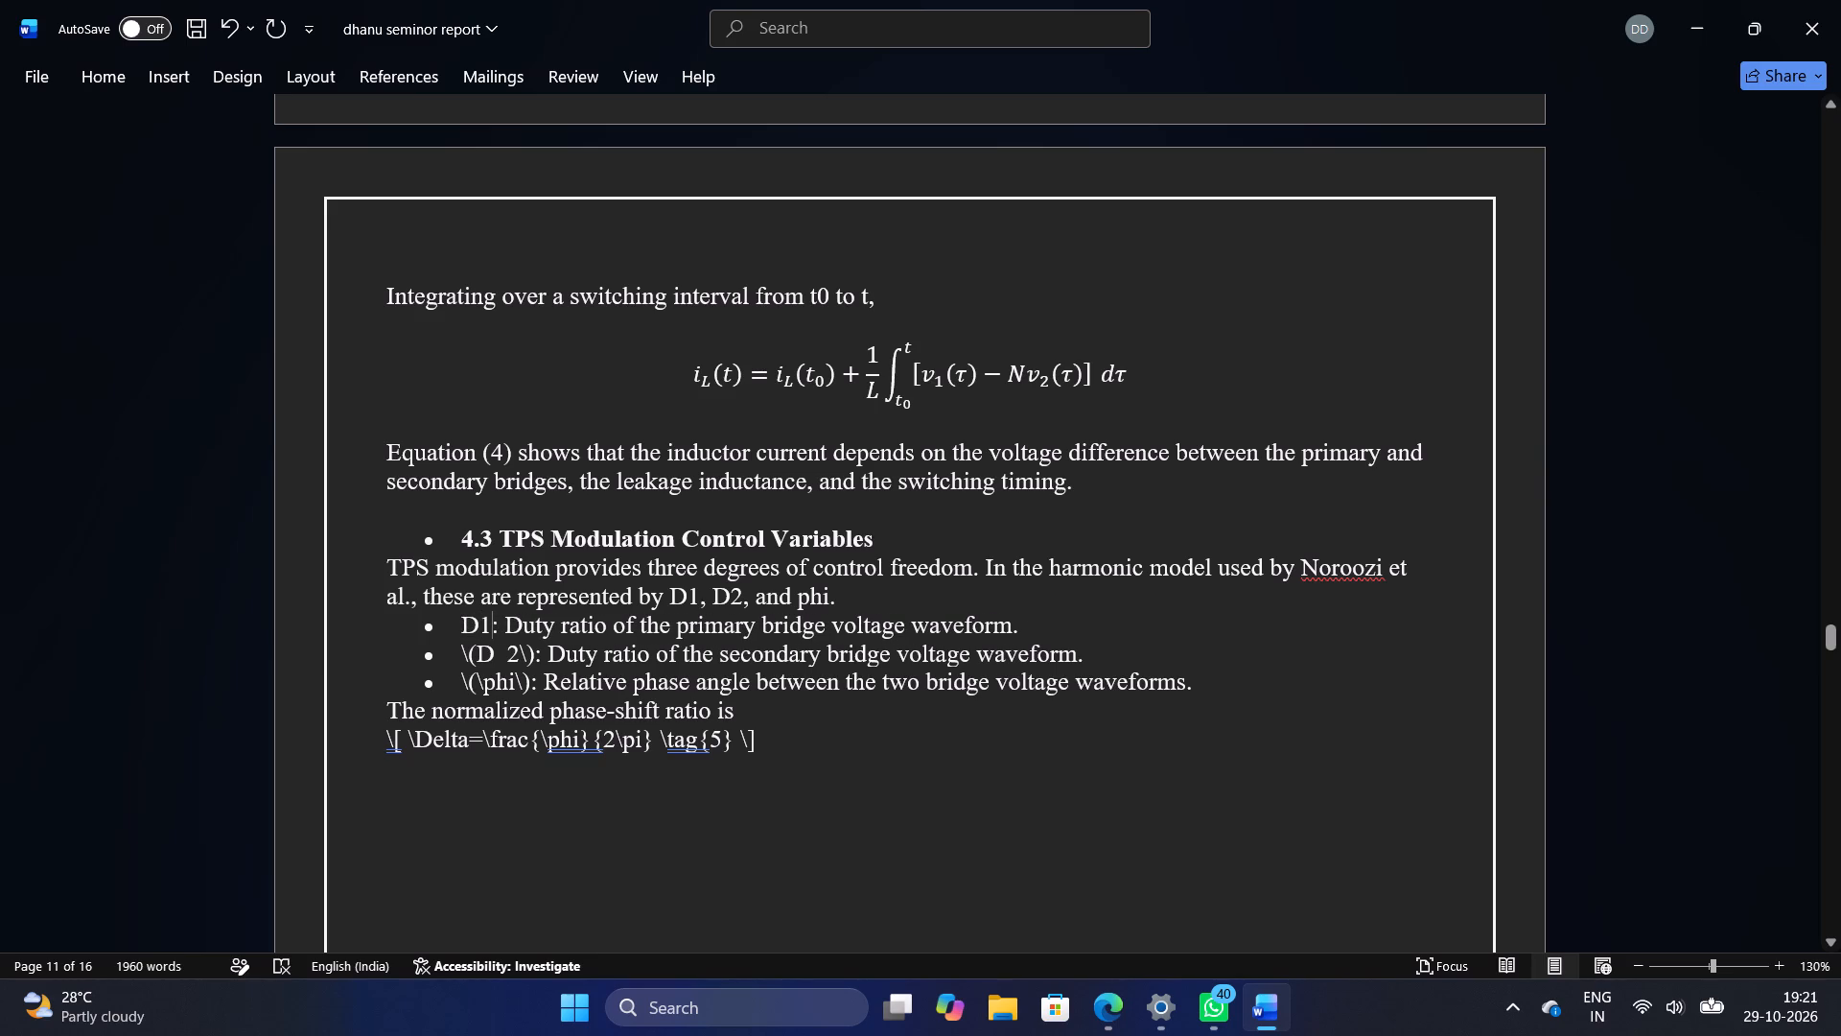
Strip the LaTeX code from the secondary bridge duty ratio bullet so its label reads "D2:".
{"action": "left_click", "coordinate": [472, 652]}
{"action": "key", "text": "BackSpace"}
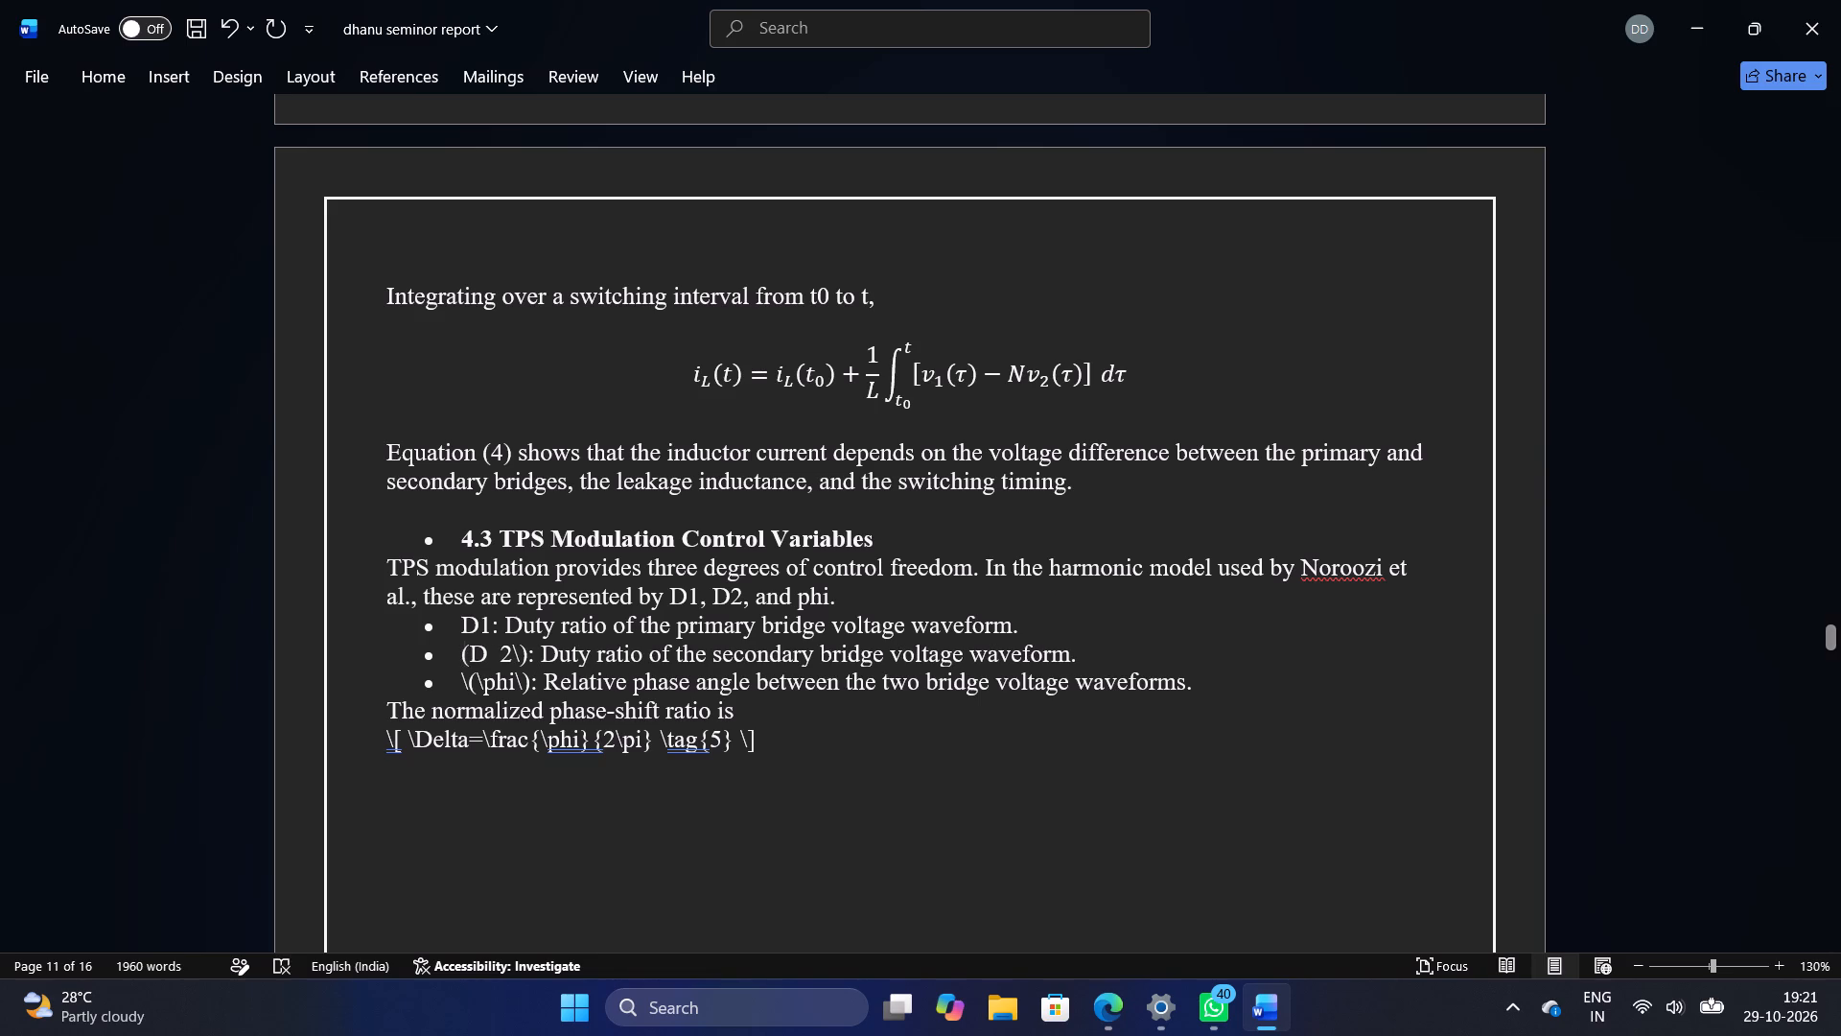
{"action": "key", "text": "Right"}
{"action": "key", "text": "BackSpace"}
{"action": "key", "text": "Right"}
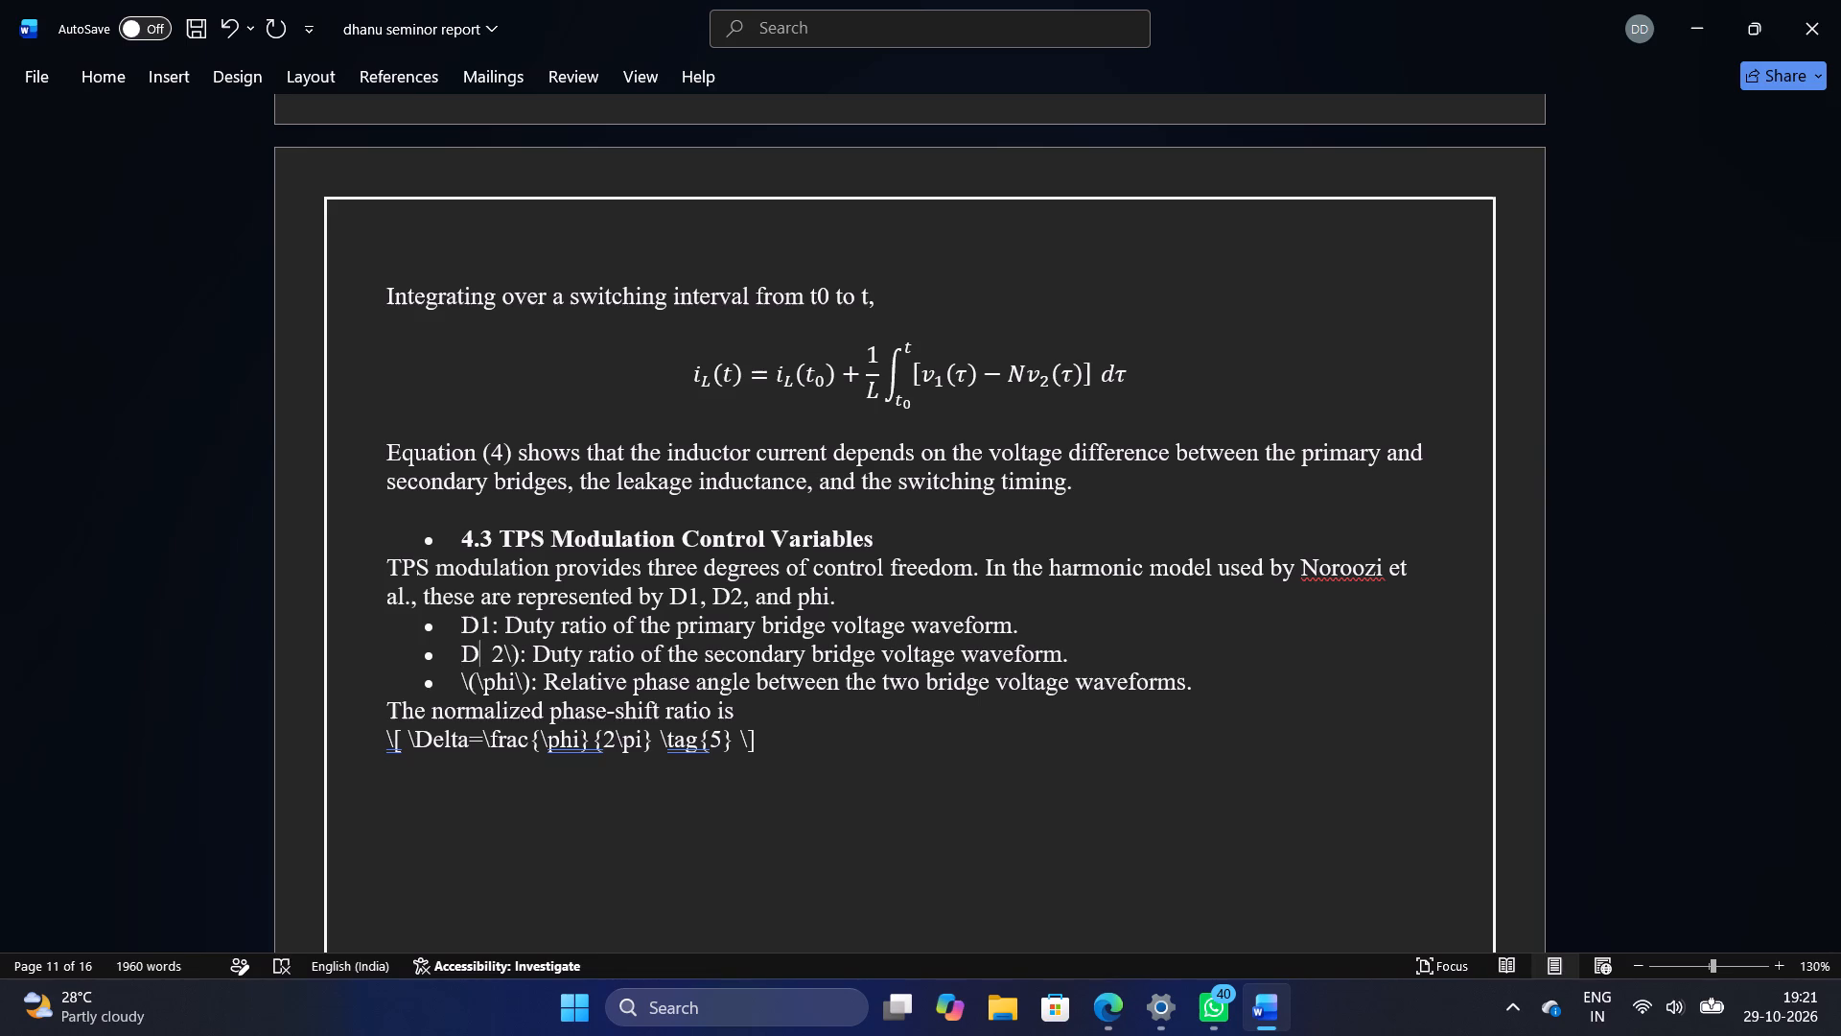
{"action": "key", "text": "Right"}
{"action": "key", "text": "BackSpace"}
{"action": "key", "text": "Right"}
{"action": "key", "text": "Right"}
{"action": "key", "text": "Right"}
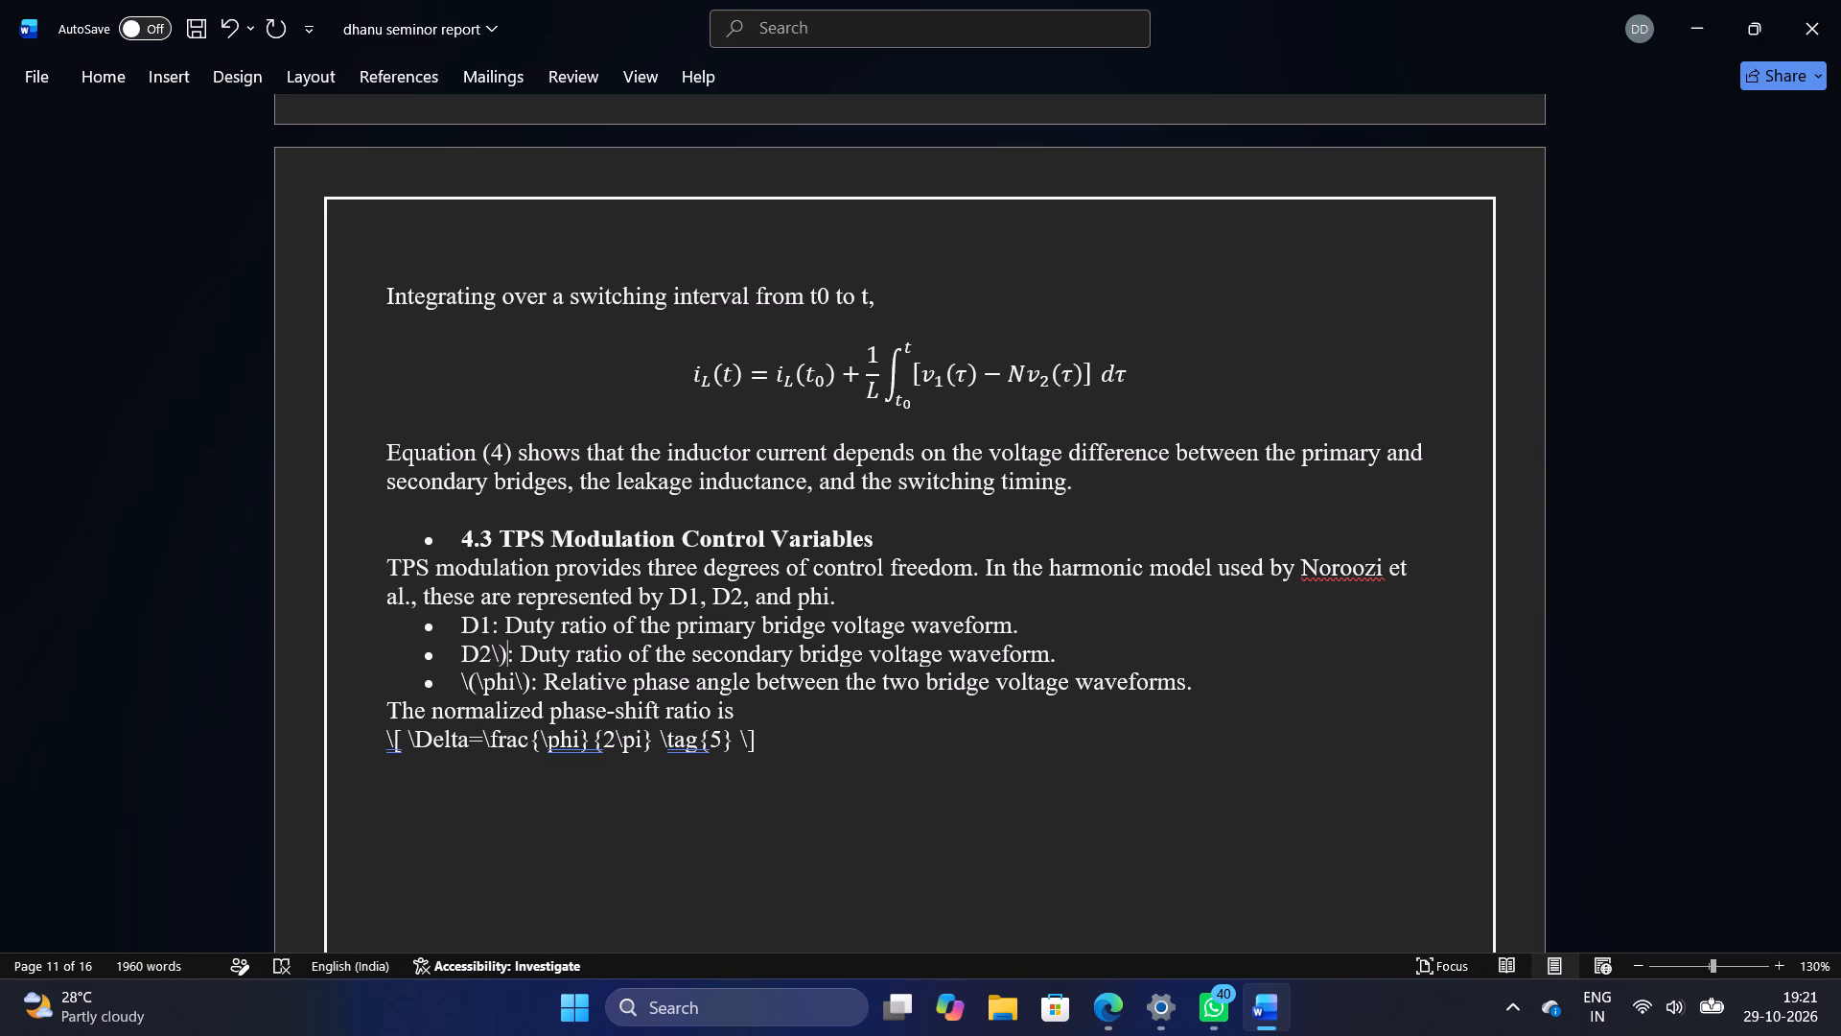
{"action": "key", "text": "BackSpace"}
{"action": "key", "text": "BackSpace"}
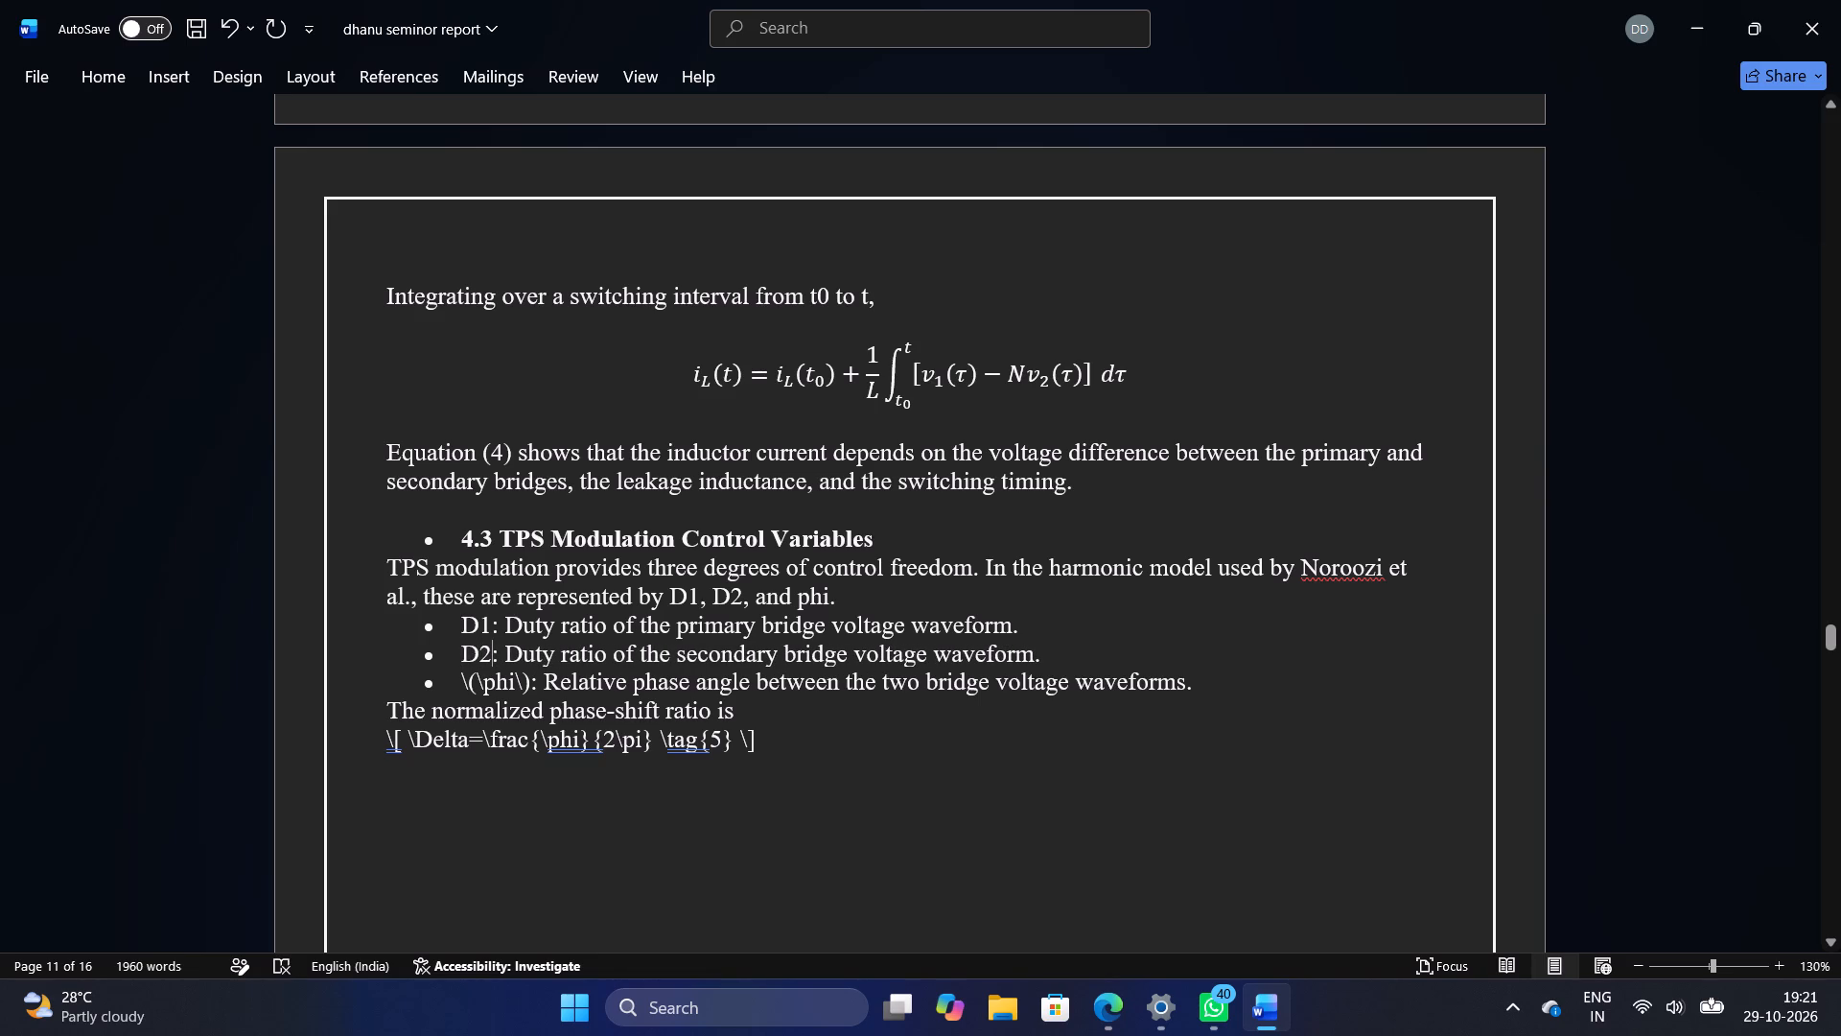
Strip the LaTeX code from the relative phase angle bullet so its label reads "phi:".
{"action": "left_click", "coordinate": [481, 678]}
{"action": "key", "text": "BackSpace"}
{"action": "key", "text": "BackSpace"}
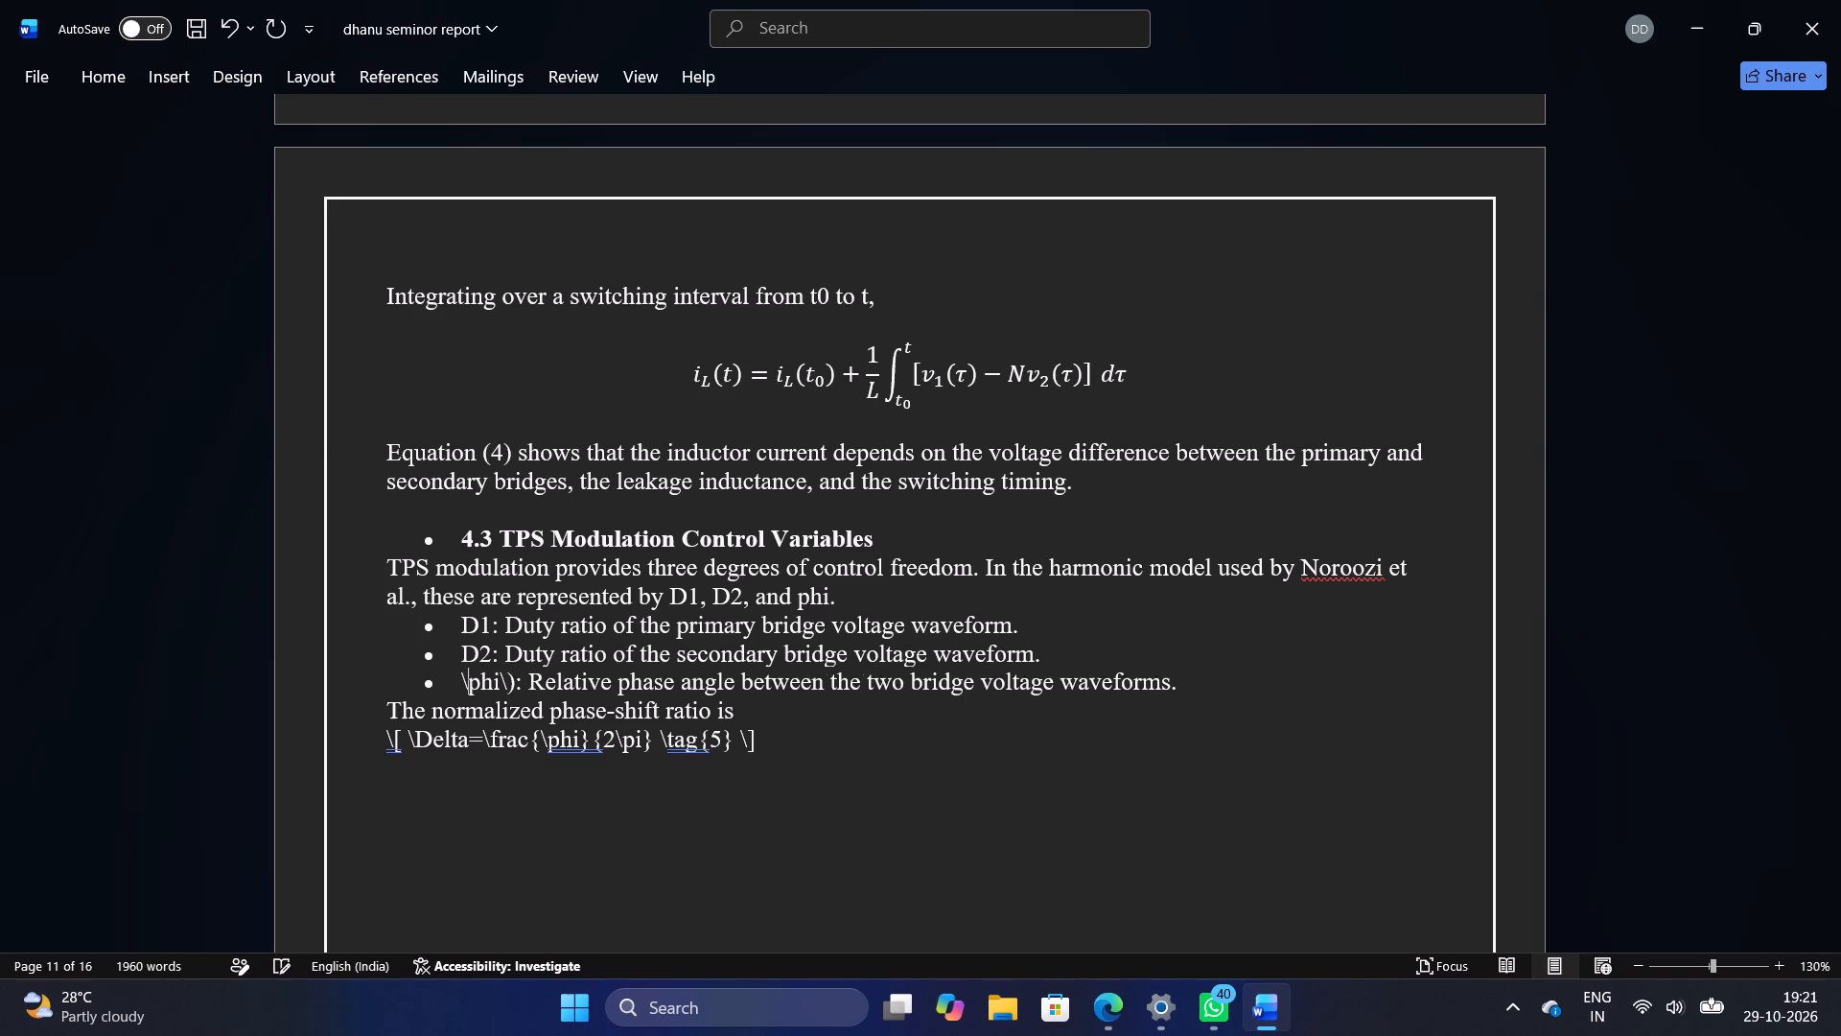
{"action": "key", "text": "BackSpace"}
{"action": "key", "text": "Right"}
{"action": "key", "text": "Right"}
{"action": "key", "text": "Right"}
{"action": "key", "text": "Right"}
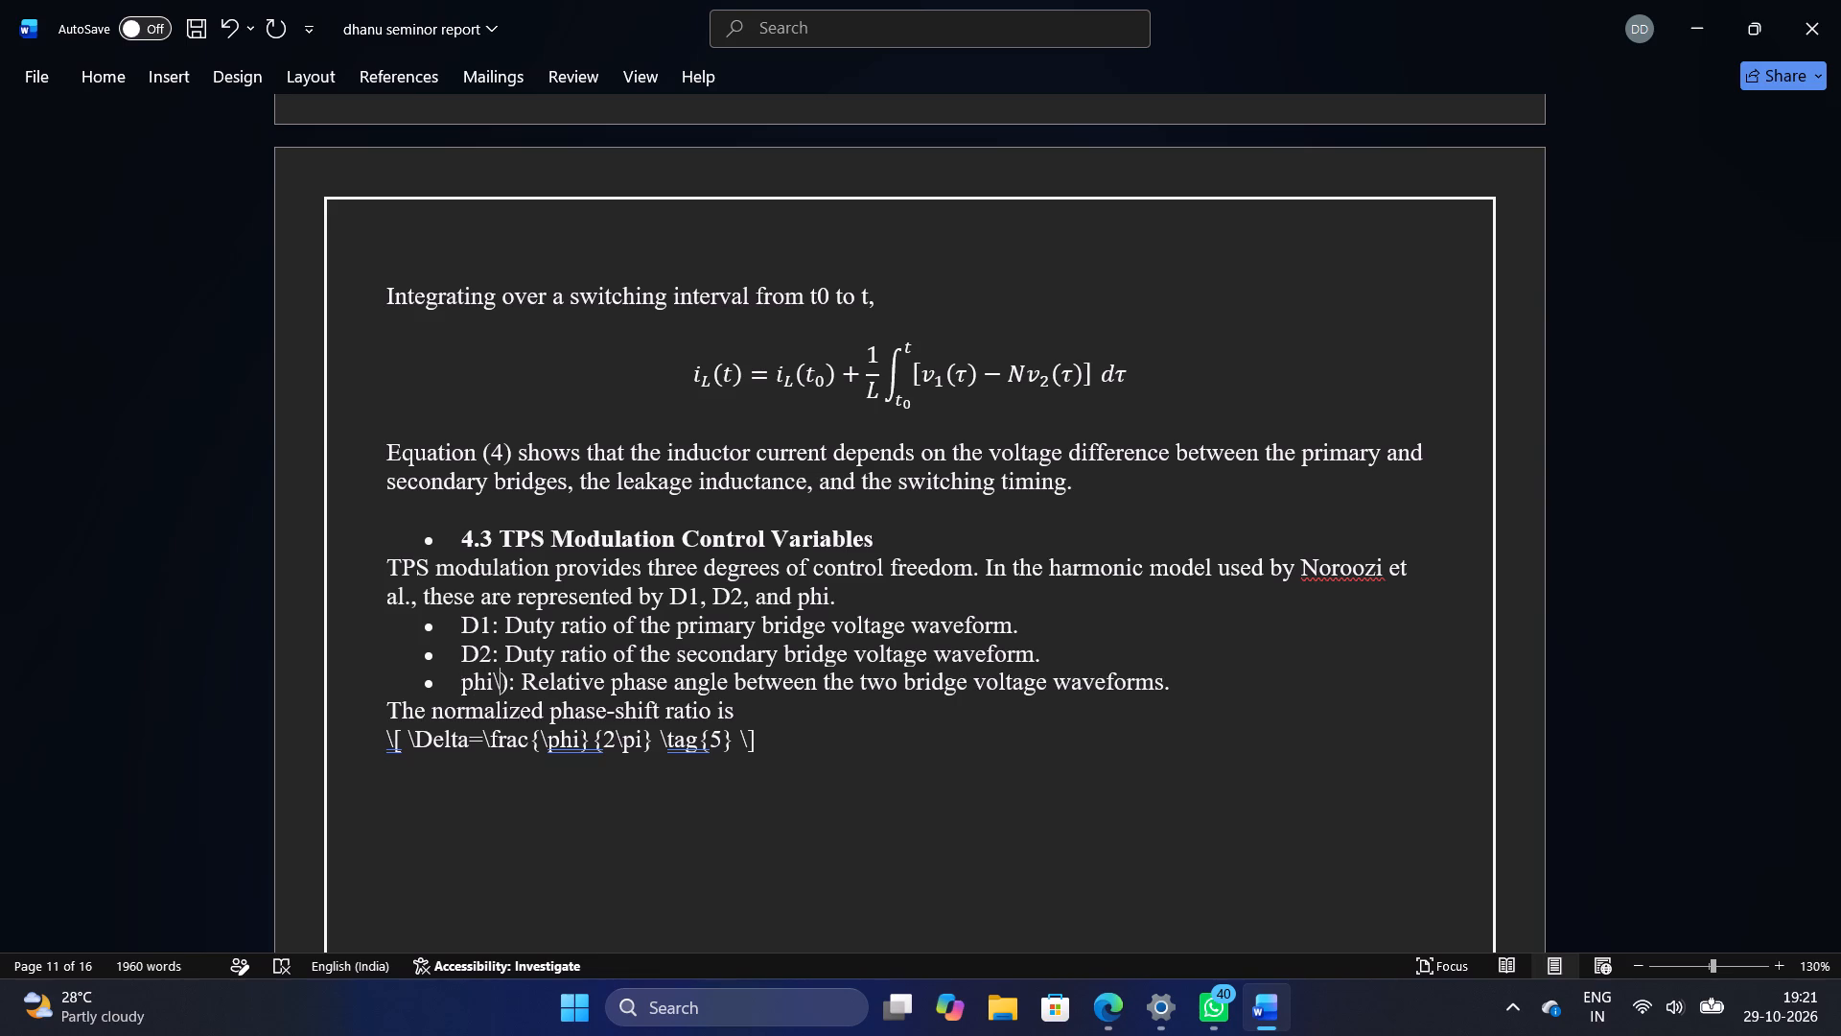
{"action": "key", "text": "Right"}
{"action": "key", "text": "BackSpace"}
{"action": "key", "text": "BackSpace"}
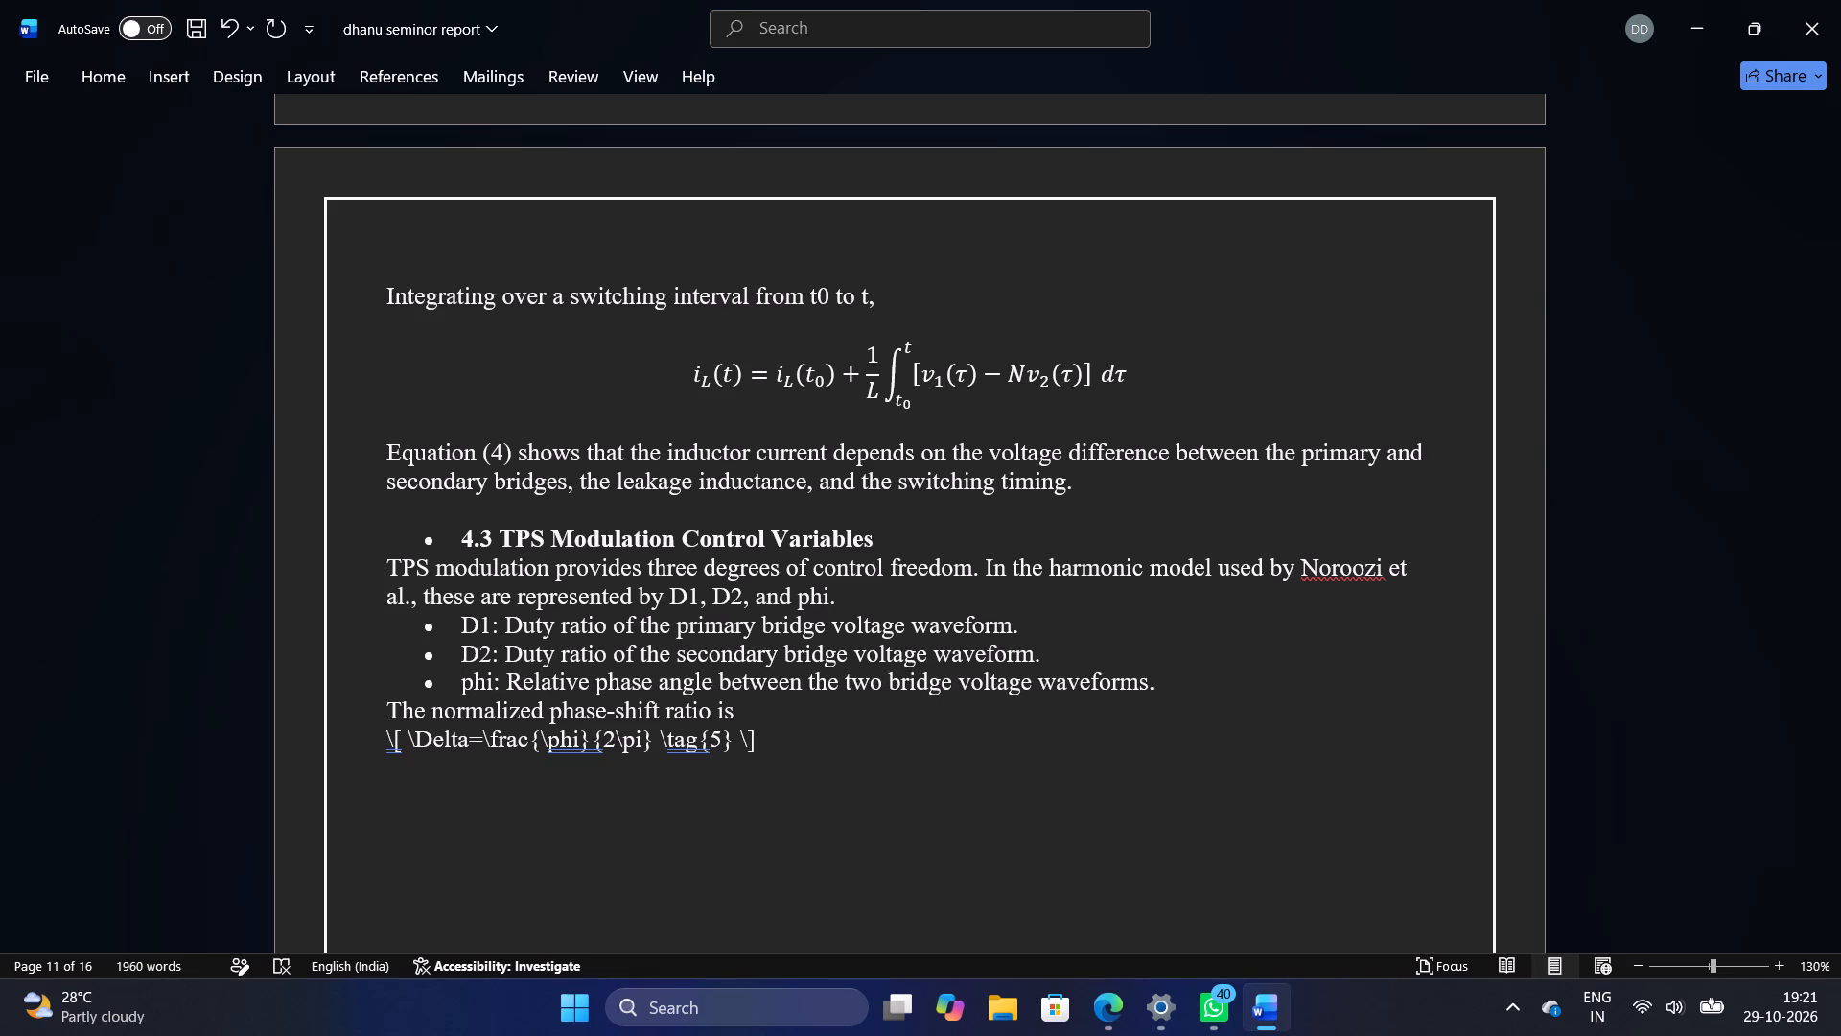
Delete the whole LaTeX equation line below "The normalized phase-shift ratio is".
{"action": "left_click", "coordinate": [415, 742]}
{"action": "left_click_drag", "start_coordinate": [386, 740], "coordinate": [917, 741]}
{"action": "key", "text": "Delete"}
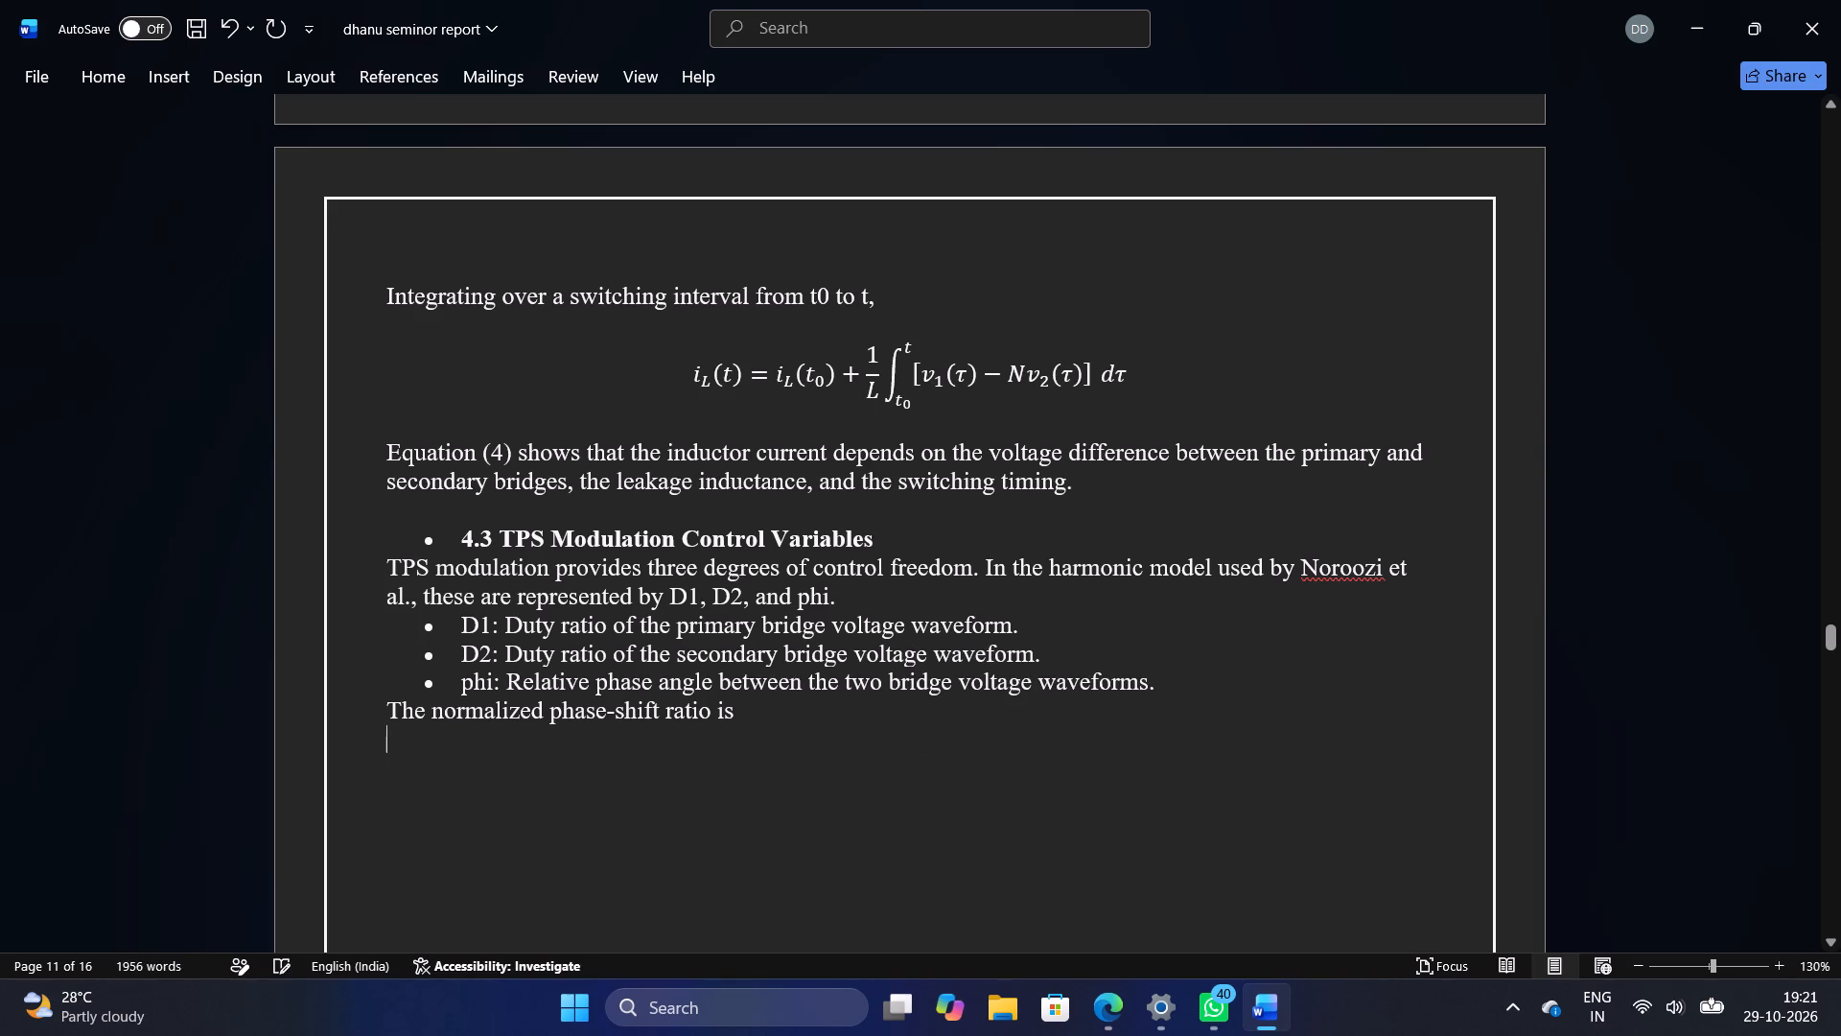
Add a blank line before and after the D1, D2 and phi bullet list, leaving no bullet marker on the blank lines.
{"action": "left_click", "coordinate": [840, 599]}
{"action": "key", "text": "Return"}
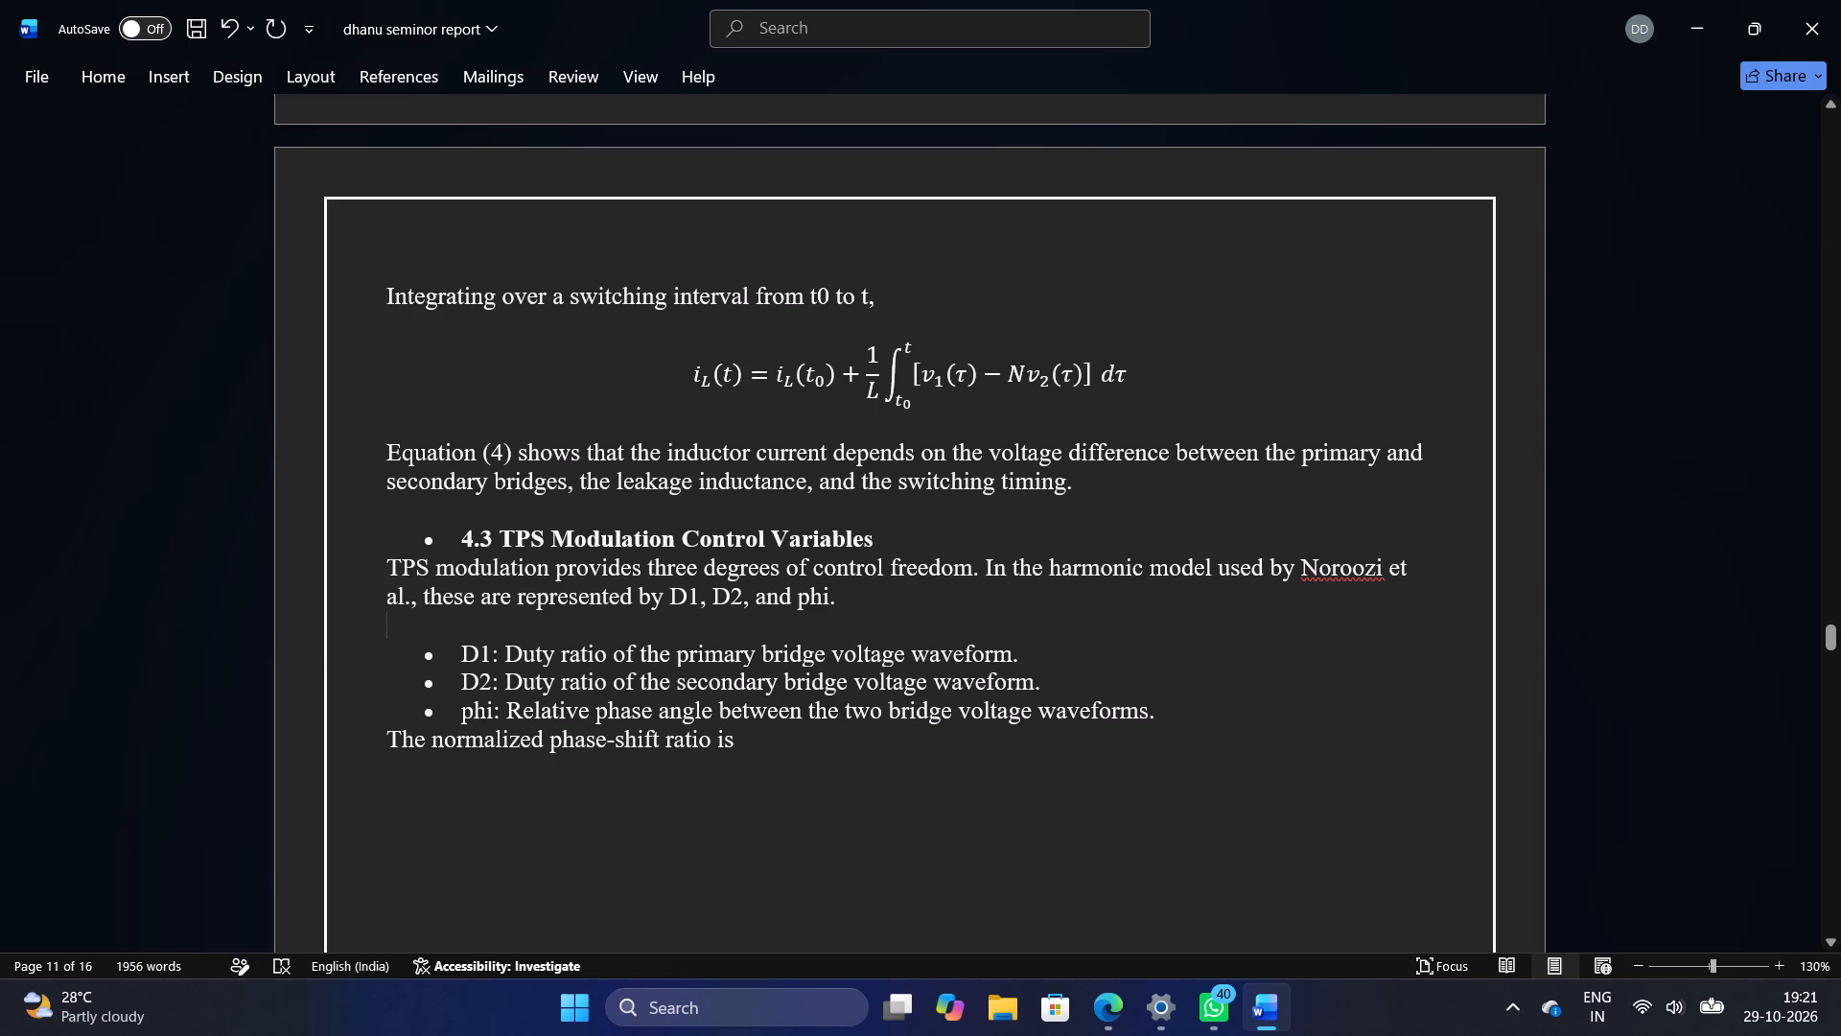
{"action": "left_click", "coordinate": [1163, 714]}
{"action": "key", "text": "BackSpace"}
{"action": "key", "text": "period"}
{"action": "key", "text": "Return"}
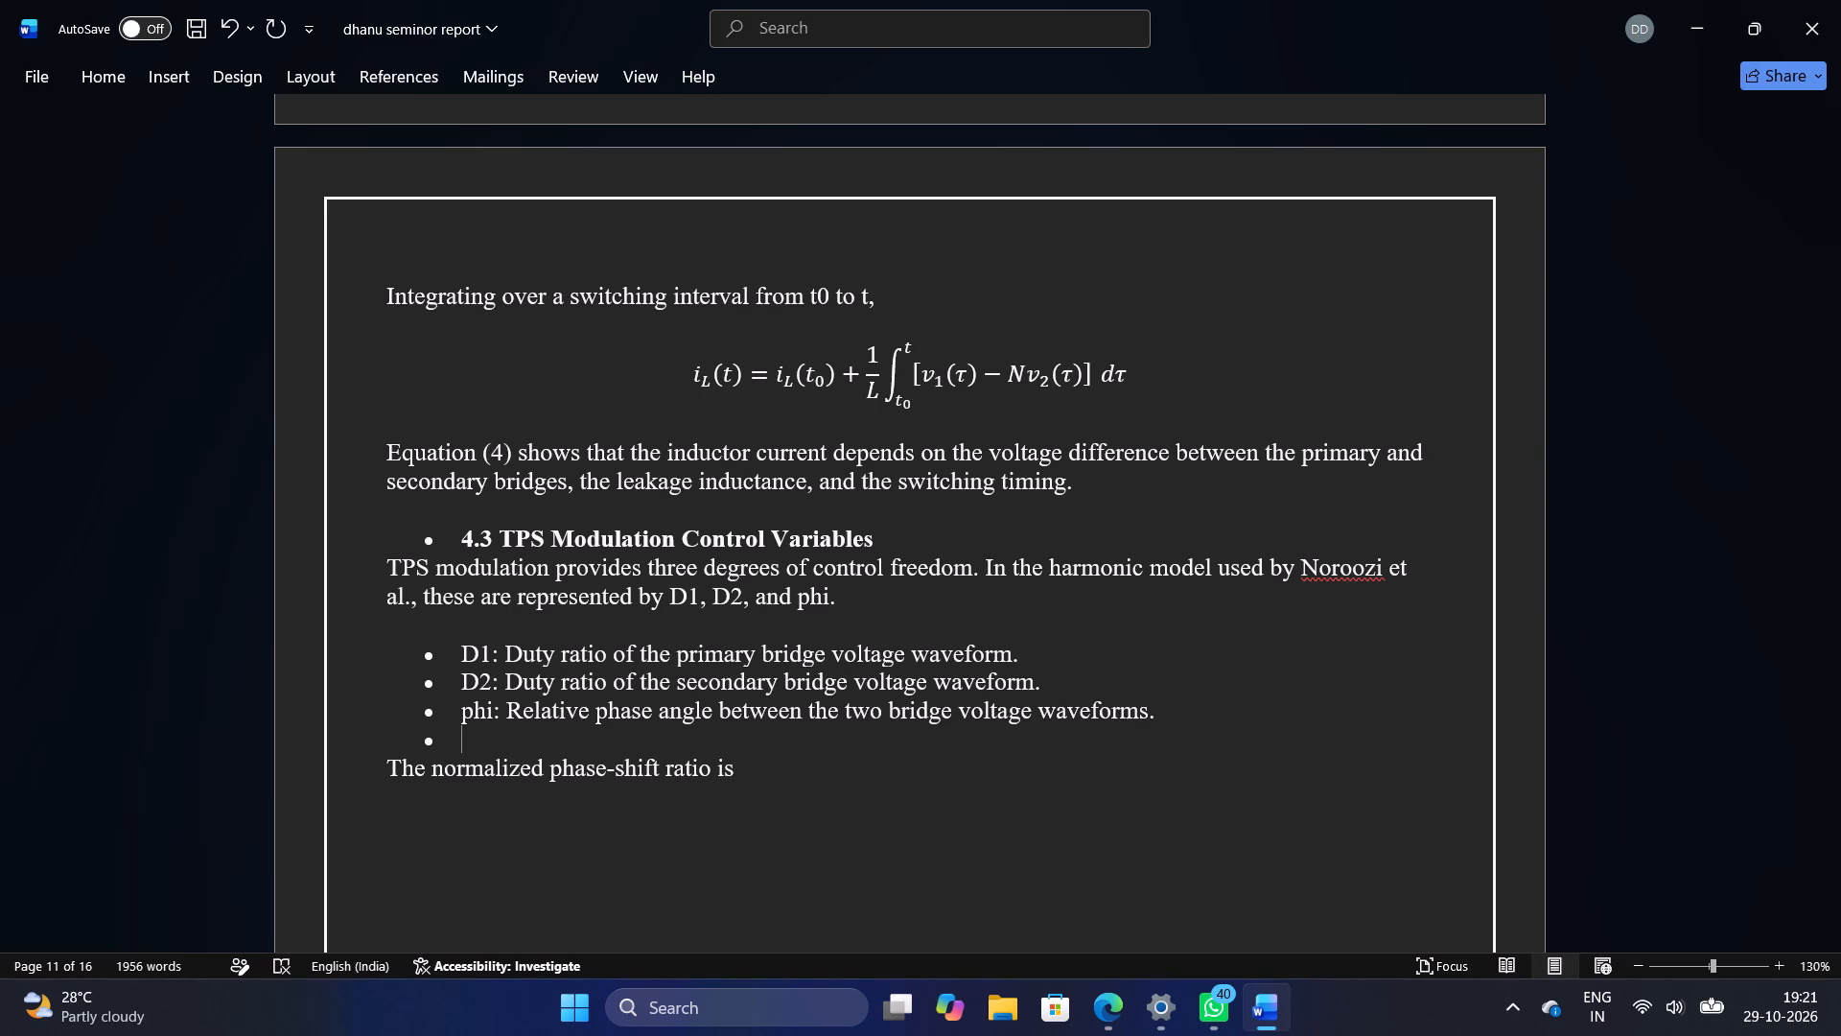
{"action": "left_click", "coordinate": [741, 765]}
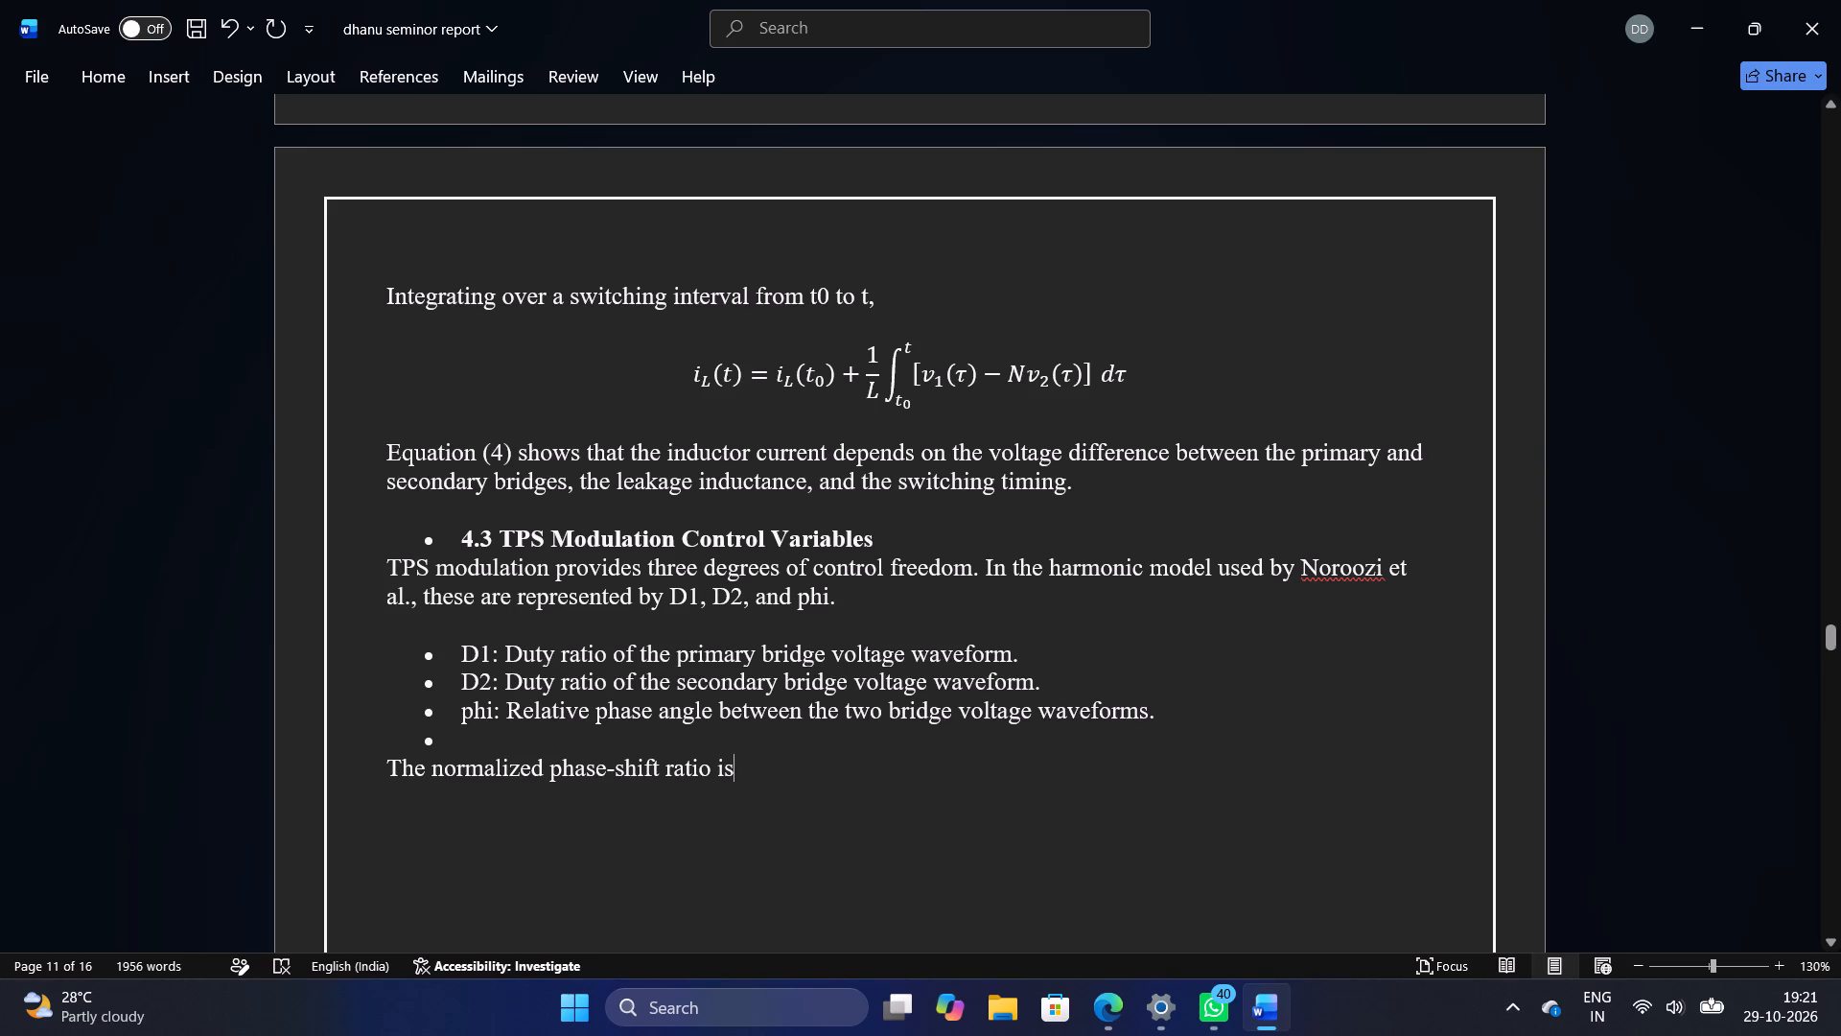
{"action": "left_click", "coordinate": [442, 742]}
{"action": "key", "text": "BackSpace"}
{"action": "key", "text": "BackSpace"}
{"action": "left_click", "coordinate": [747, 784]}
{"action": "double_click", "coordinate": [728, 765]}
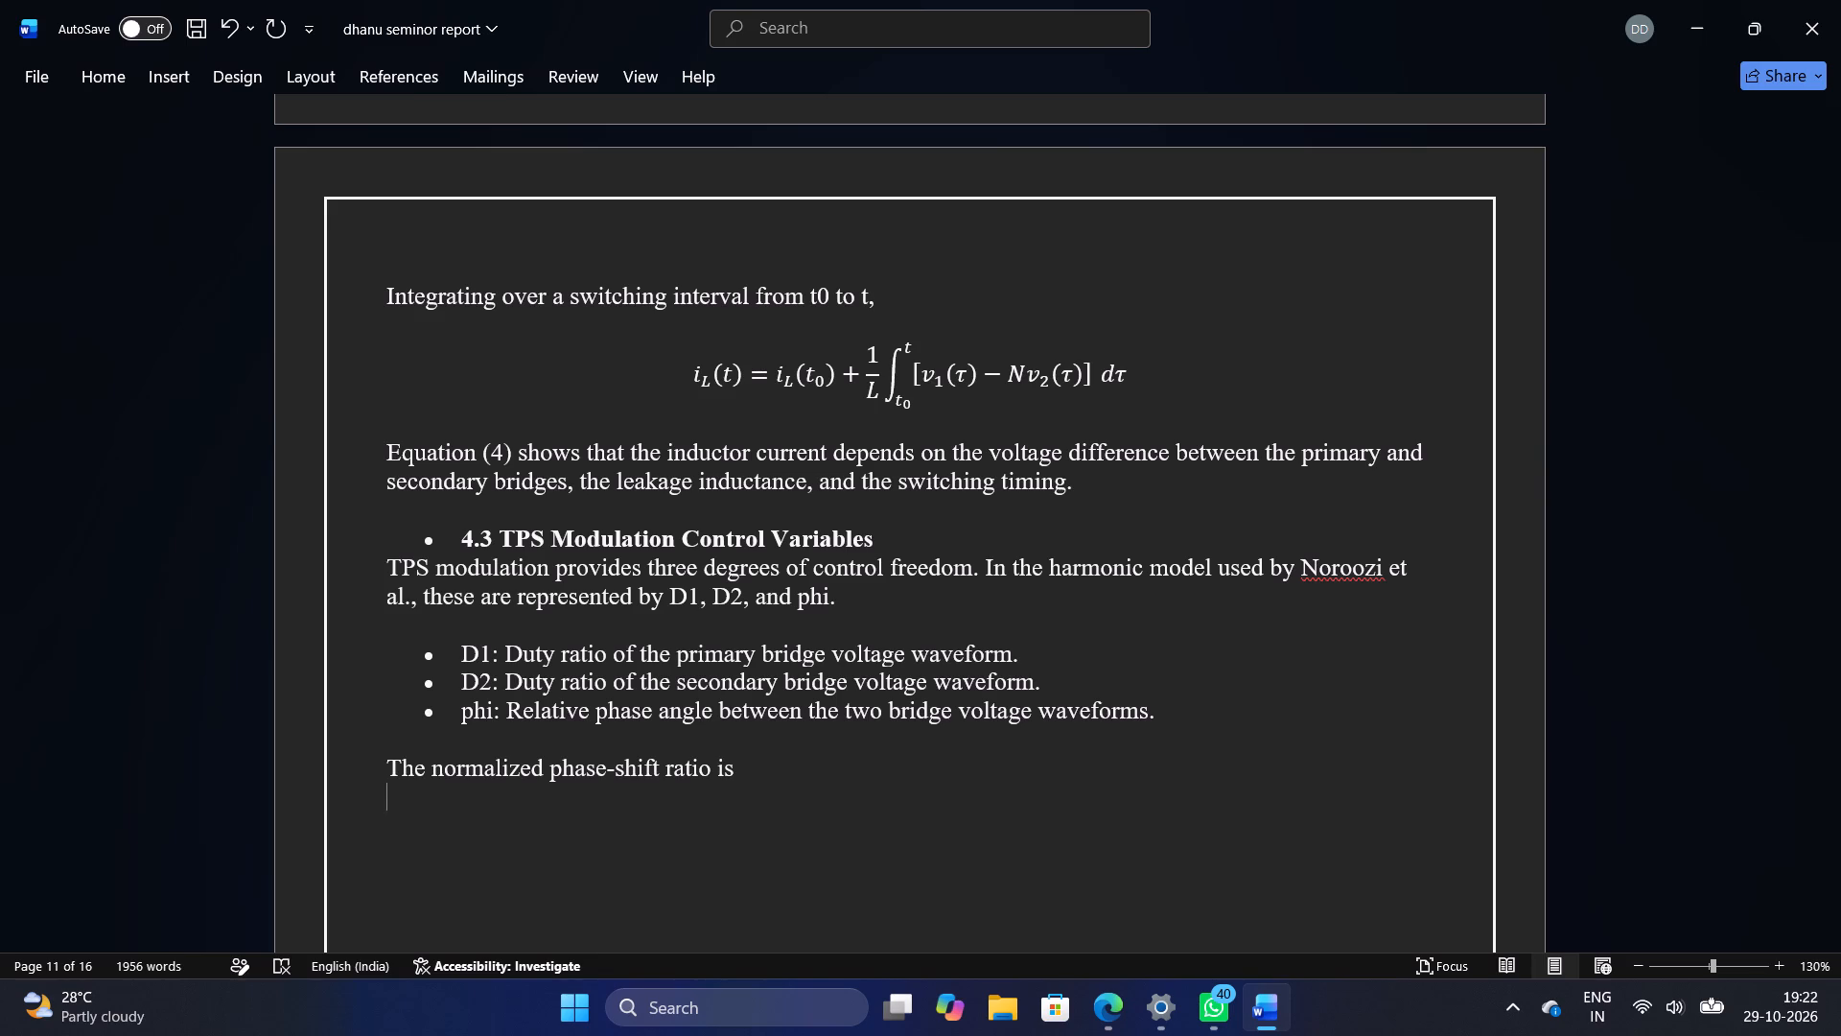
{"action": "key", "text": "ctrl+v"}
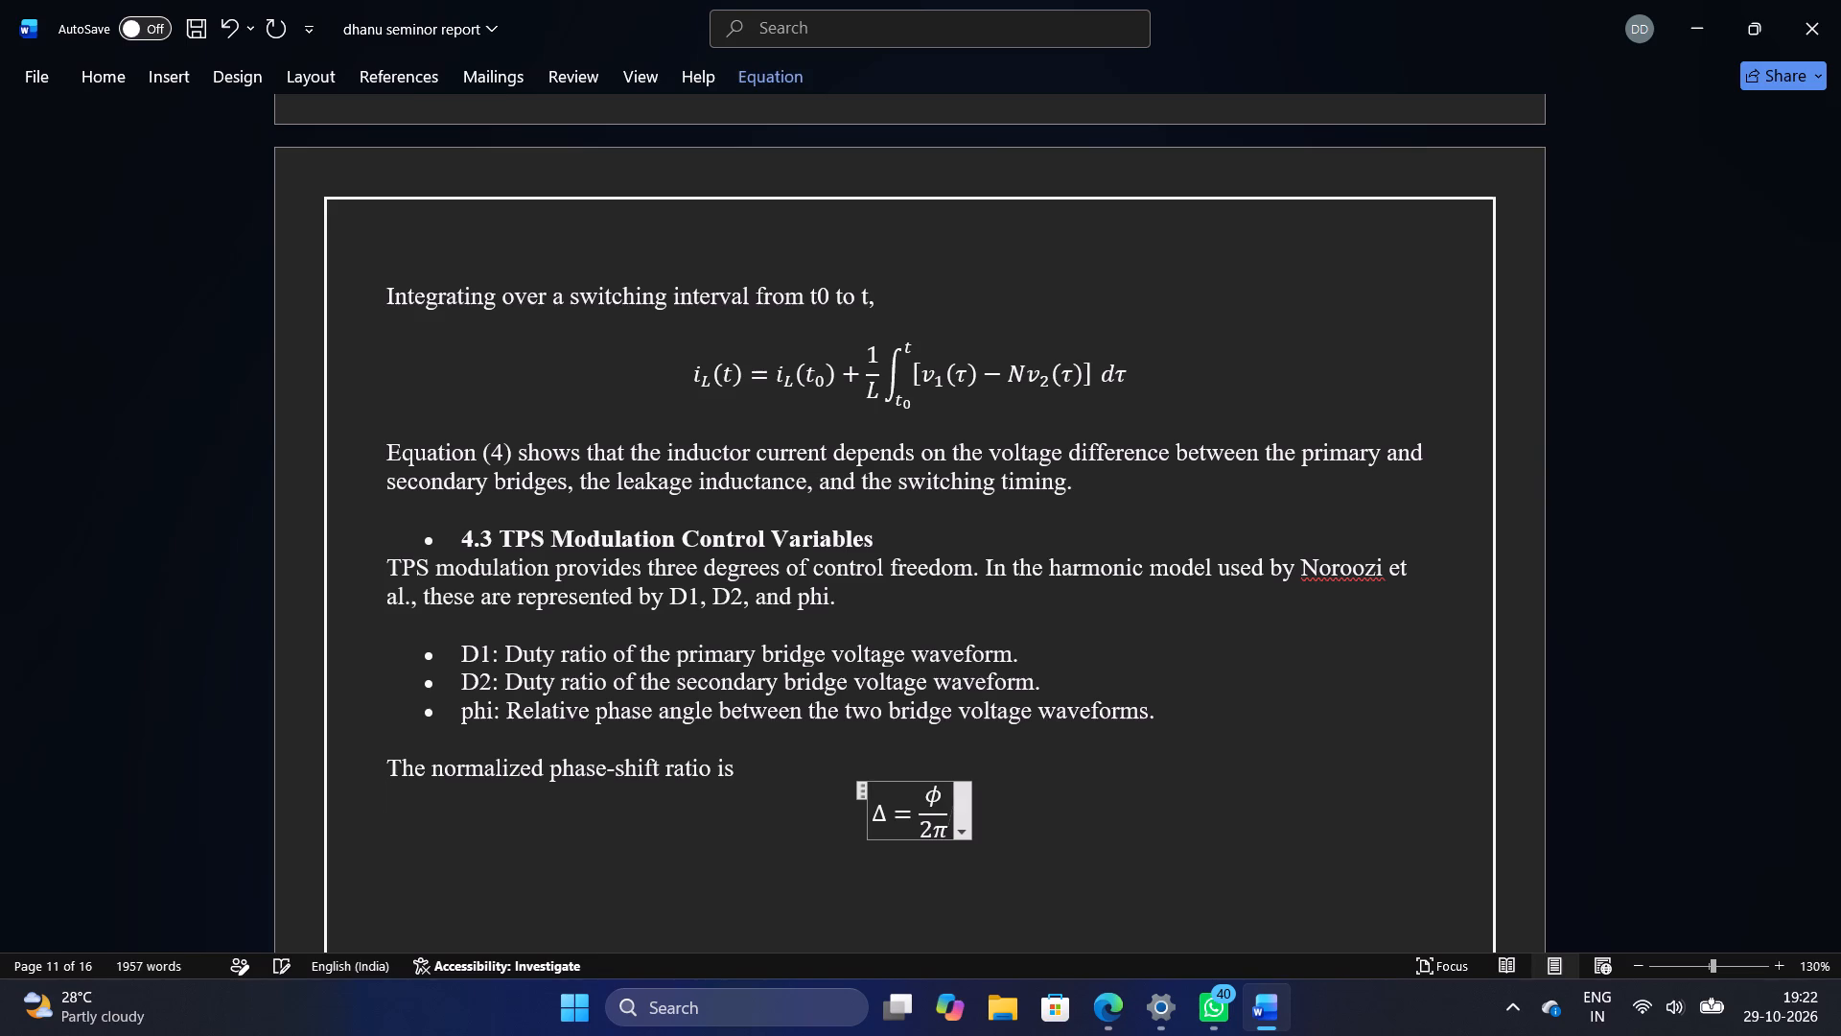
{"action": "left_click", "coordinate": [744, 765]}
{"action": "key", "text": "Return"}
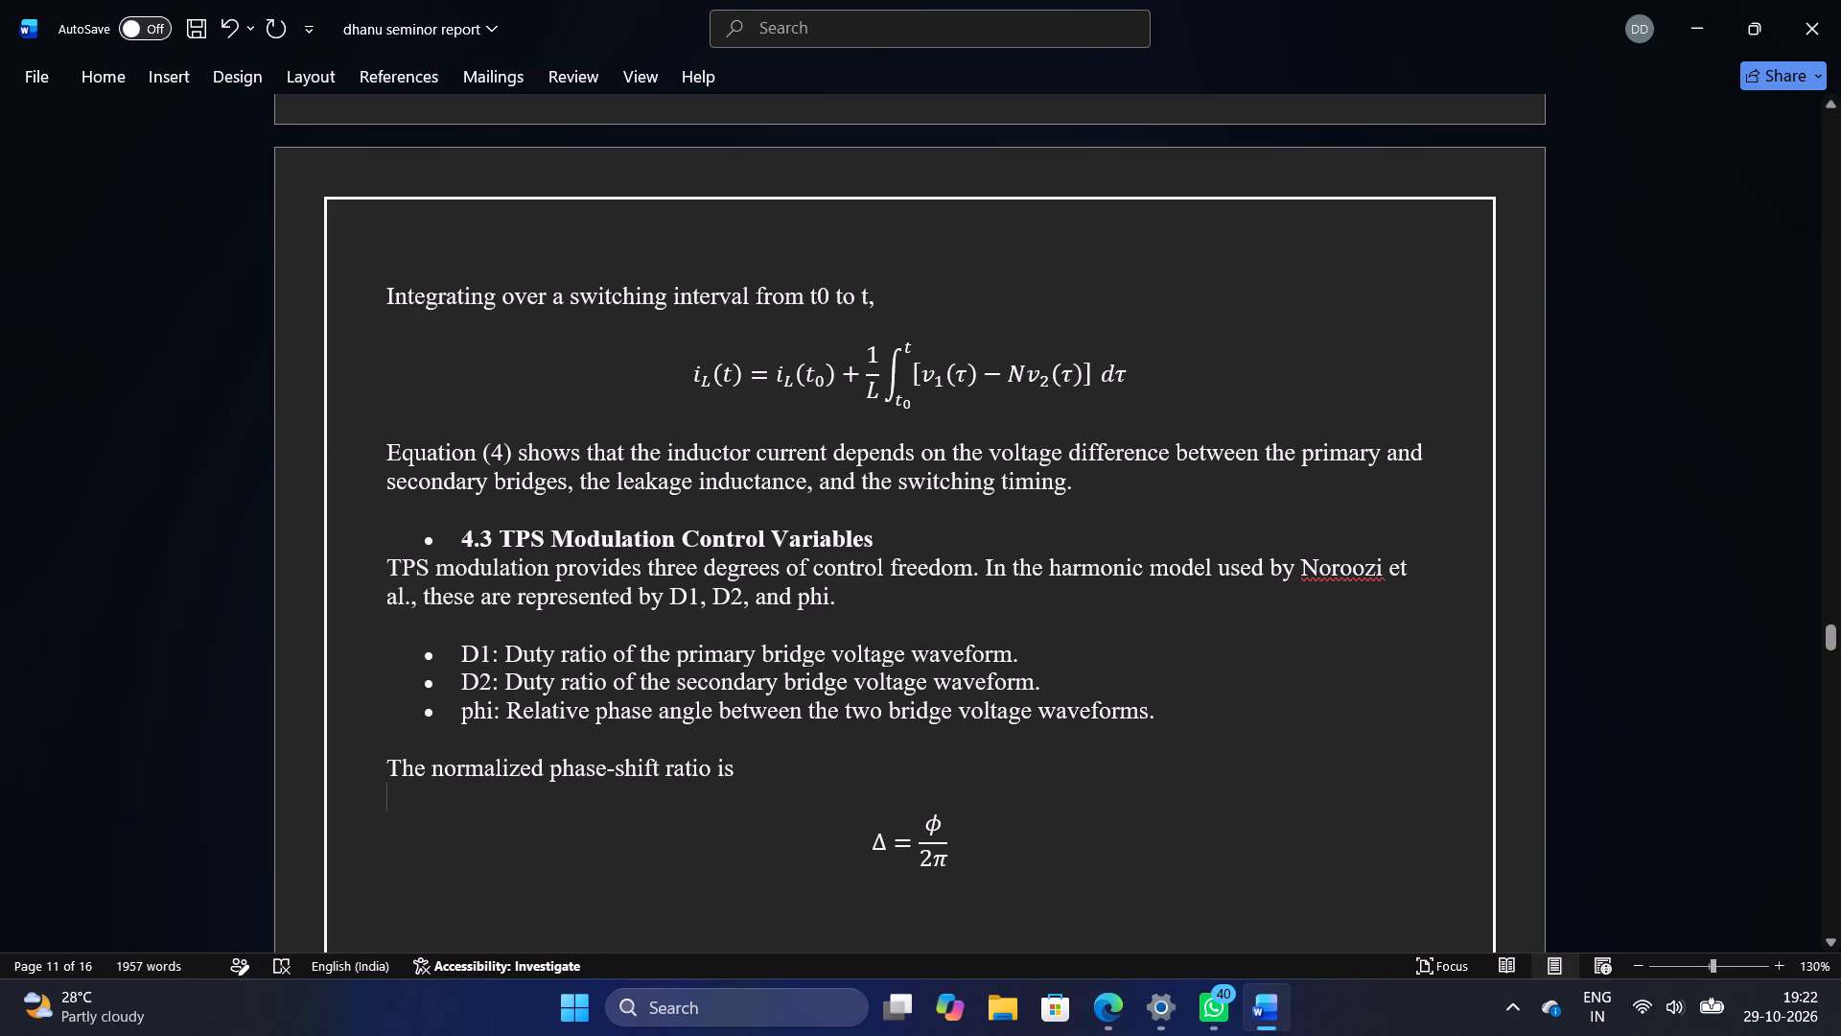
Remove the bullet and indent from the "4.3 TPS Modulation Control Variables" heading and add a blank line beneath it.
{"action": "scroll", "coordinate": [595, 373], "scroll_direction": "up", "scroll_amount": 2}
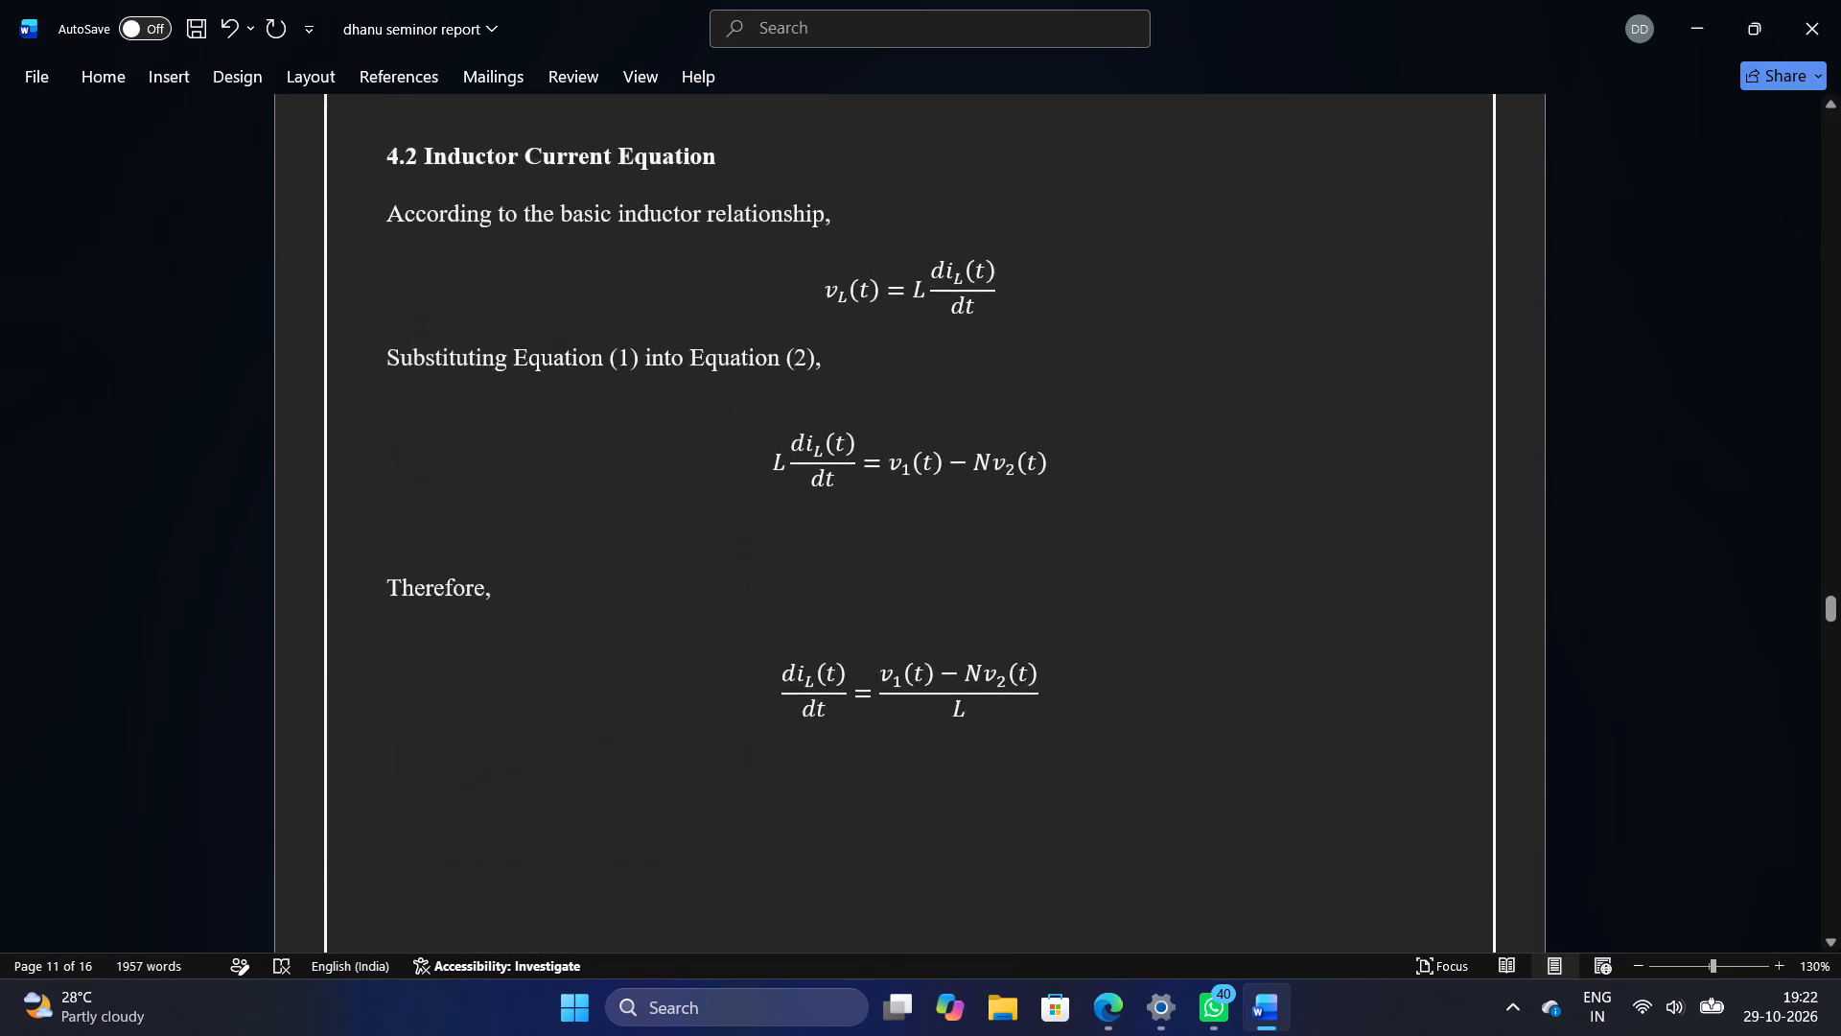
{"action": "scroll", "coordinate": [595, 373], "scroll_direction": "down", "scroll_amount": 2}
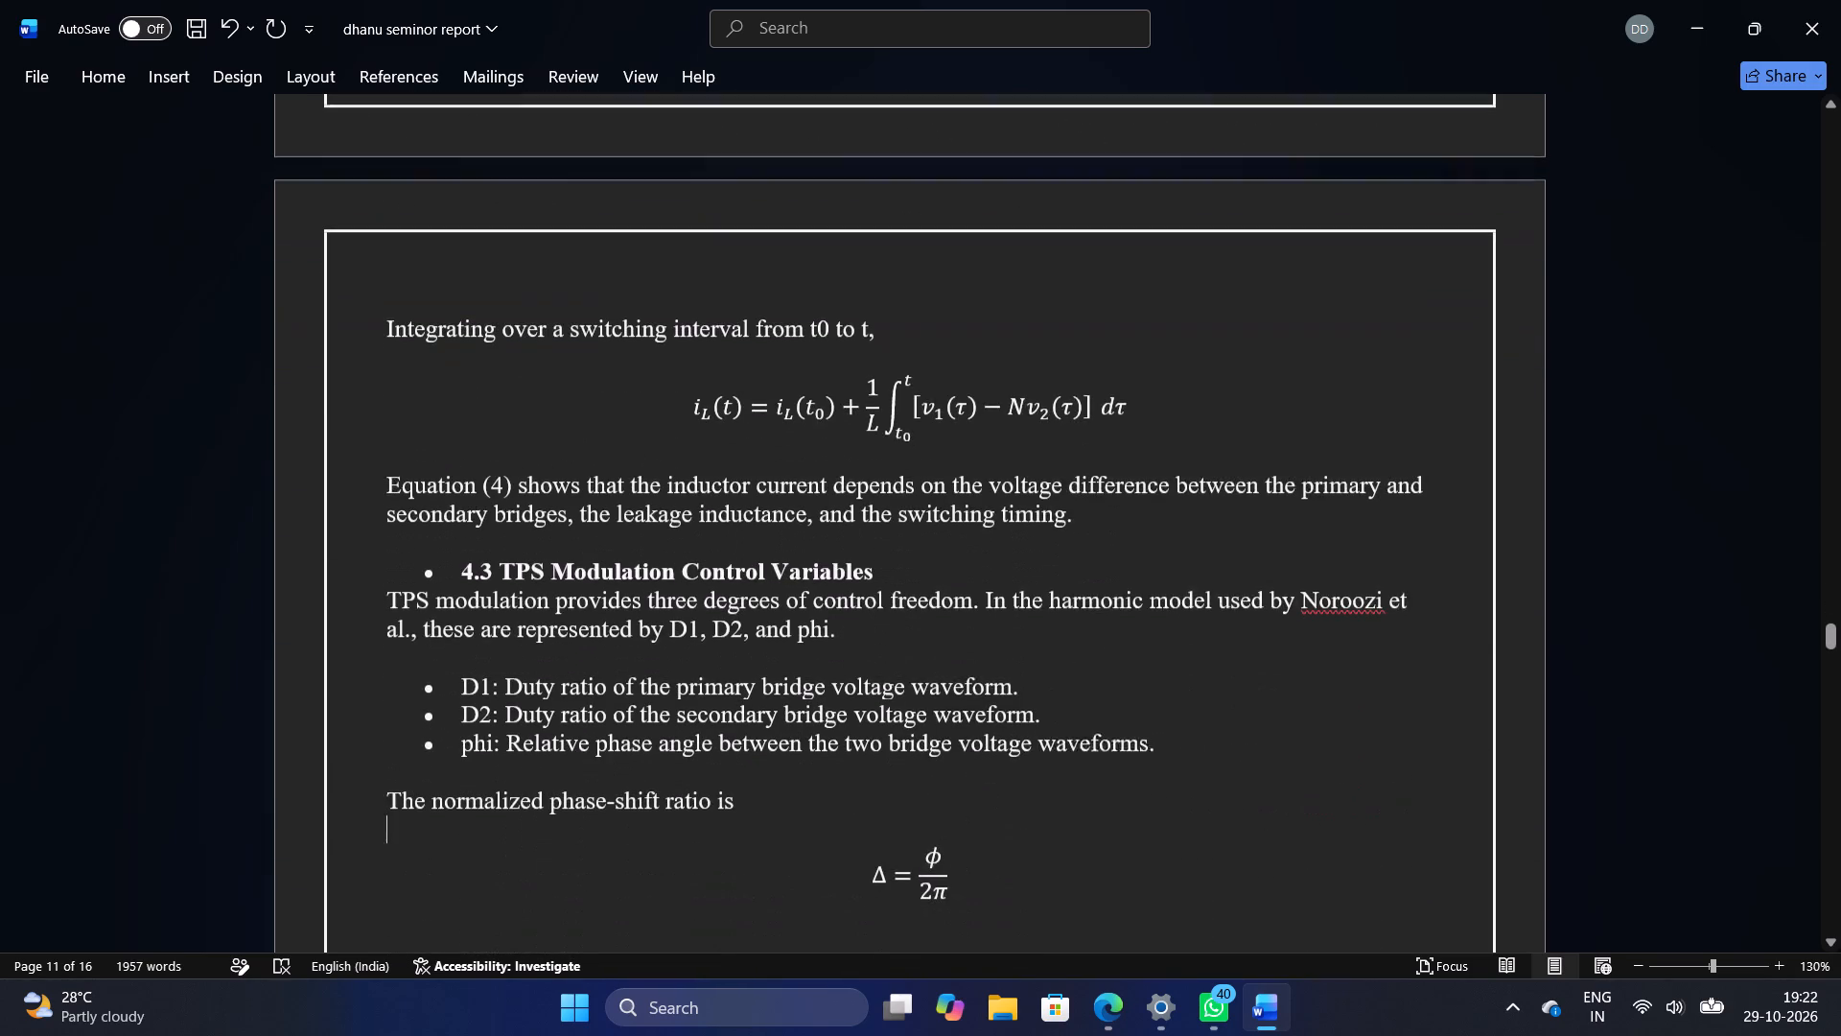
{"action": "scroll", "coordinate": [595, 373], "scroll_direction": "down", "scroll_amount": 1}
{"action": "left_click", "coordinate": [440, 551]}
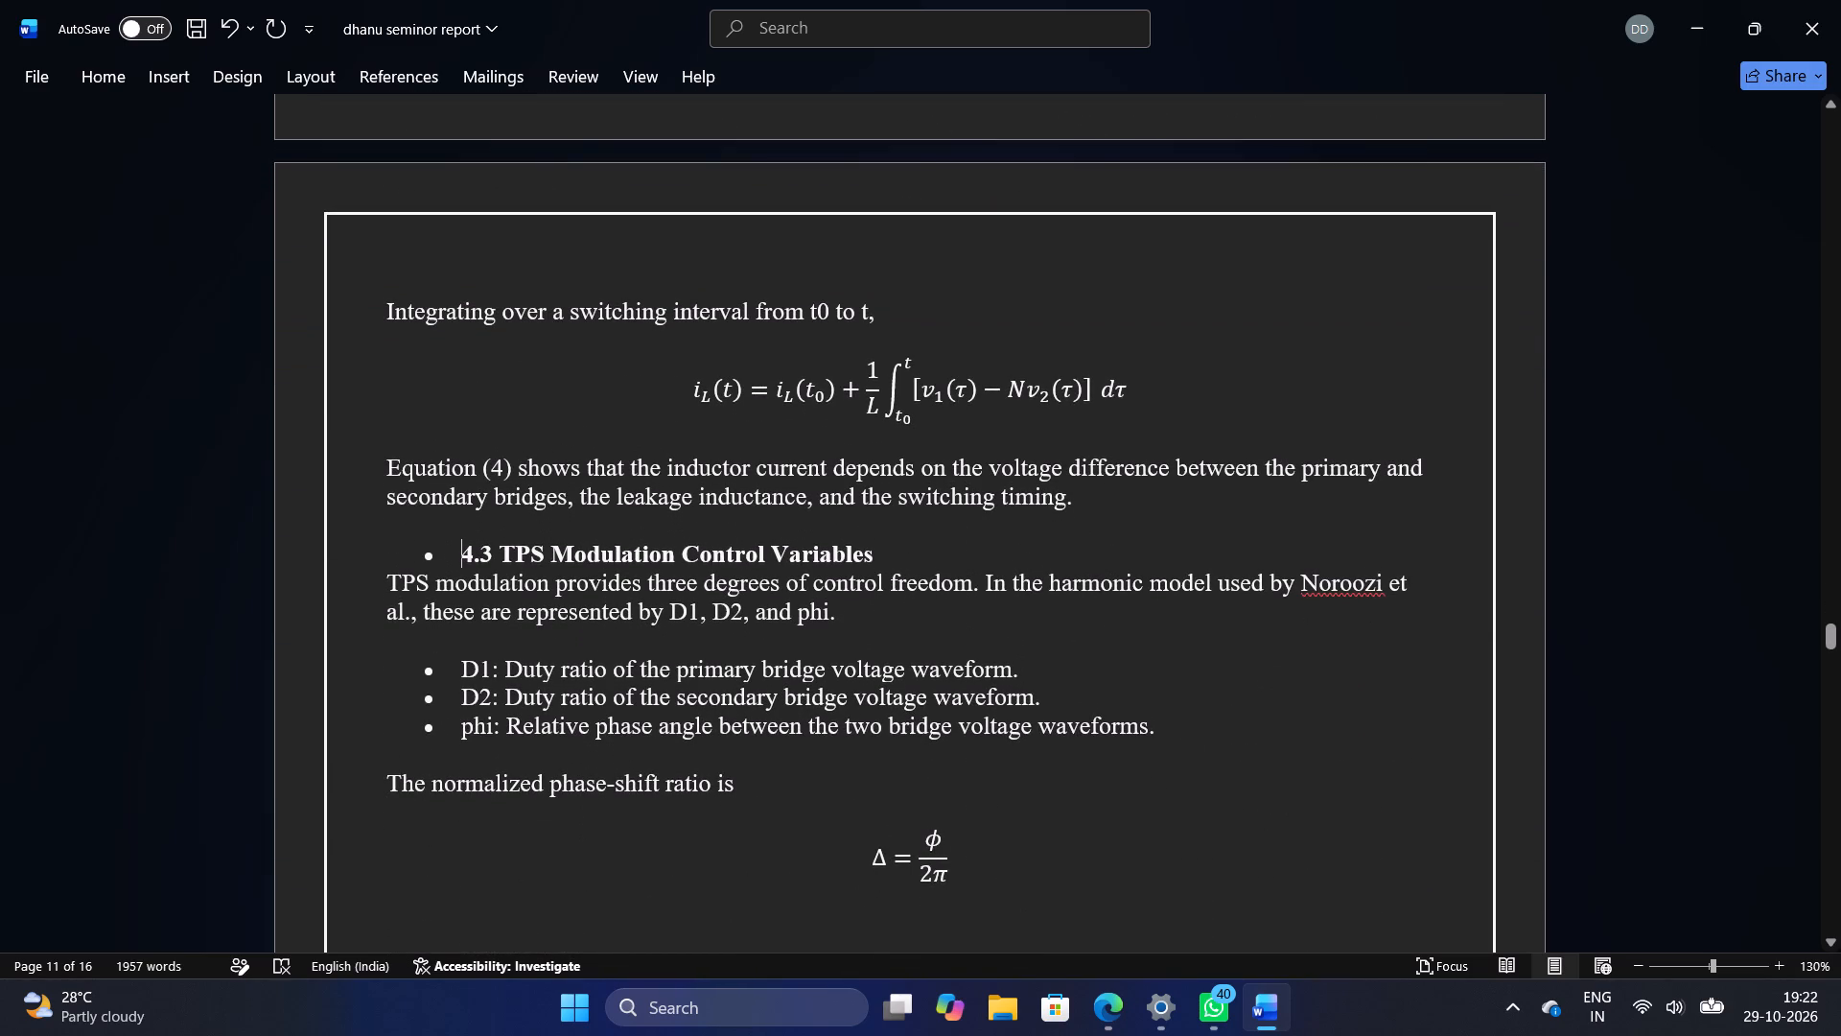
{"action": "key", "text": "BackSpace"}
{"action": "key", "text": "BackSpace"}
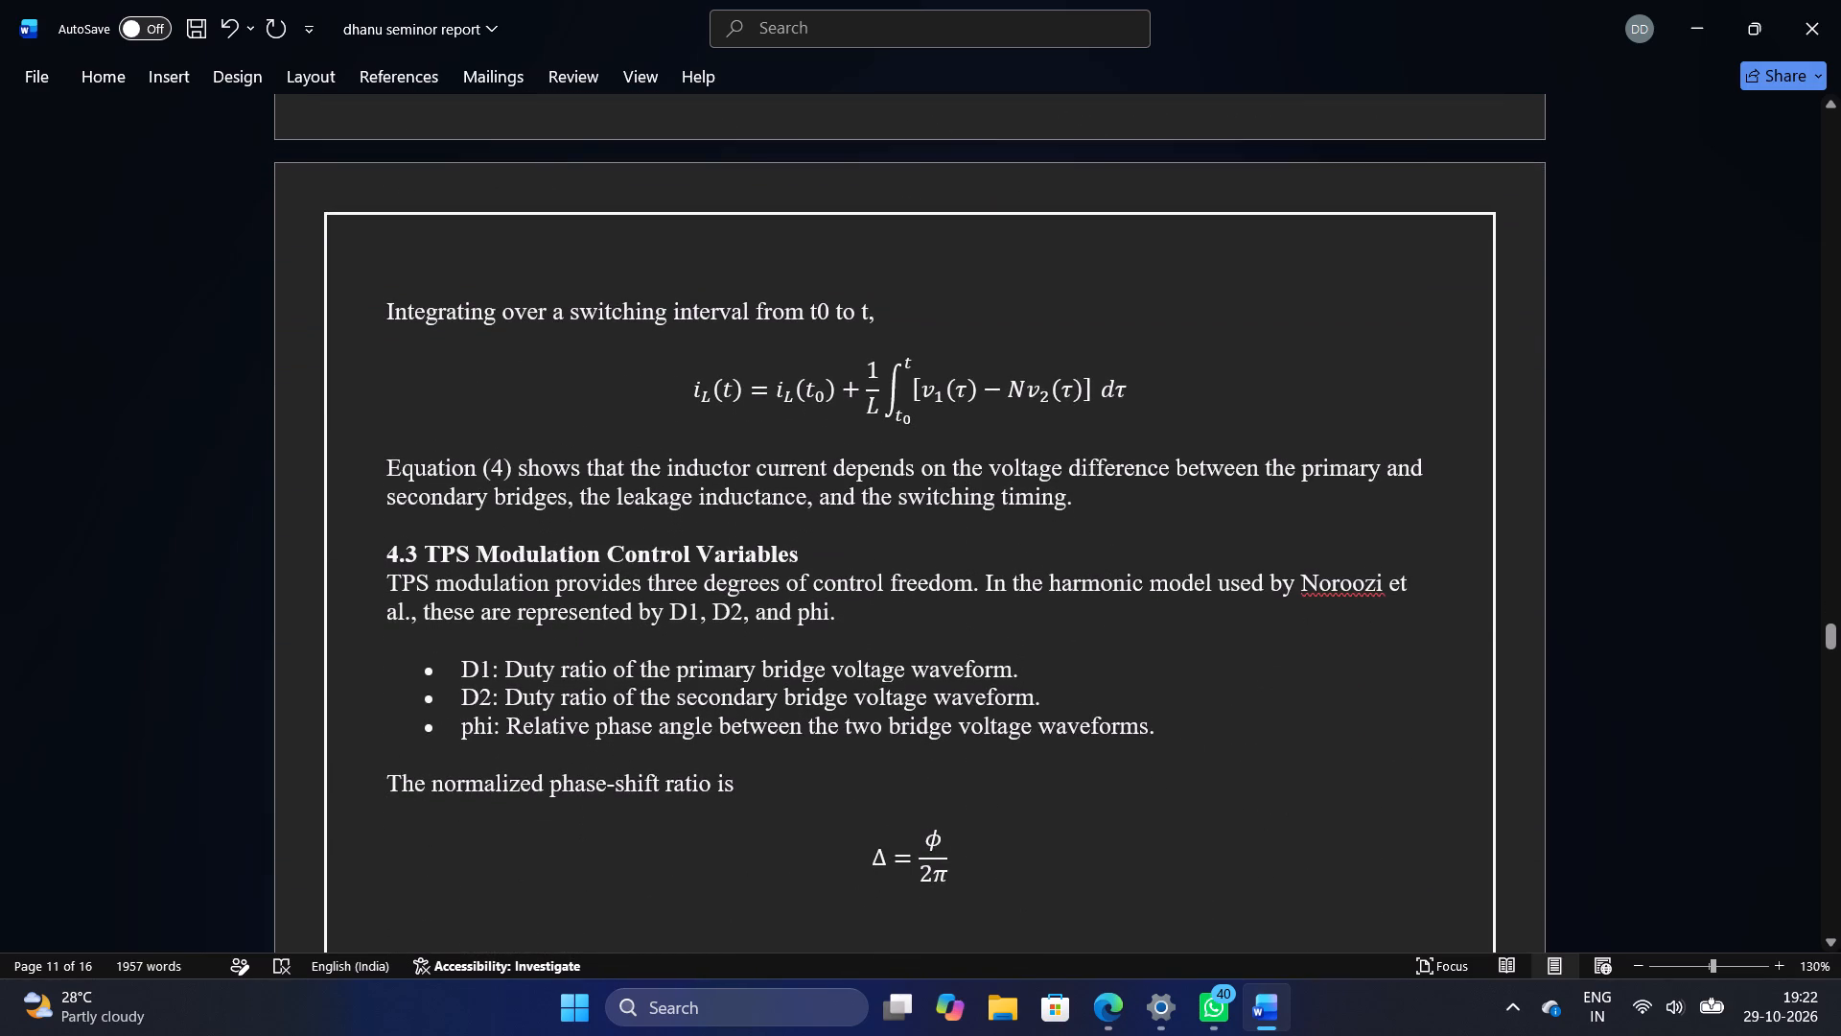
{"action": "left_click", "coordinate": [806, 558]}
{"action": "key", "text": "Return"}
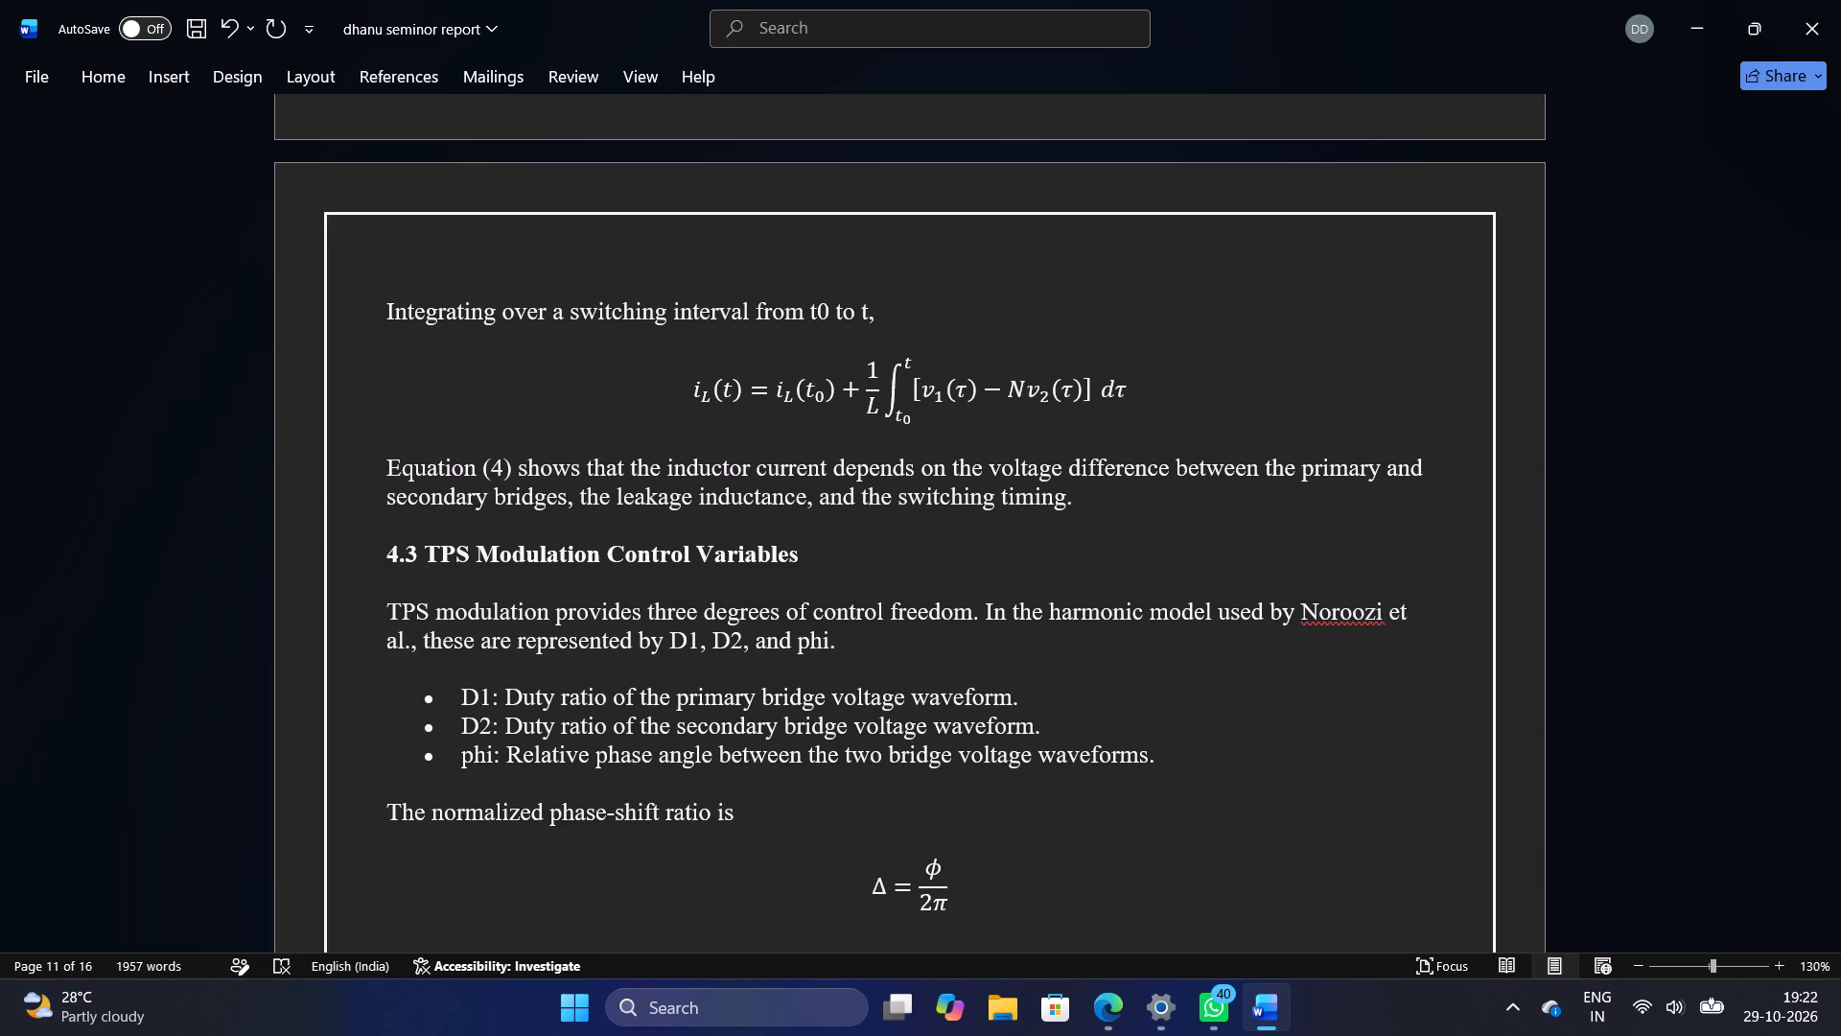
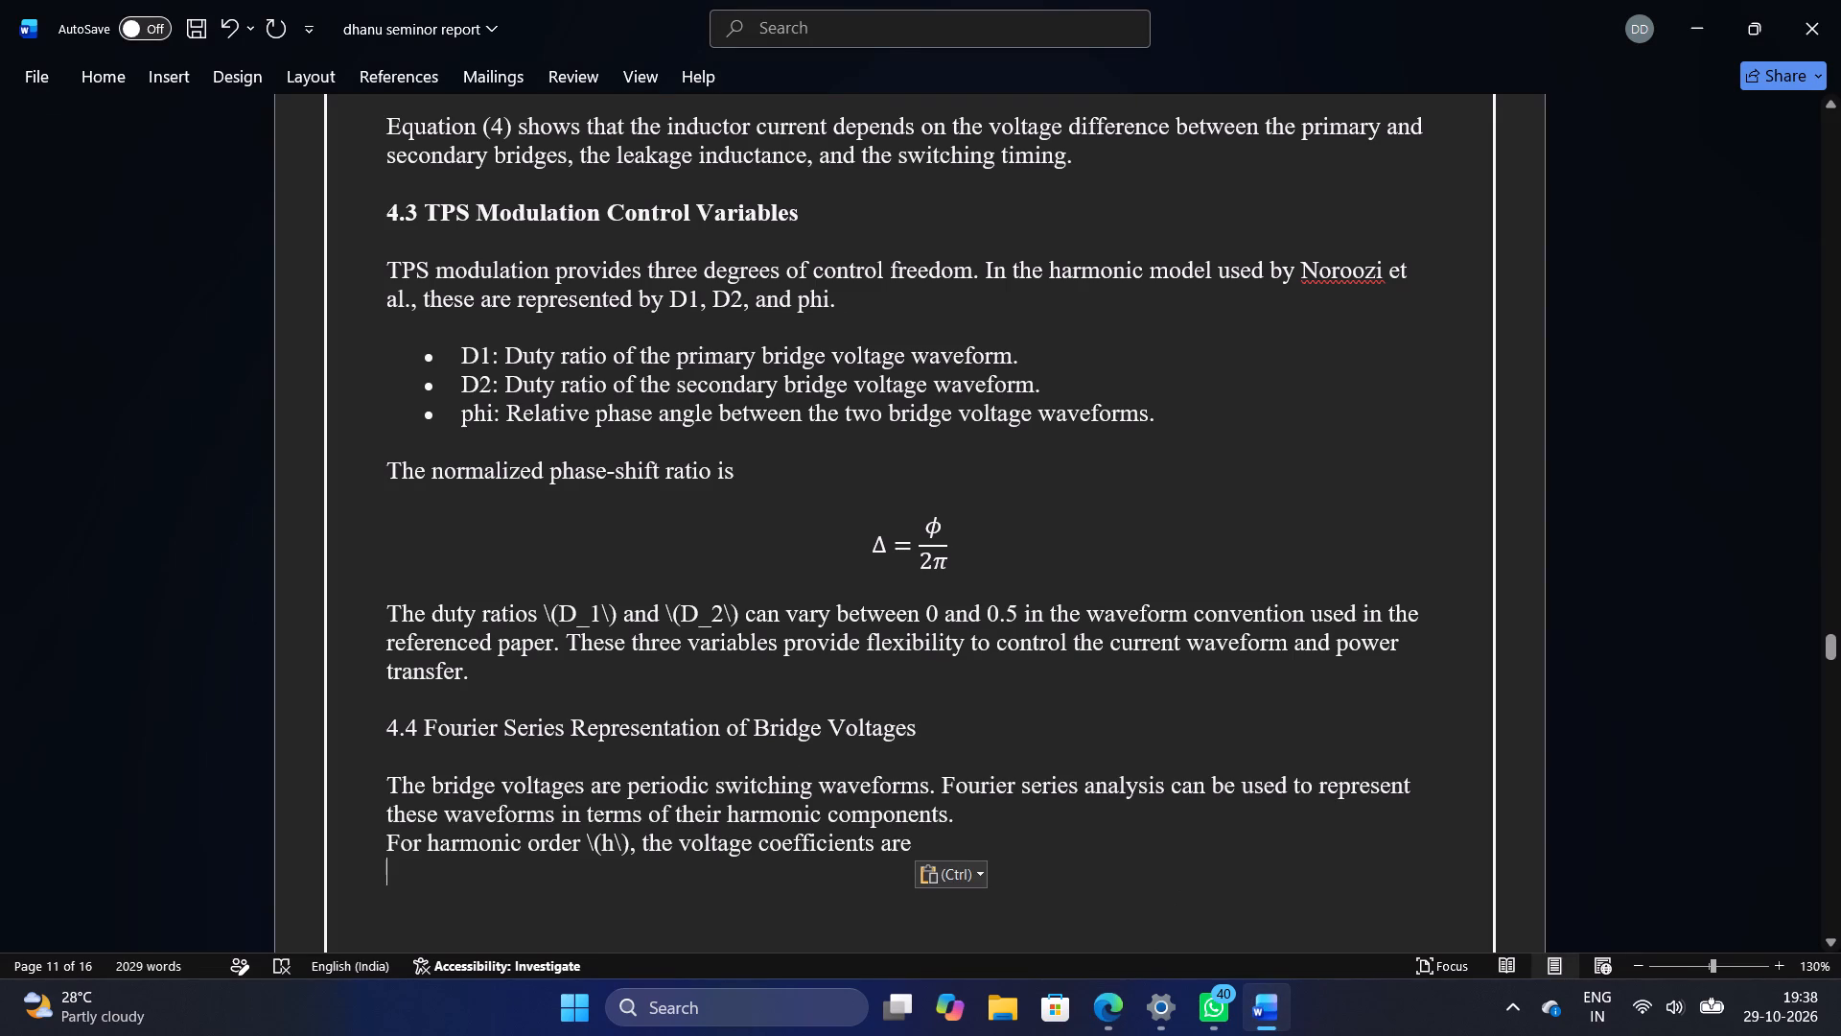
{"action": "left_click", "coordinate": [951, 817]}
{"action": "key", "text": "Return"}
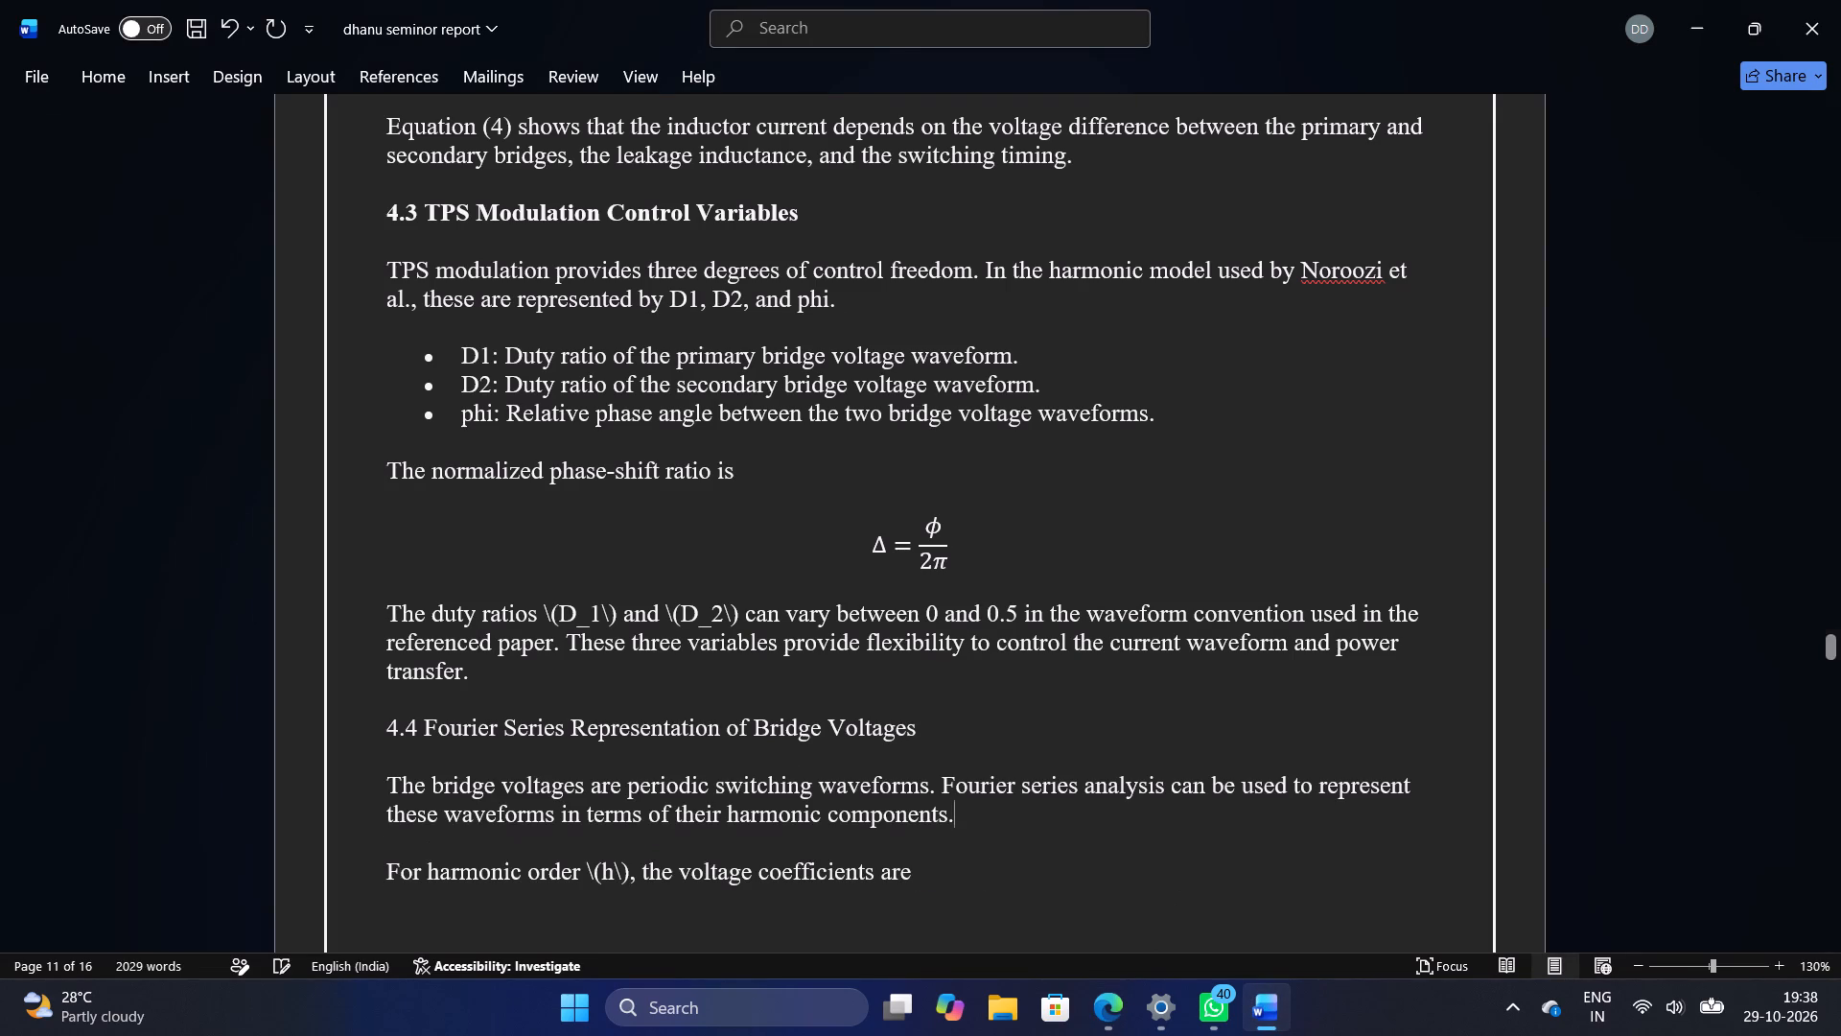
Remove the LaTeX delimiters around h so the sentence reads "For harmonic order h, the voltage coefficients are".
{"action": "left_click", "coordinate": [595, 875]}
{"action": "key", "text": "BackSpace"}
{"action": "key", "text": "BackSpace"}
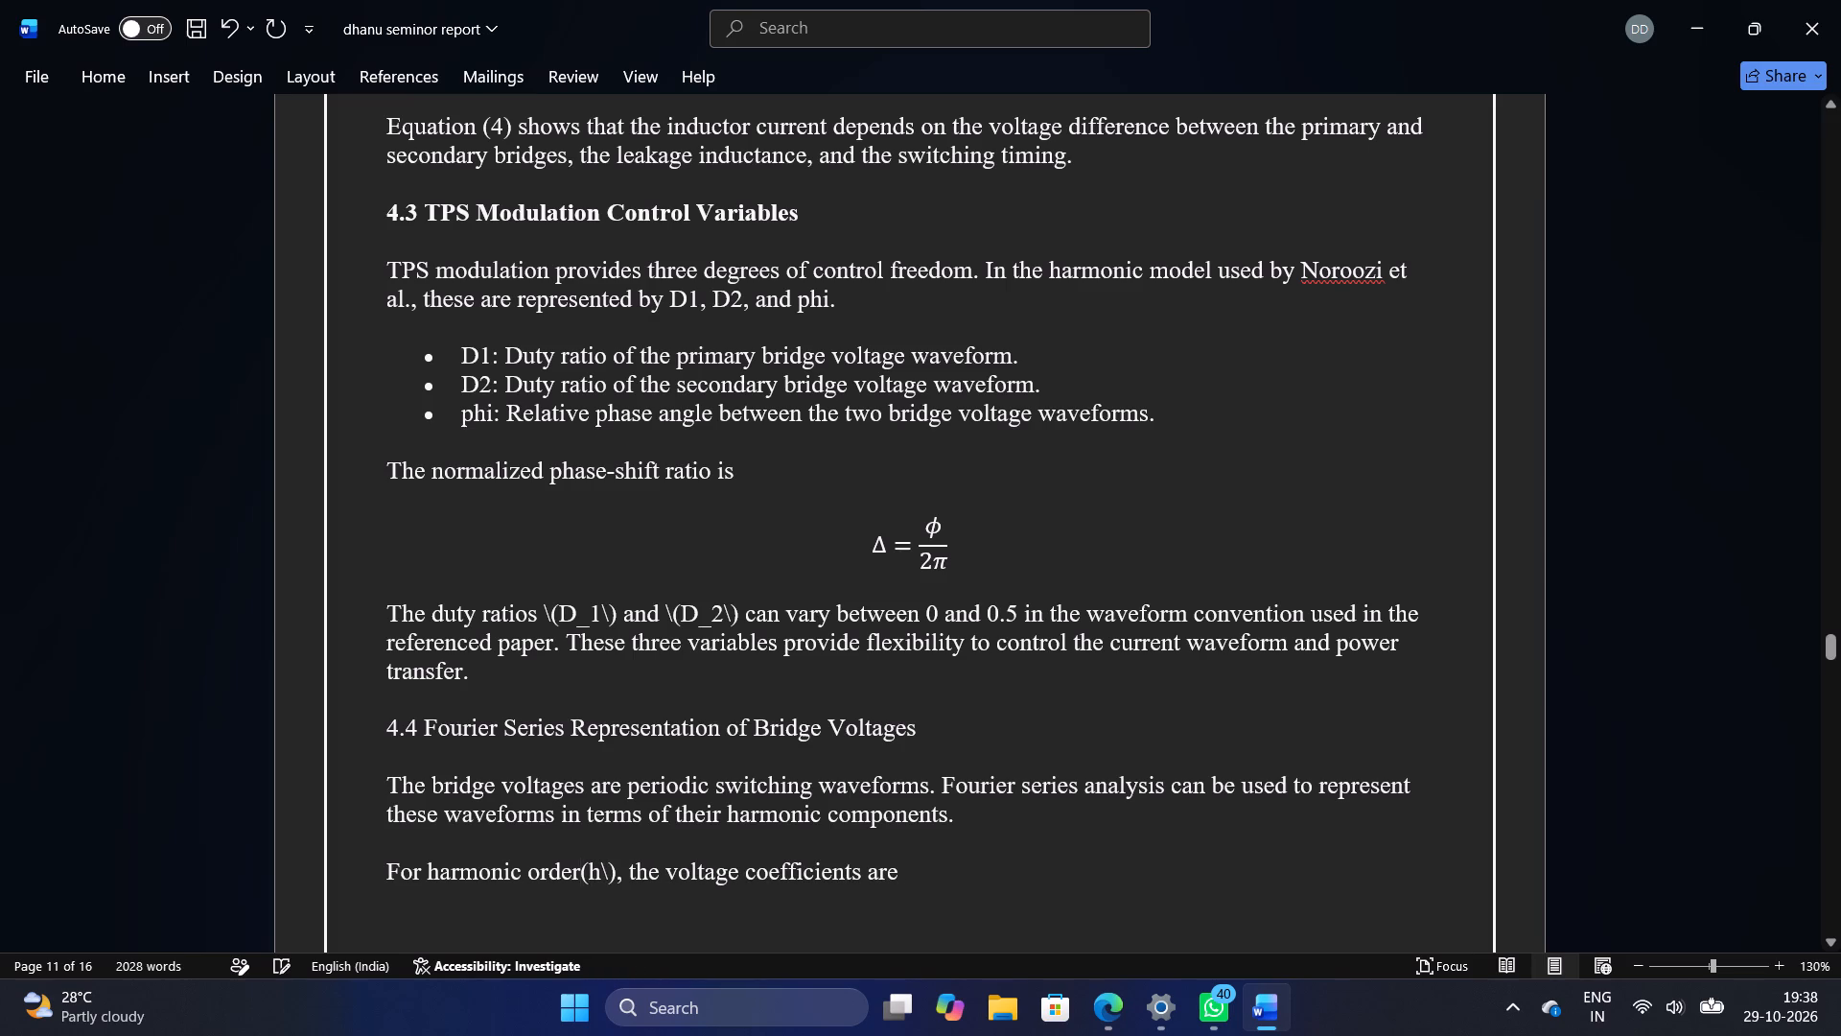
{"action": "key", "text": "space"}
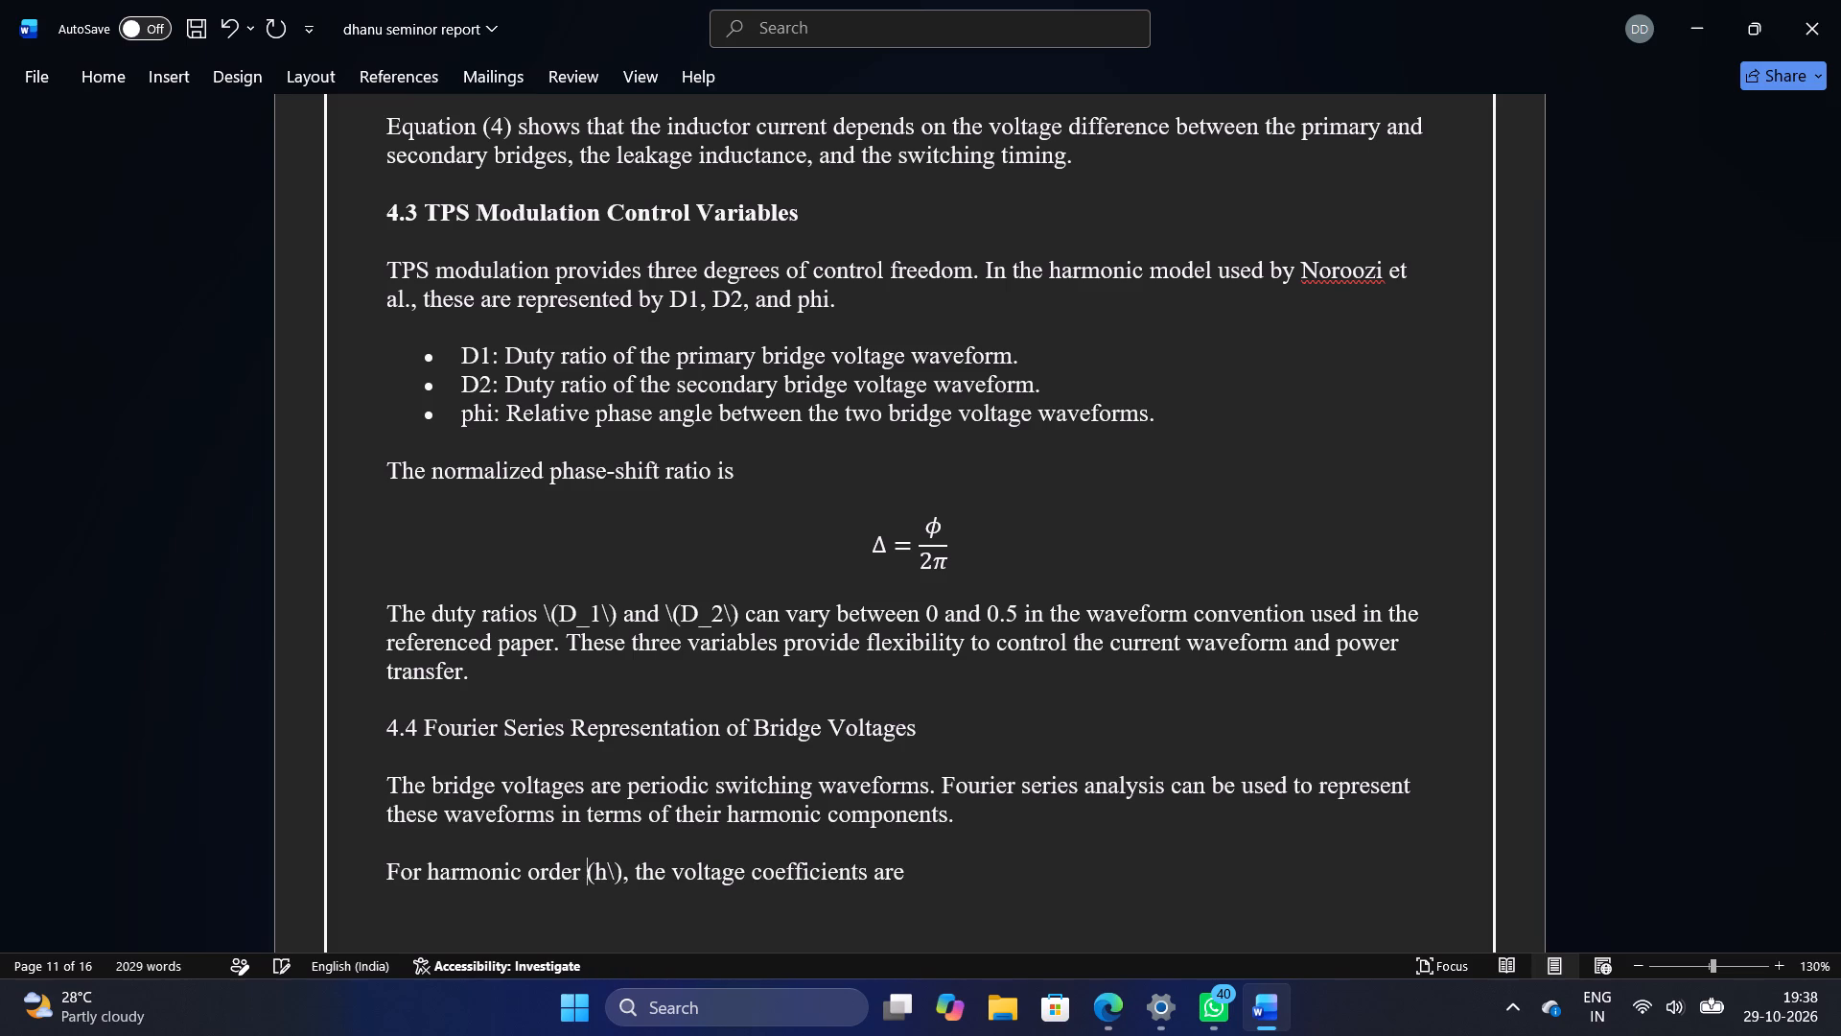
{"action": "key", "text": "Right"}
{"action": "key", "text": "BackSpace"}
{"action": "key", "text": "Right"}
{"action": "key", "text": "Right"}
{"action": "key", "text": "Right"}
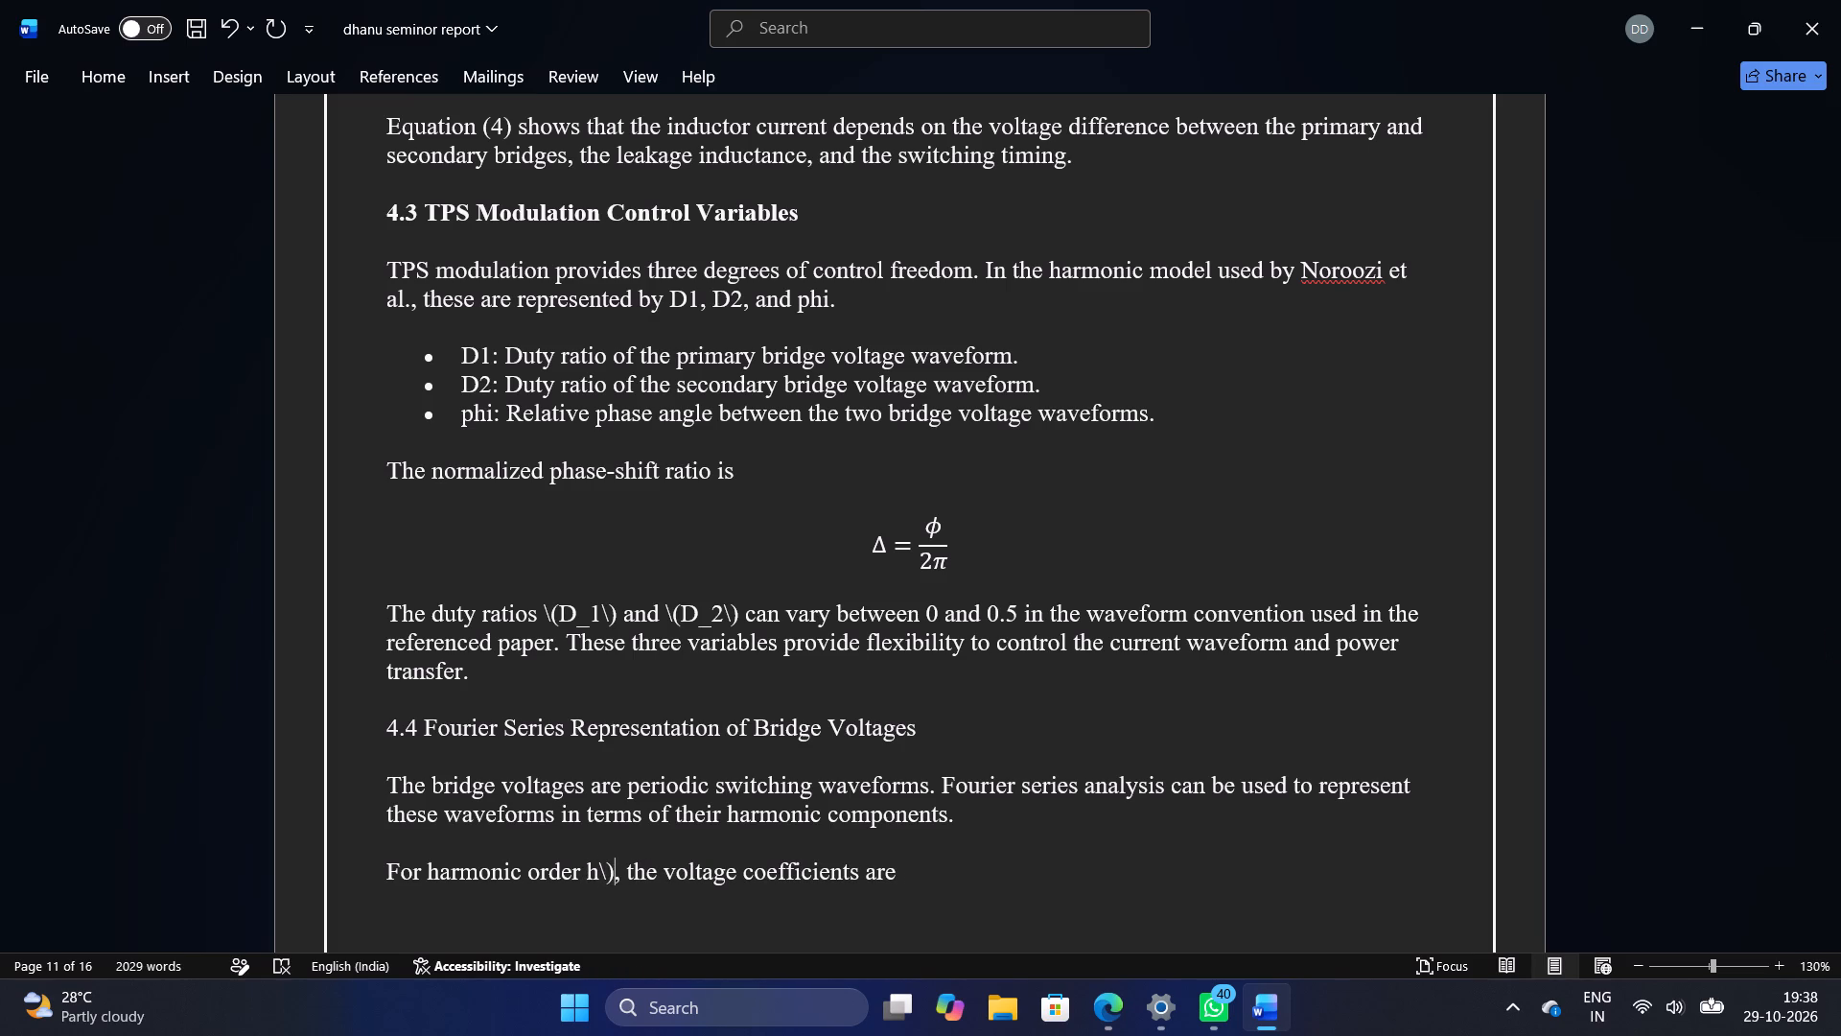
{"action": "key", "text": "BackSpace"}
{"action": "key", "text": "BackSpace"}
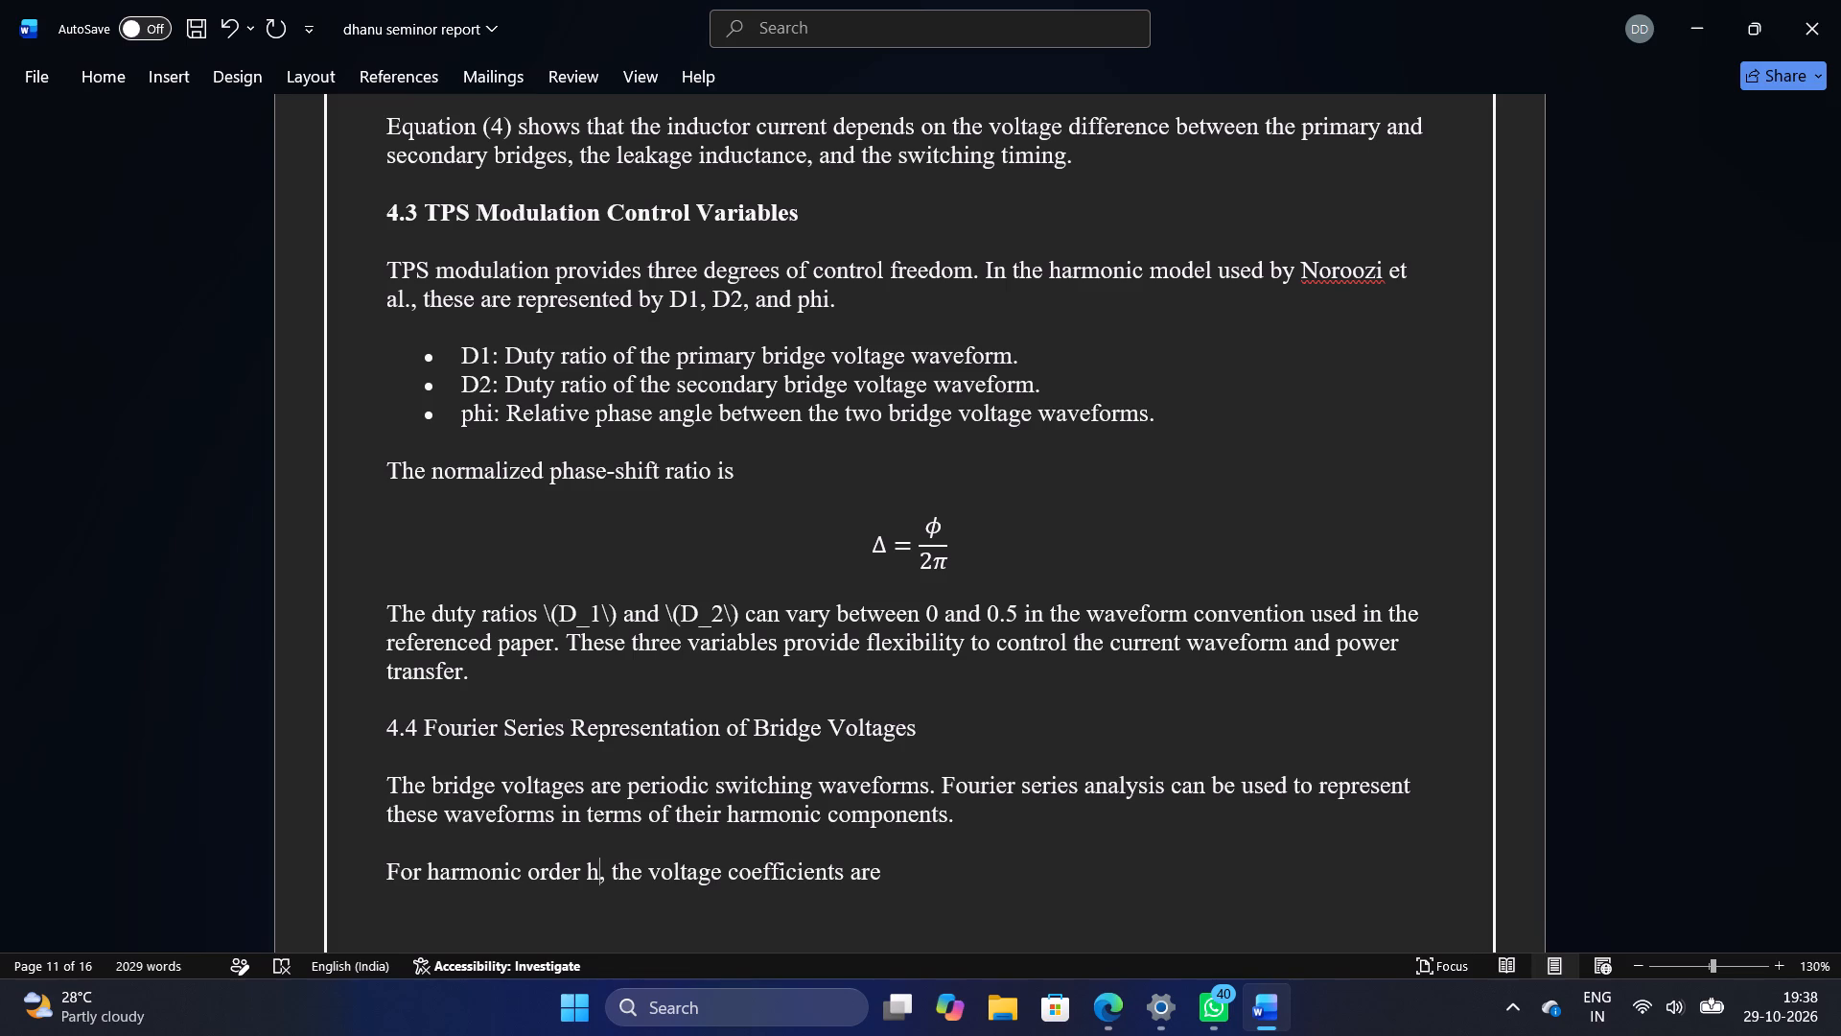
{"action": "key", "text": "space"}
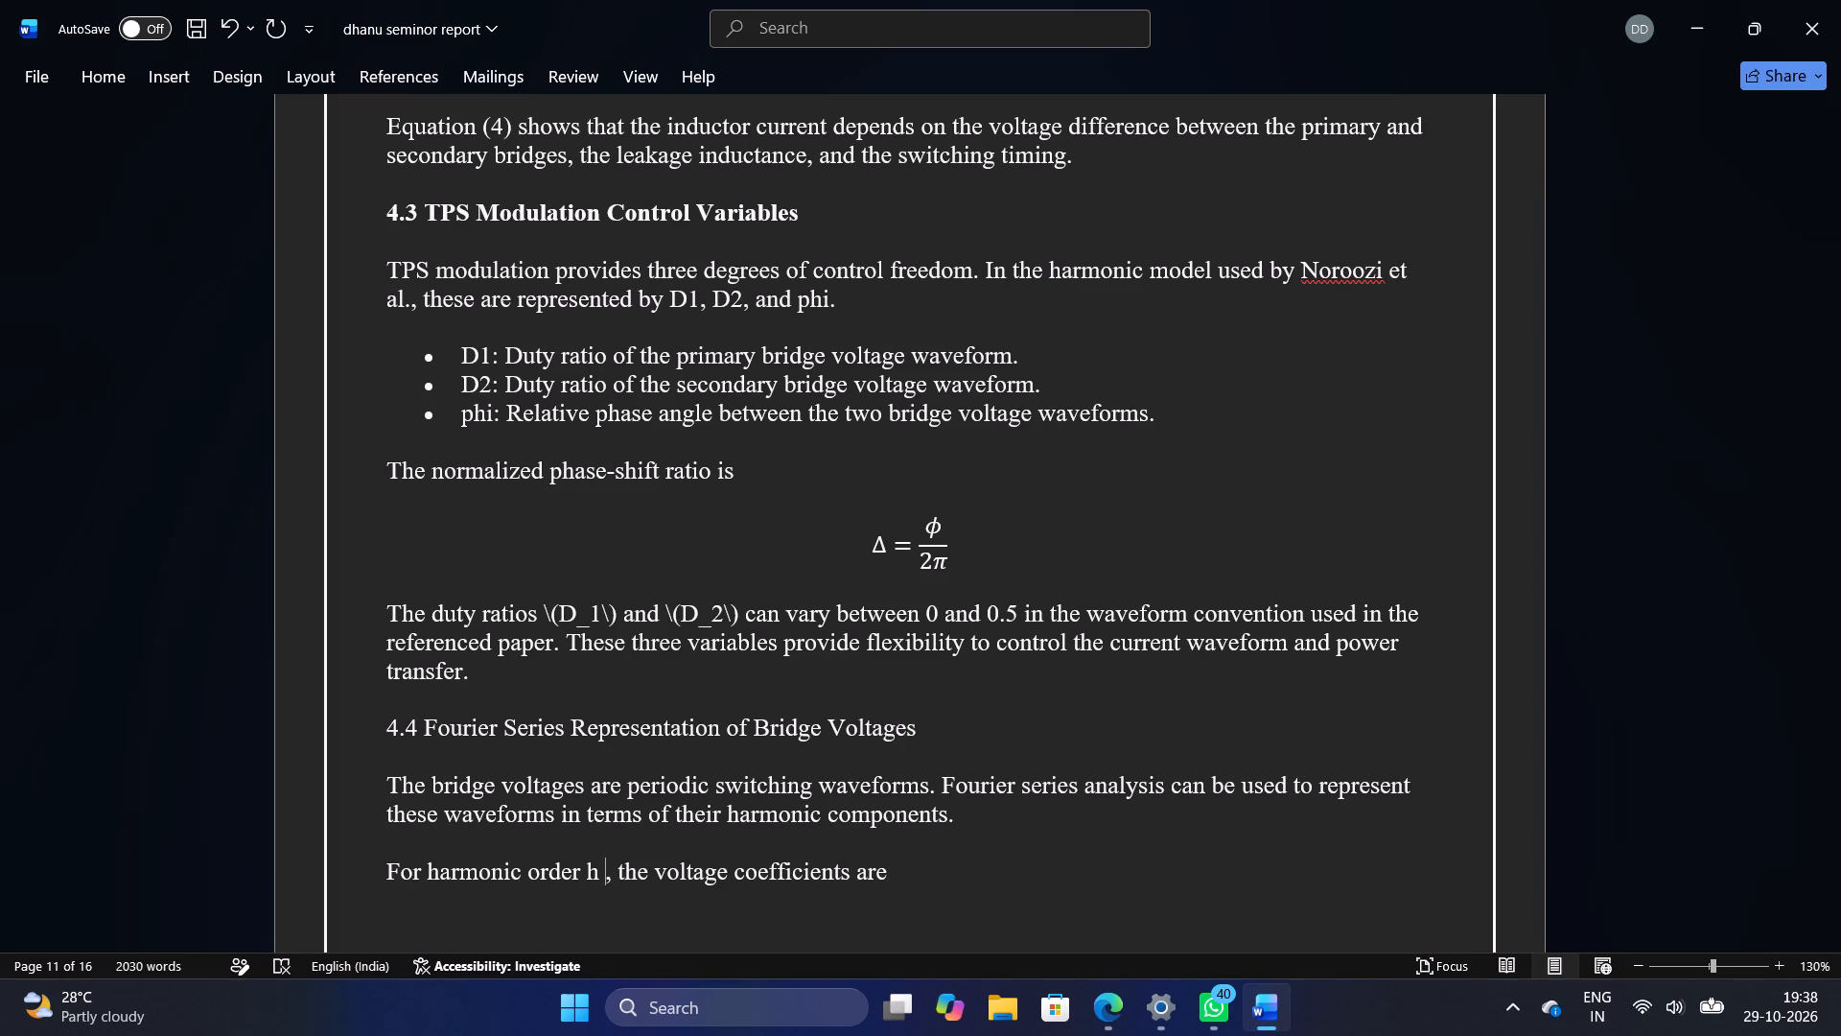
{"action": "key", "text": "BackSpace"}
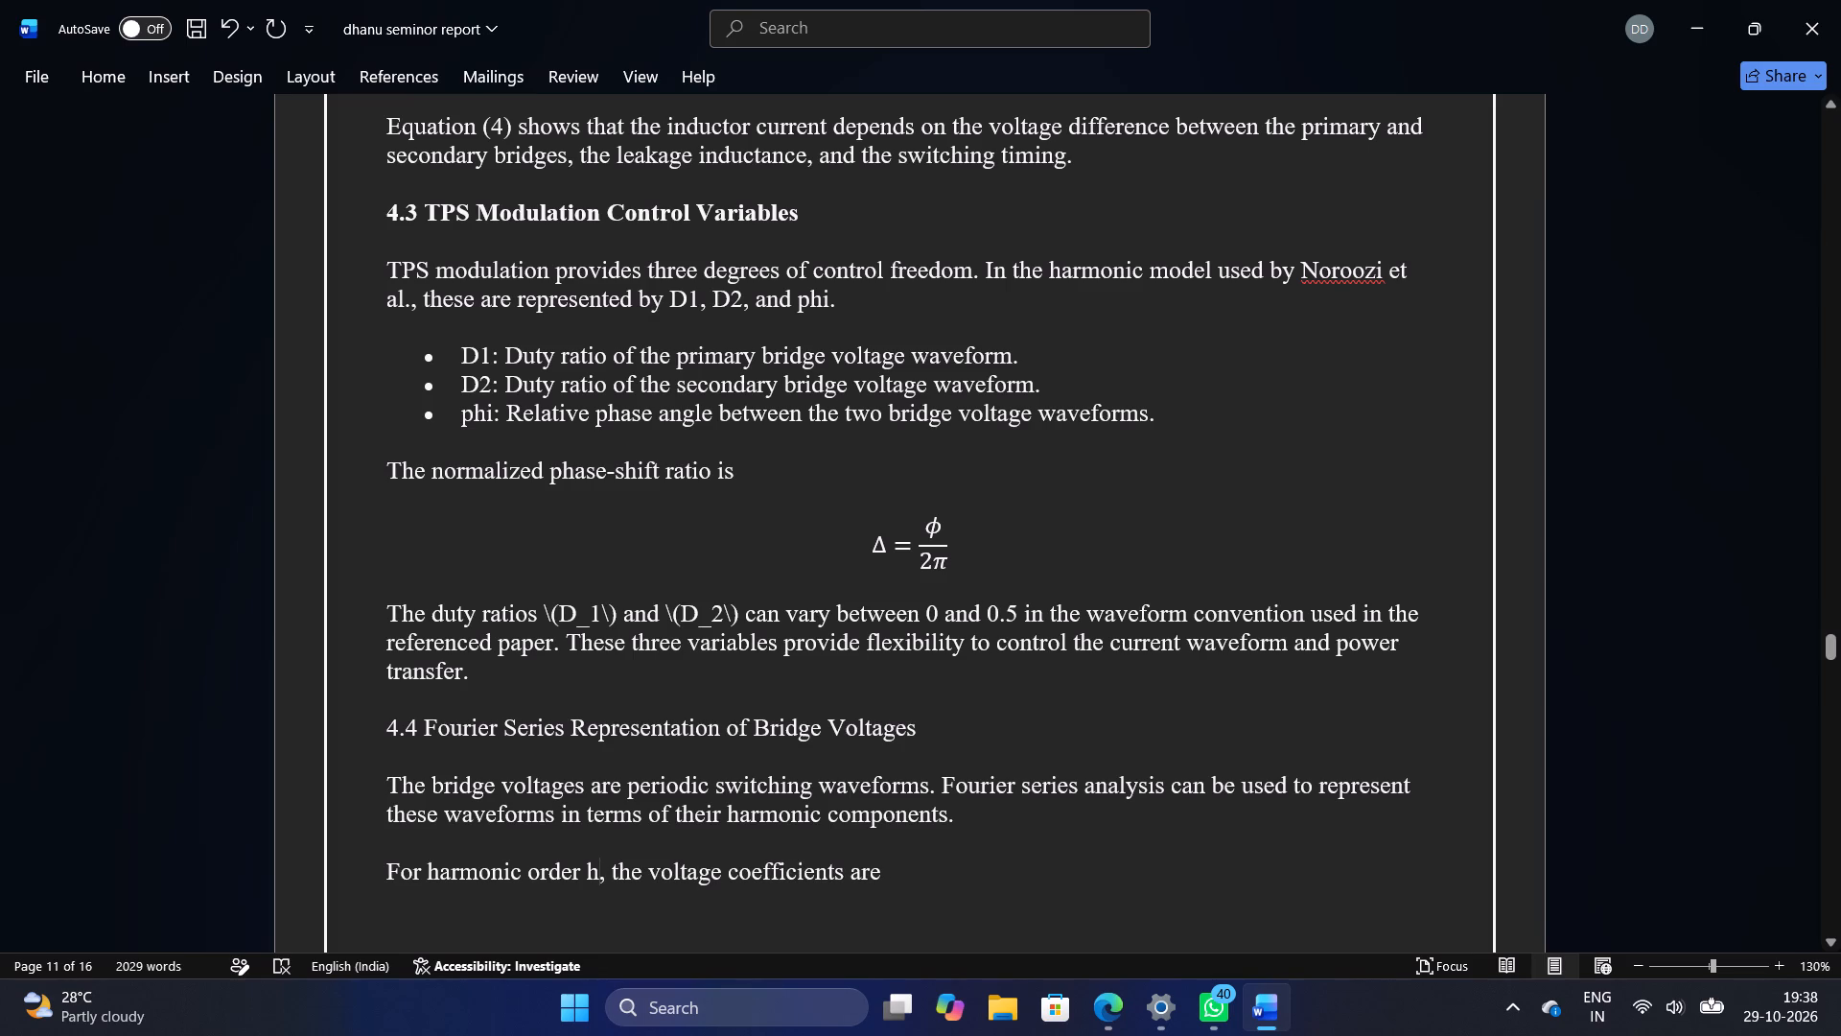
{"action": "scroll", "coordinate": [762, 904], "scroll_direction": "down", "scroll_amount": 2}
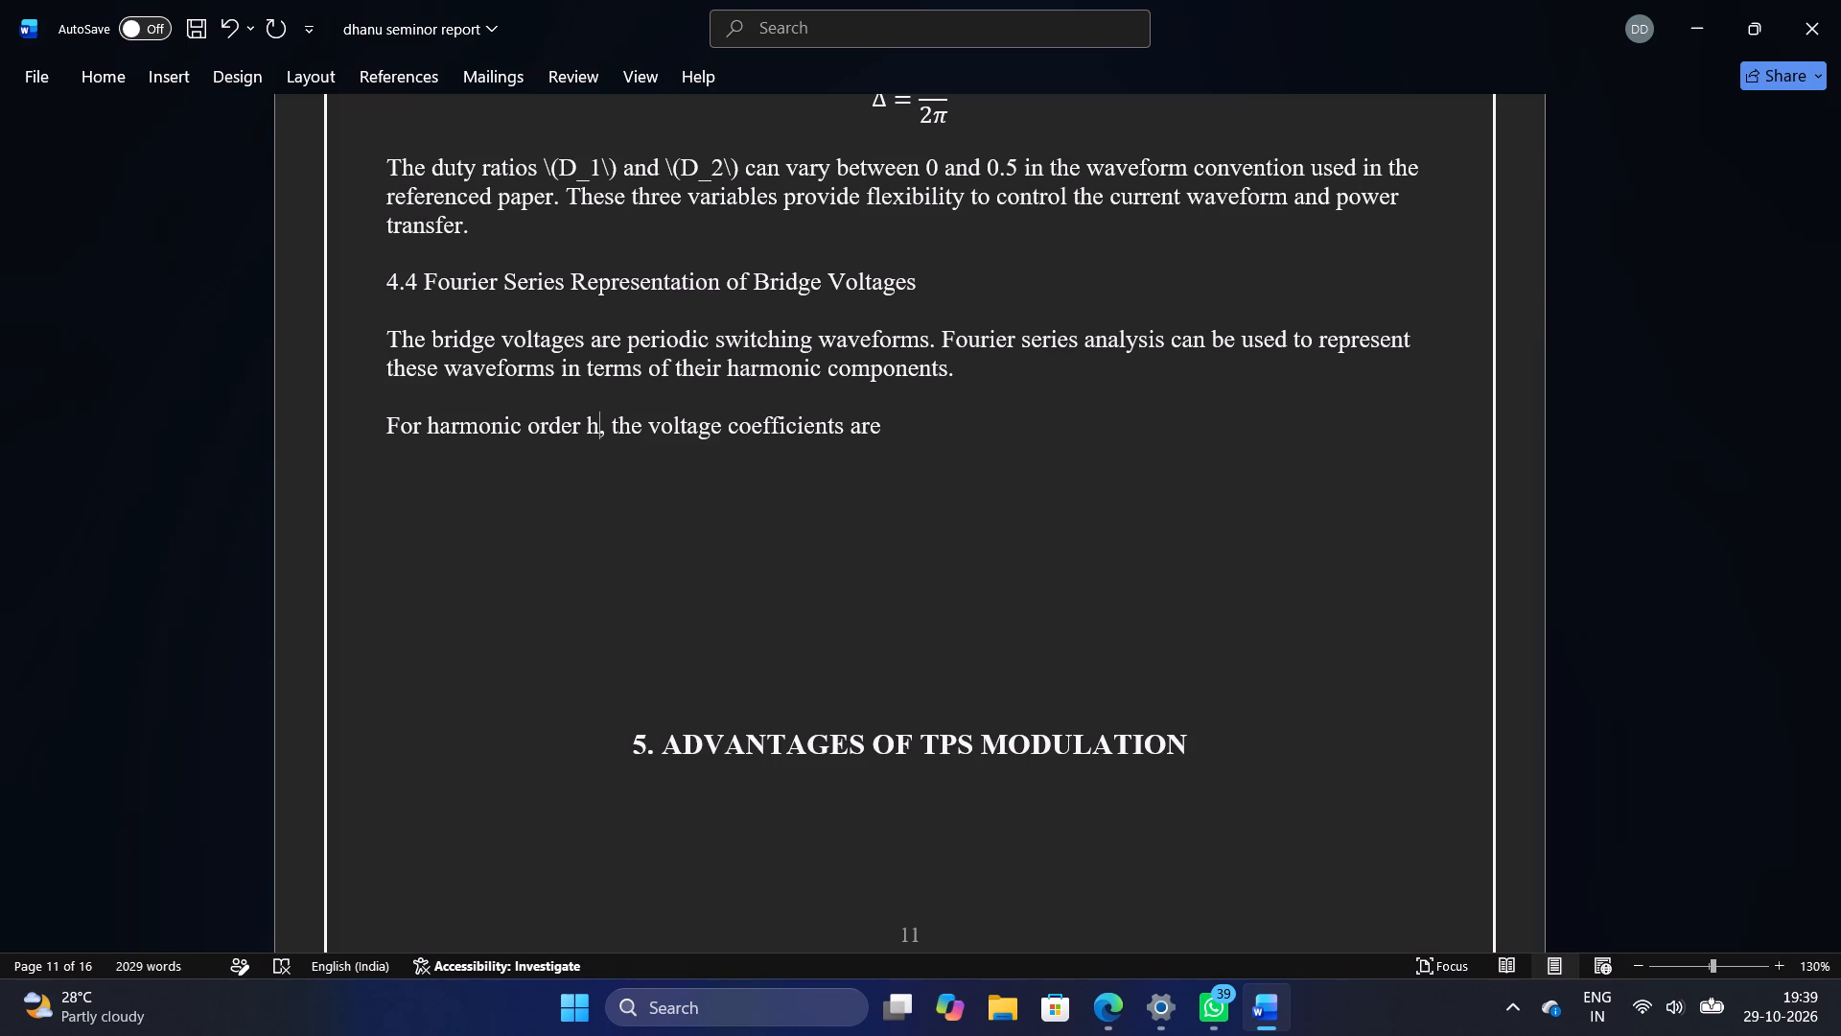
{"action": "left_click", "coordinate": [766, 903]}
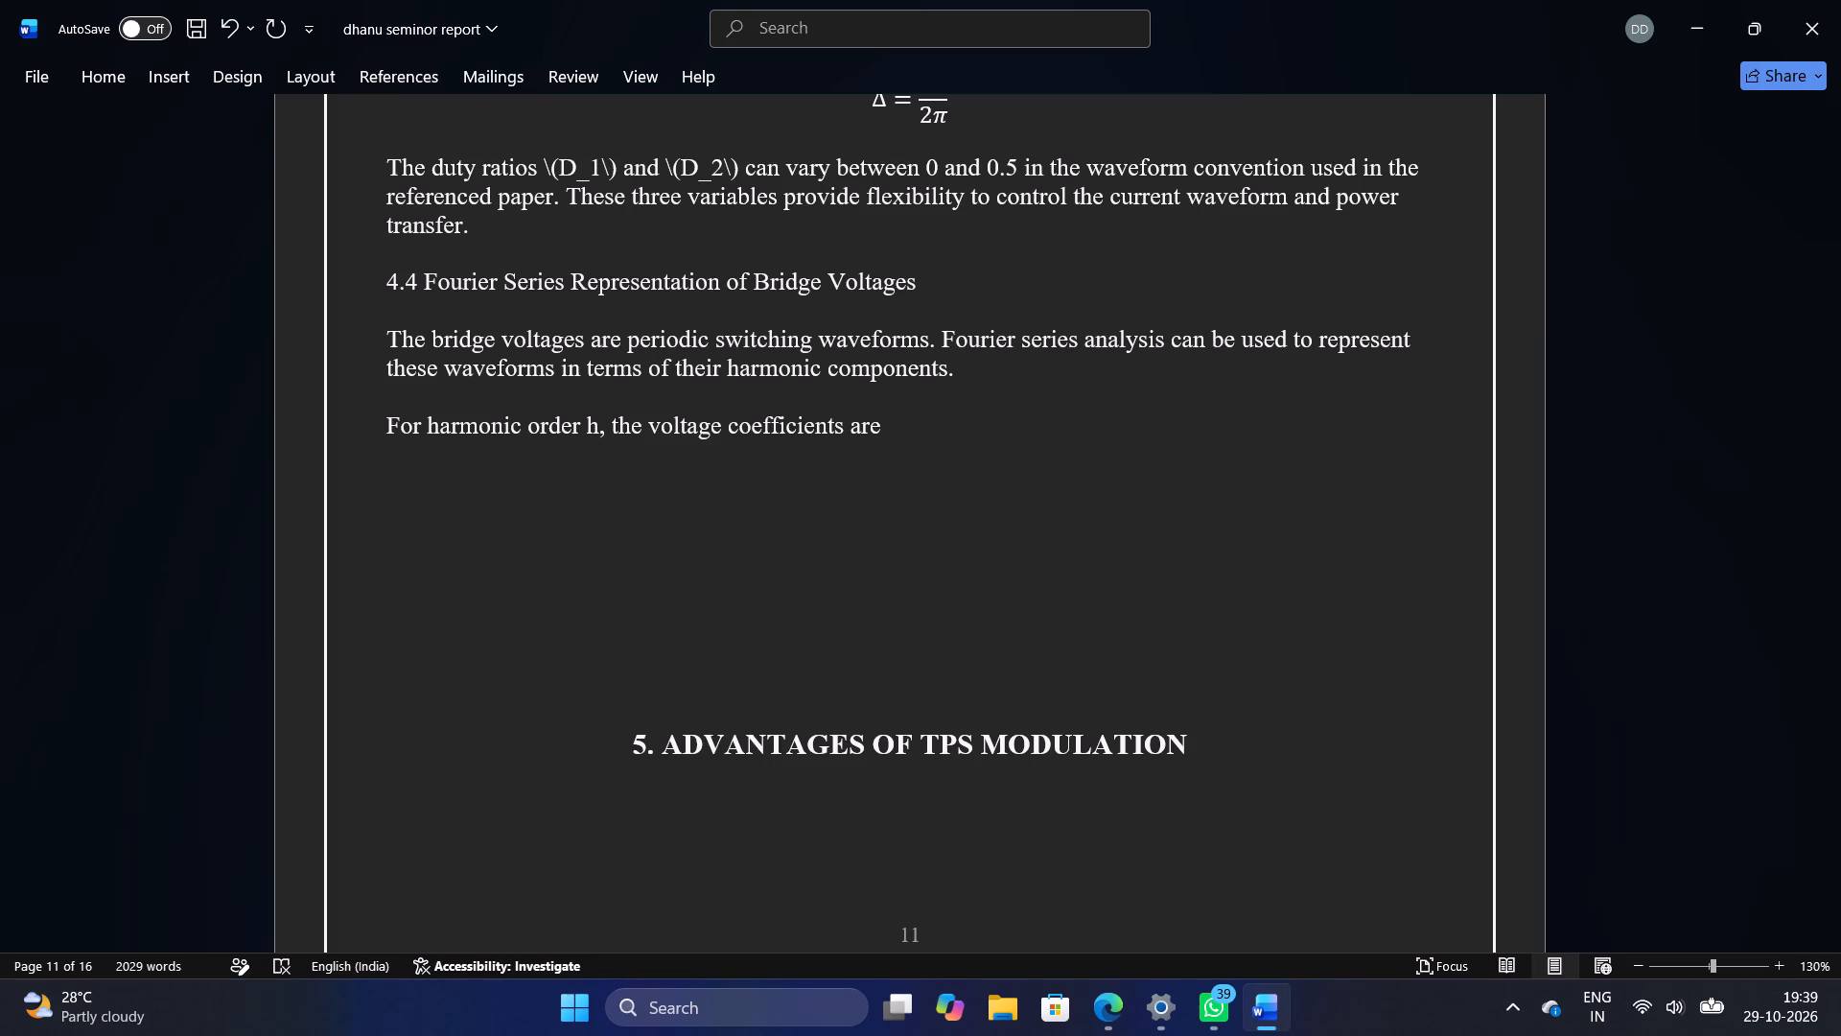
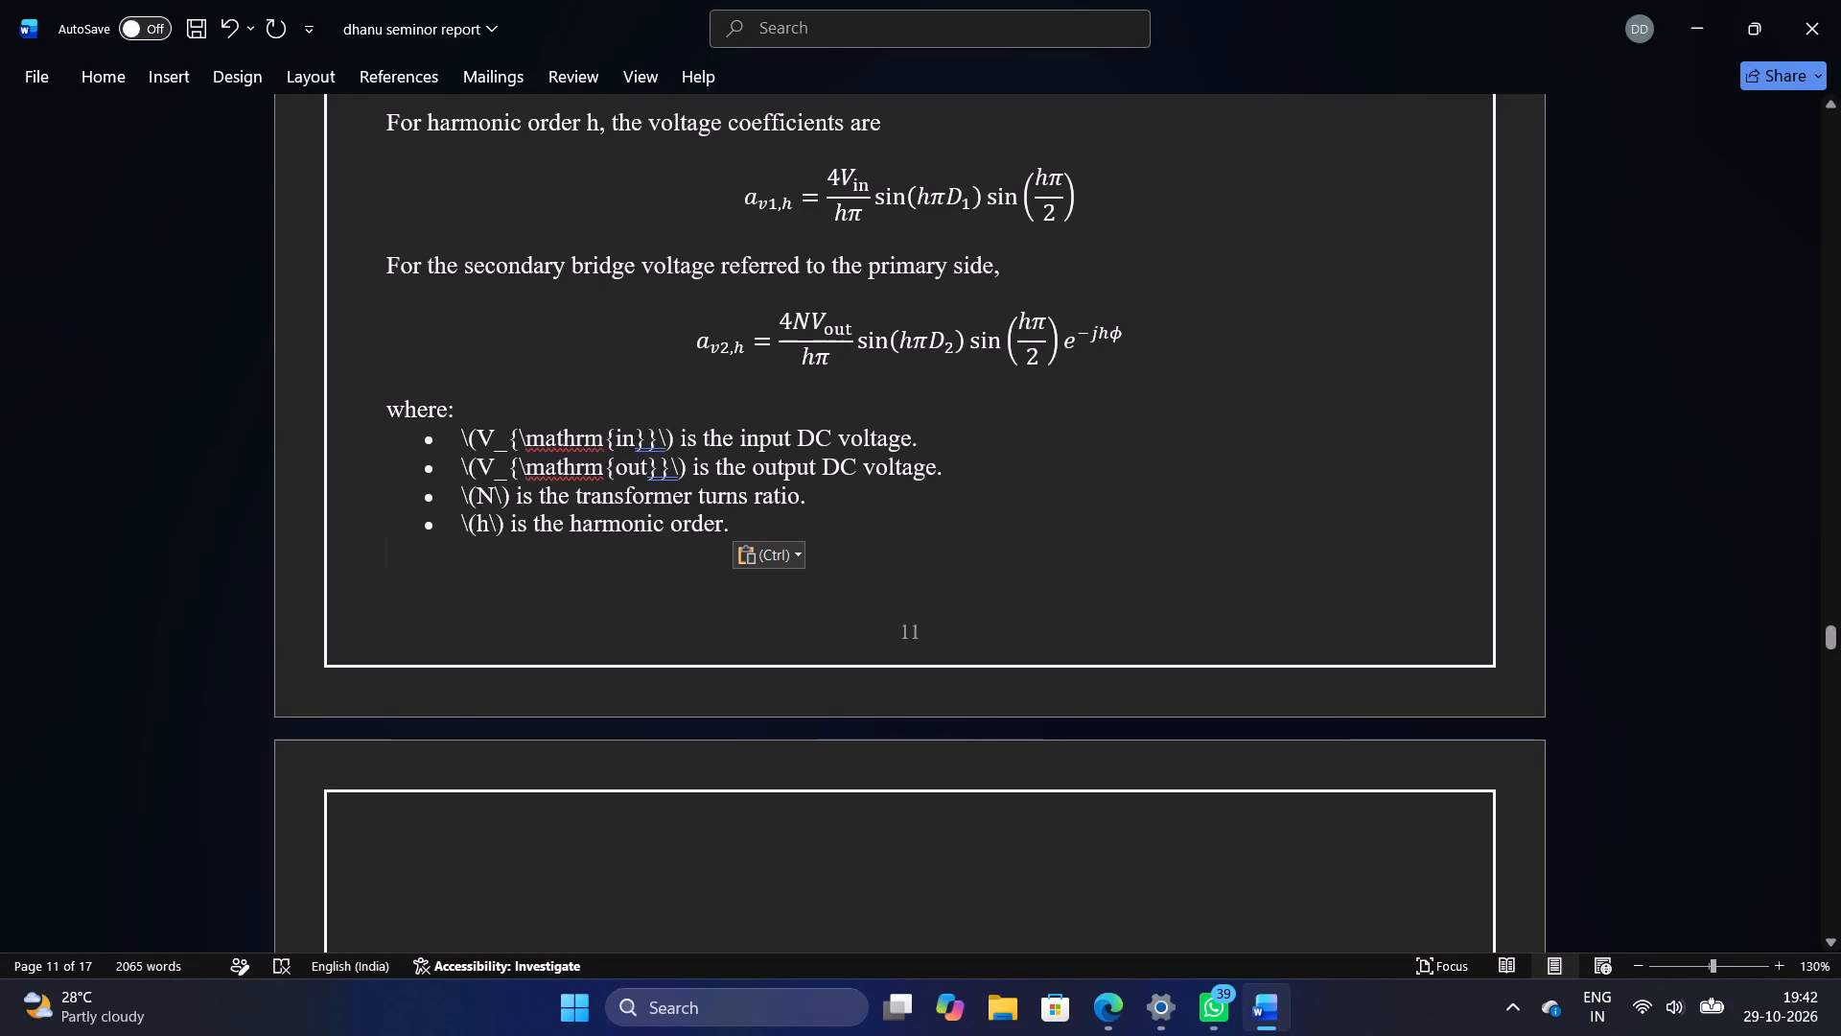
Strip the LaTeX parentheses, backslashes, underscore and braces from the input DC voltage bullet, leaving its symbol as "V mathrm in".
{"action": "left_click", "coordinate": [470, 435]}
{"action": "key", "text": "BackSpace"}
{"action": "key", "text": "Right"}
{"action": "key", "text": "BackSpace"}
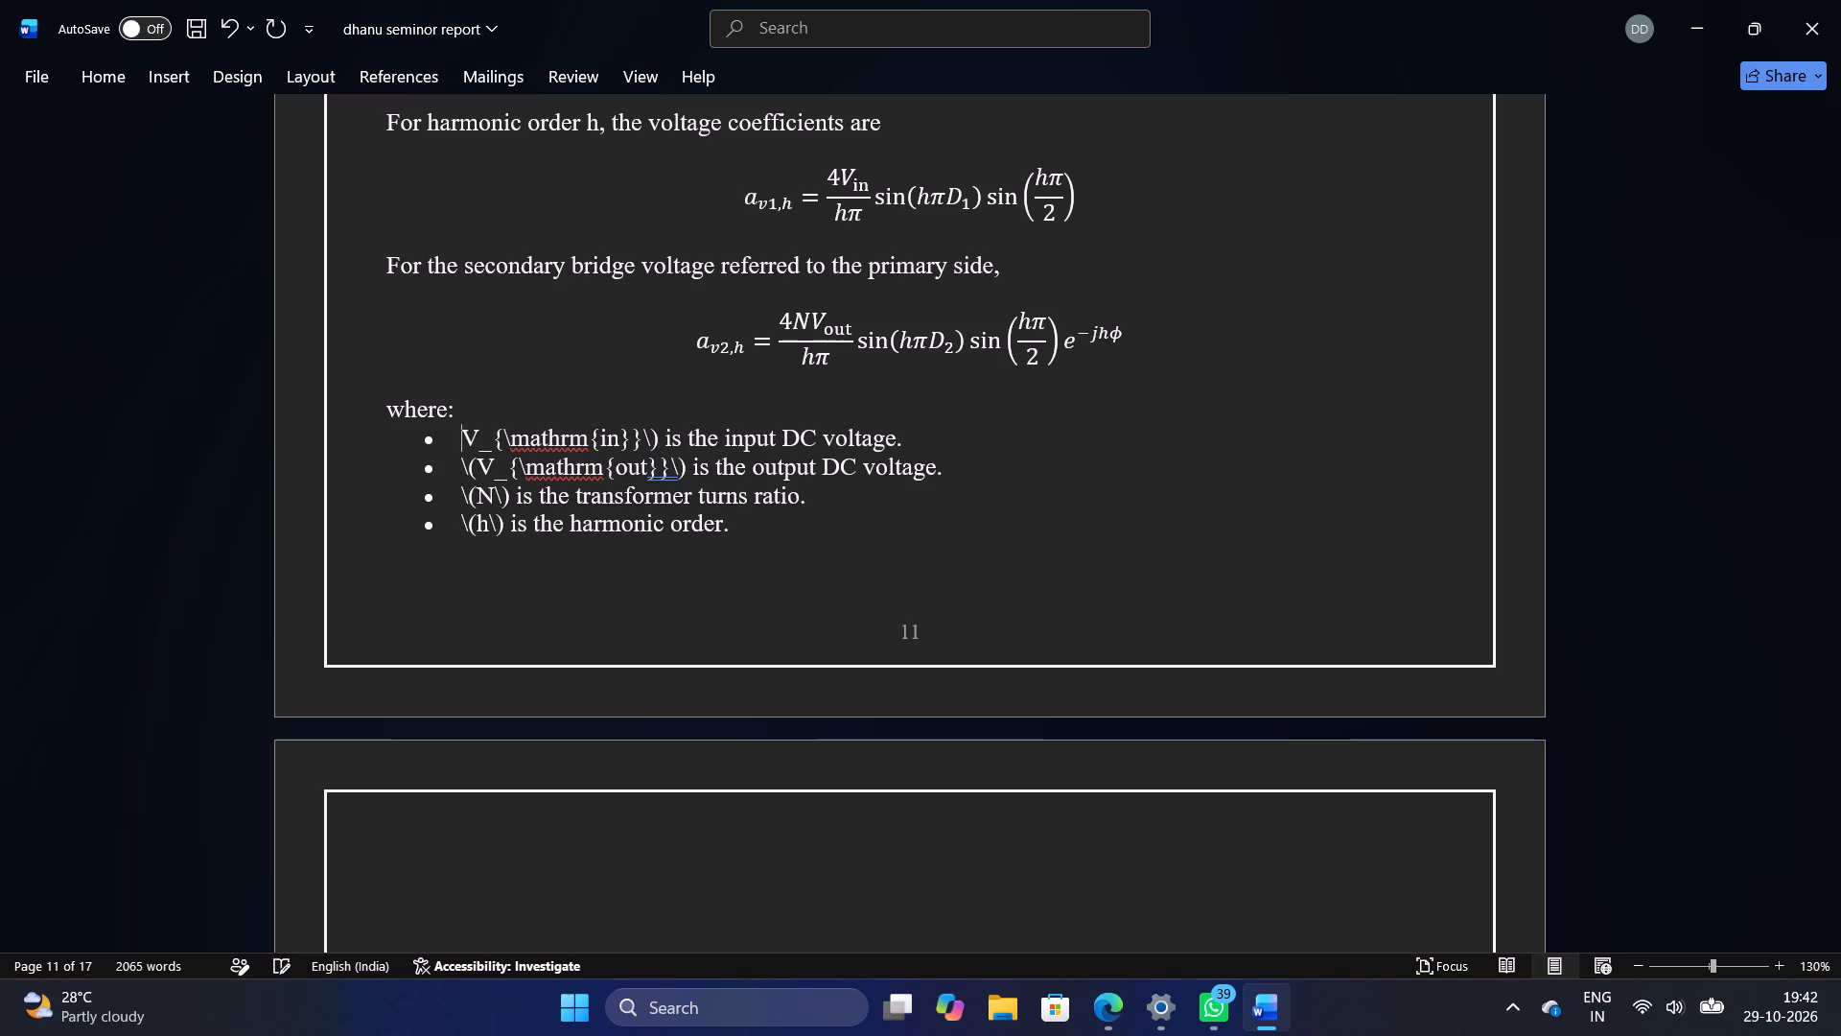
{"action": "key", "text": "Right"}
{"action": "key", "text": "Right"}
{"action": "key", "text": "Right"}
{"action": "key", "text": "Right"}
{"action": "key", "text": "BackSpace"}
{"action": "key", "text": "BackSpace"}
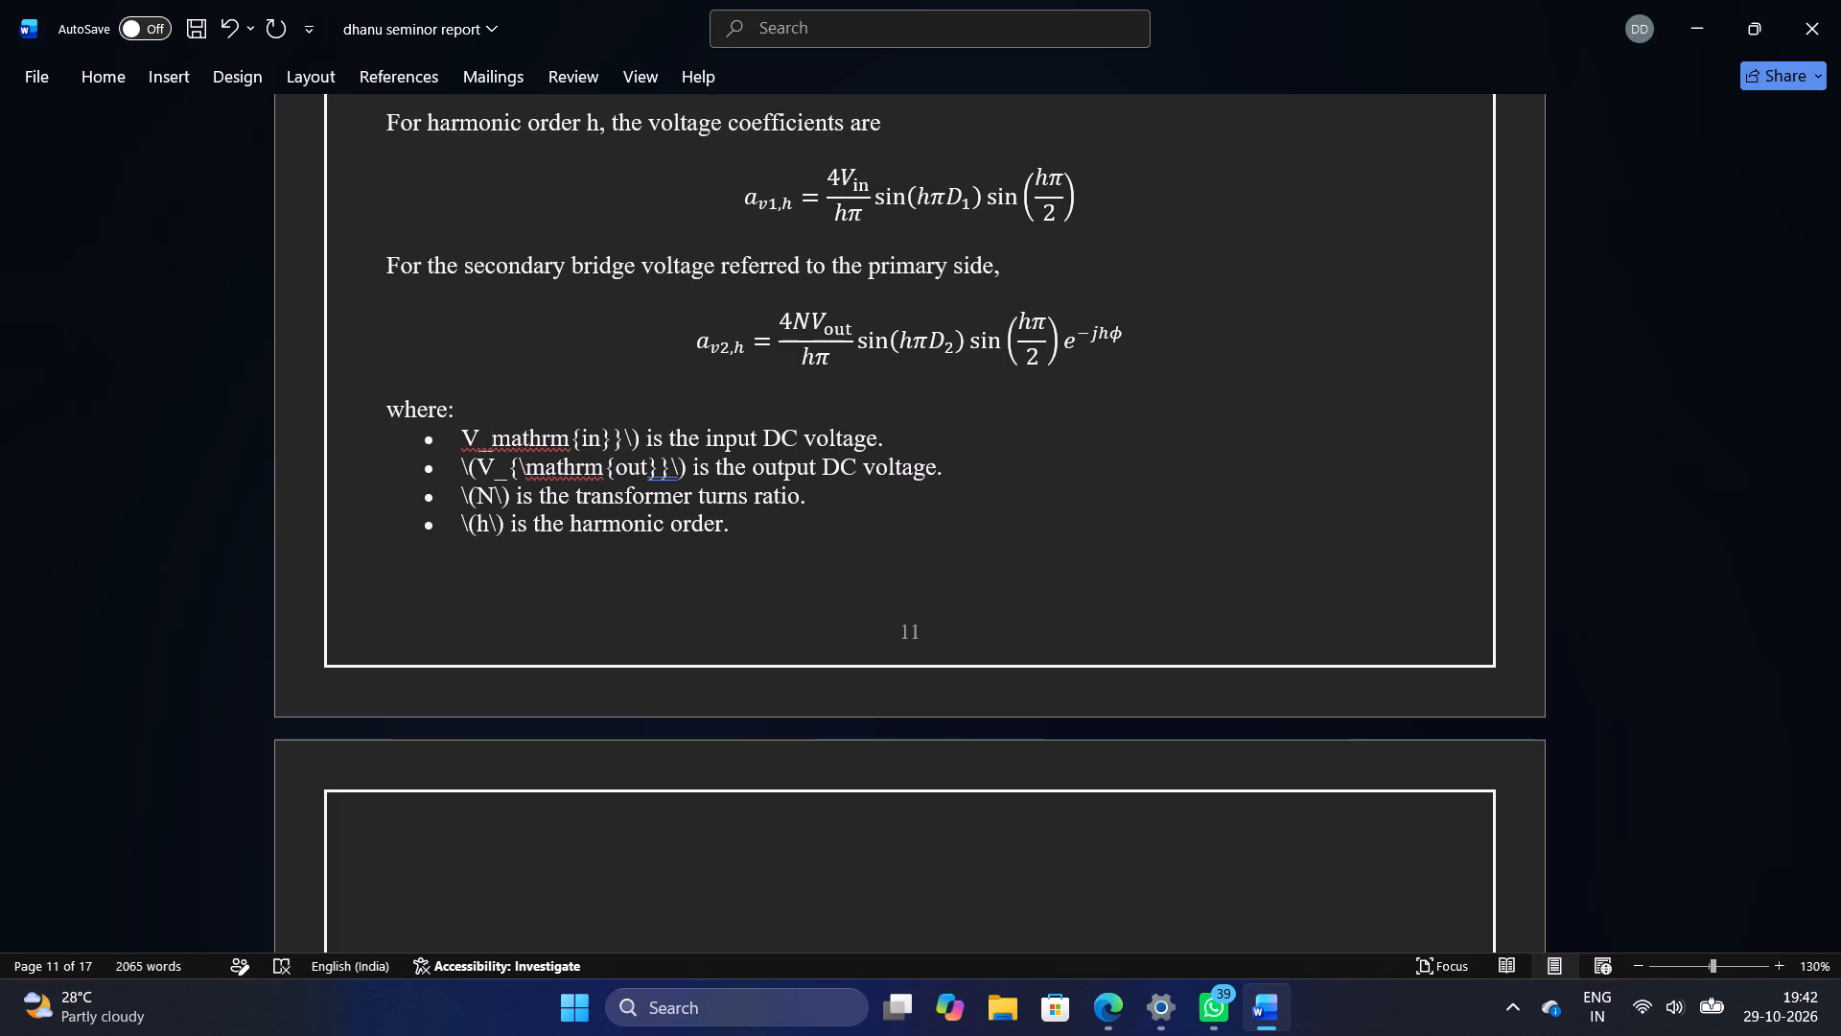
{"action": "key", "text": "BackSpace"}
{"action": "key", "text": "space"}
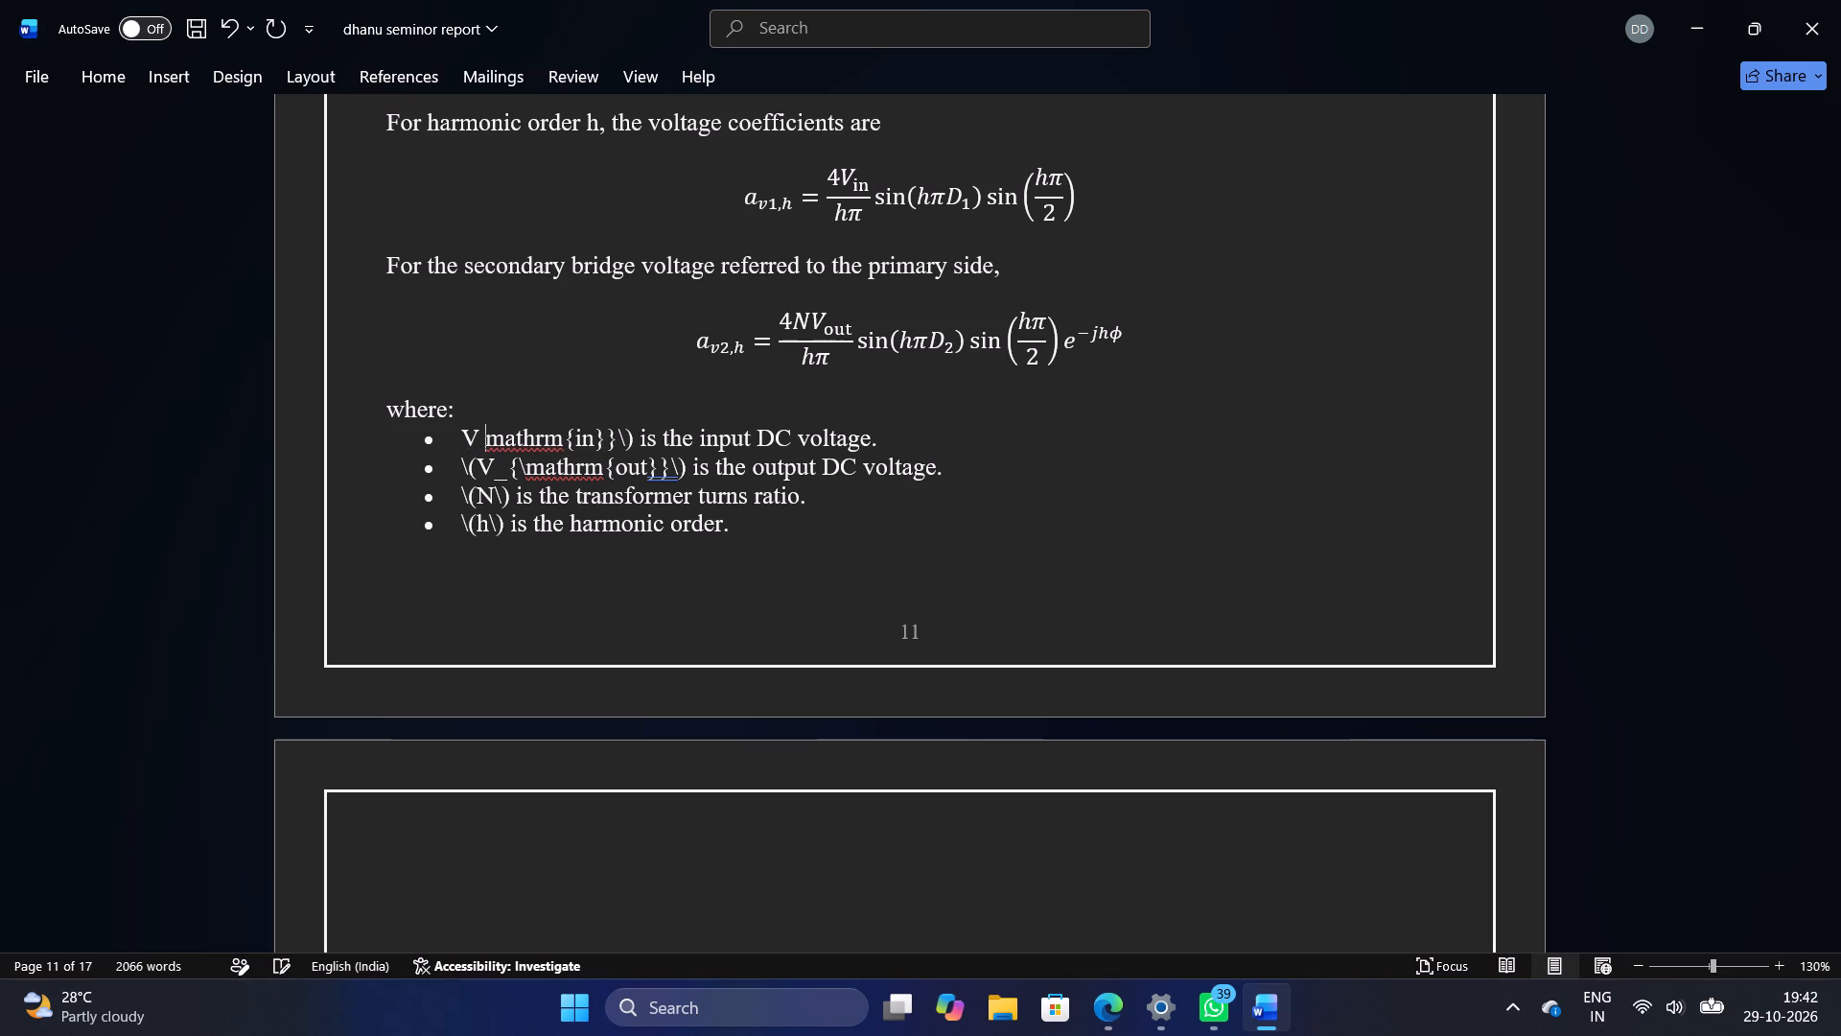
{"action": "key", "text": "Right"}
{"action": "key", "text": "Right"}
{"action": "key", "text": "Right"}
{"action": "key", "text": "Right"}
{"action": "key", "text": "Right"}
{"action": "key", "text": "Right"}
{"action": "key", "text": "Right"}
{"action": "key", "text": "BackSpace"}
{"action": "key", "text": "space"}
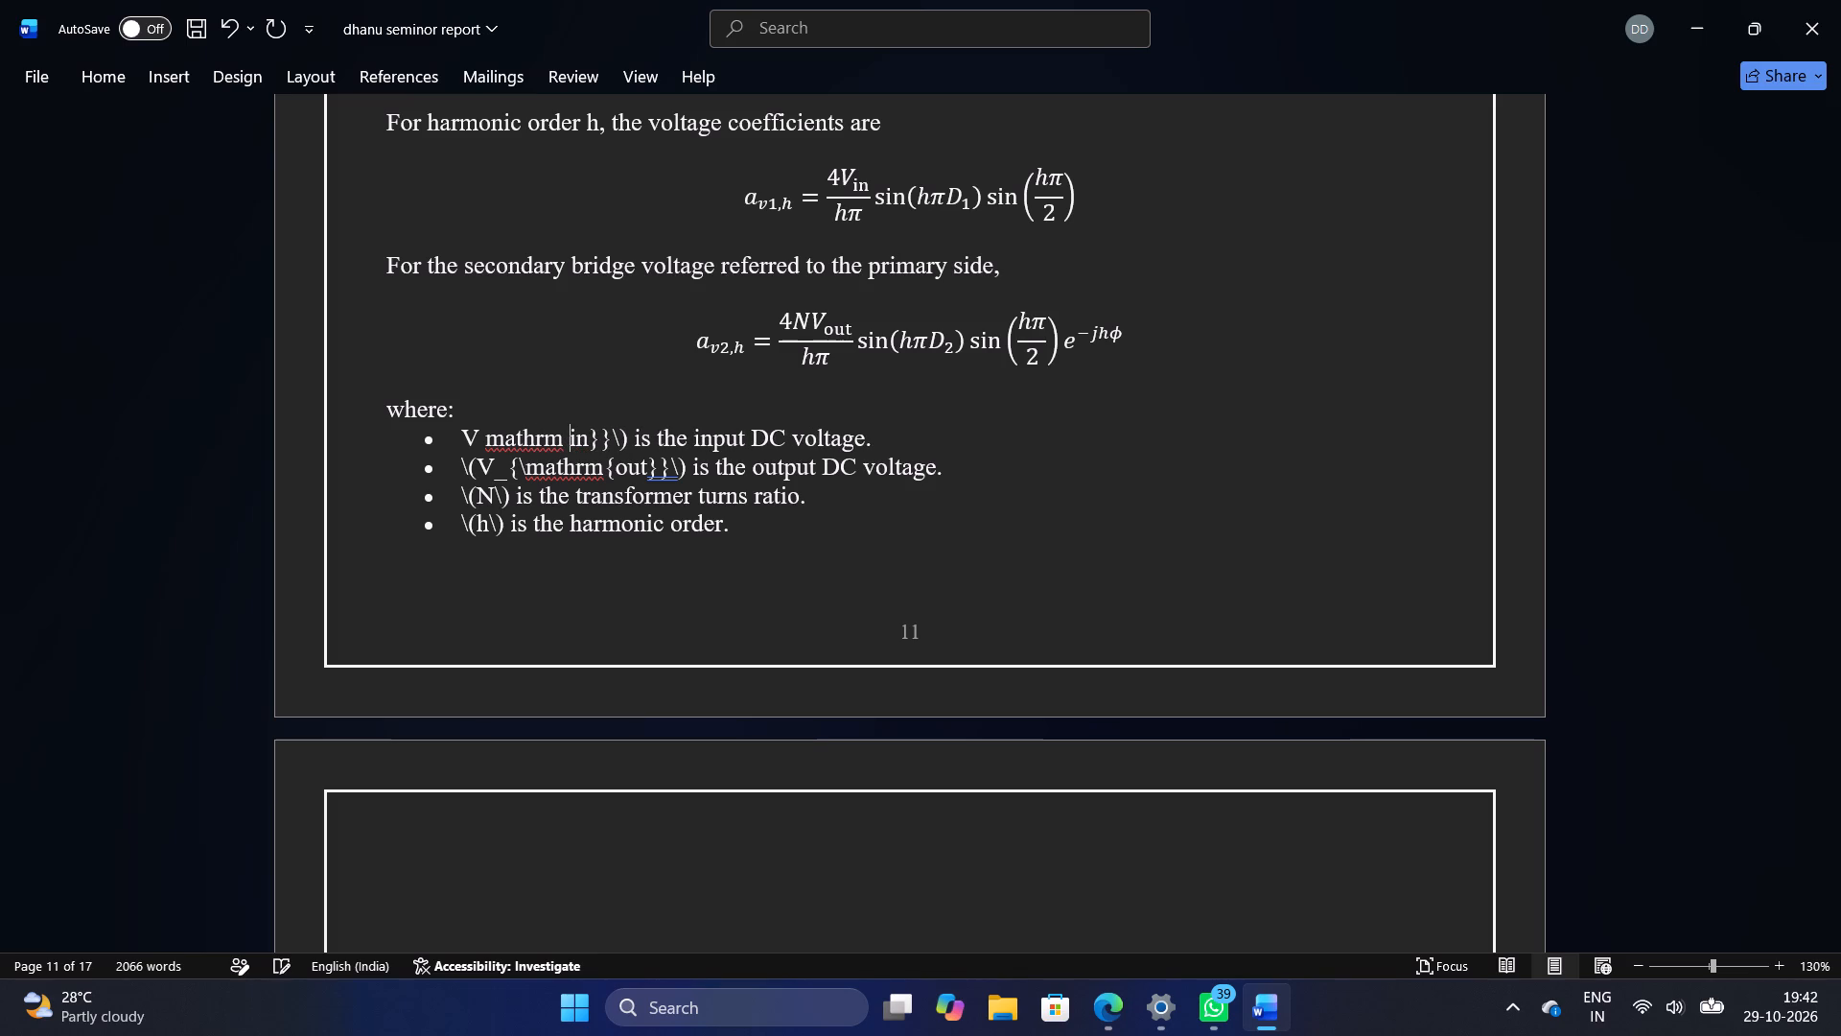
{"action": "key", "text": "Right"}
{"action": "key", "text": "Right"}
{"action": "key", "text": "Right"}
{"action": "key", "text": "Right"}
{"action": "key", "text": "Right"}
{"action": "key", "text": "Right"}
{"action": "key", "text": "BackSpace"}
{"action": "key", "text": "BackSpace"}
{"action": "key", "text": "BackSpace"}
{"action": "key", "text": "BackSpace"}
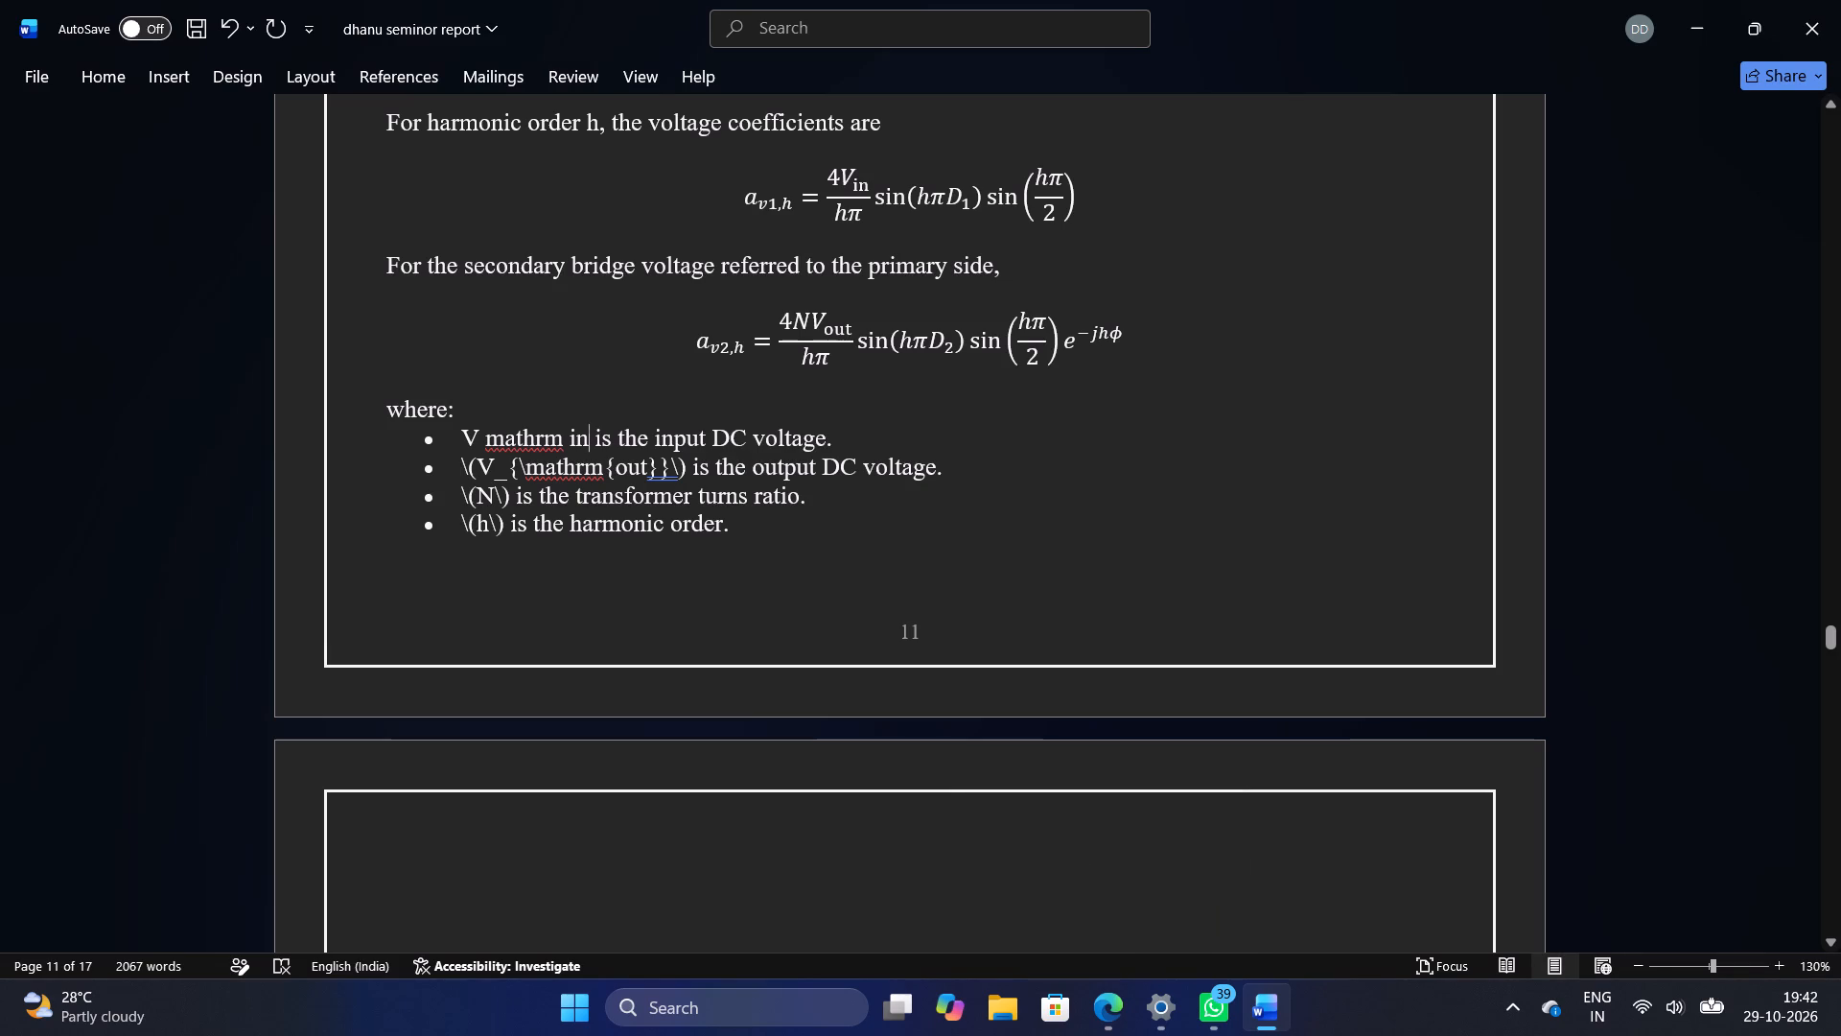
Remove "mathrm" and the extra spaces from the first bullet so it reads "Vin is the input DC voltage.".
{"action": "left_click", "coordinate": [565, 442]}
{"action": "key", "text": "BackSpace"}
{"action": "key", "text": "BackSpace"}
{"action": "key", "text": "BackSpace"}
{"action": "key", "text": "BackSpace"}
{"action": "key", "text": "BackSpace"}
{"action": "key", "text": "BackSpace"}
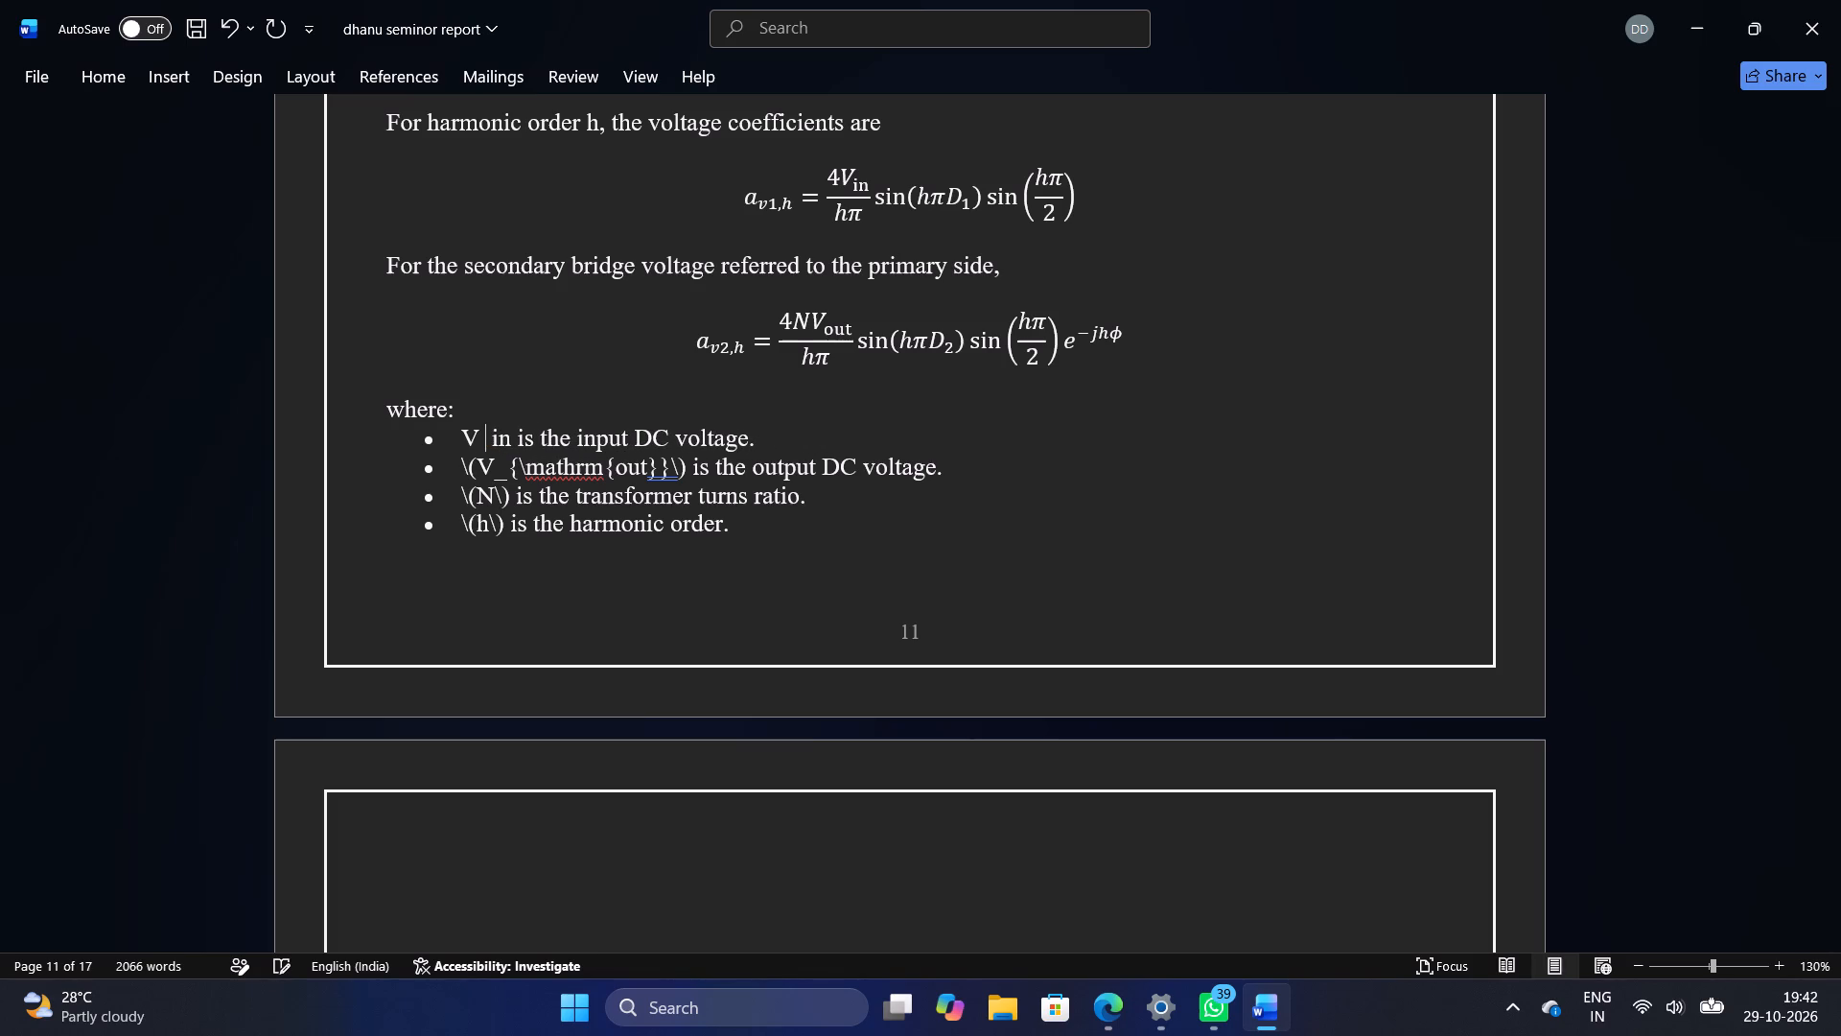
{"action": "key", "text": "BackSpace"}
{"action": "key", "text": "Right"}
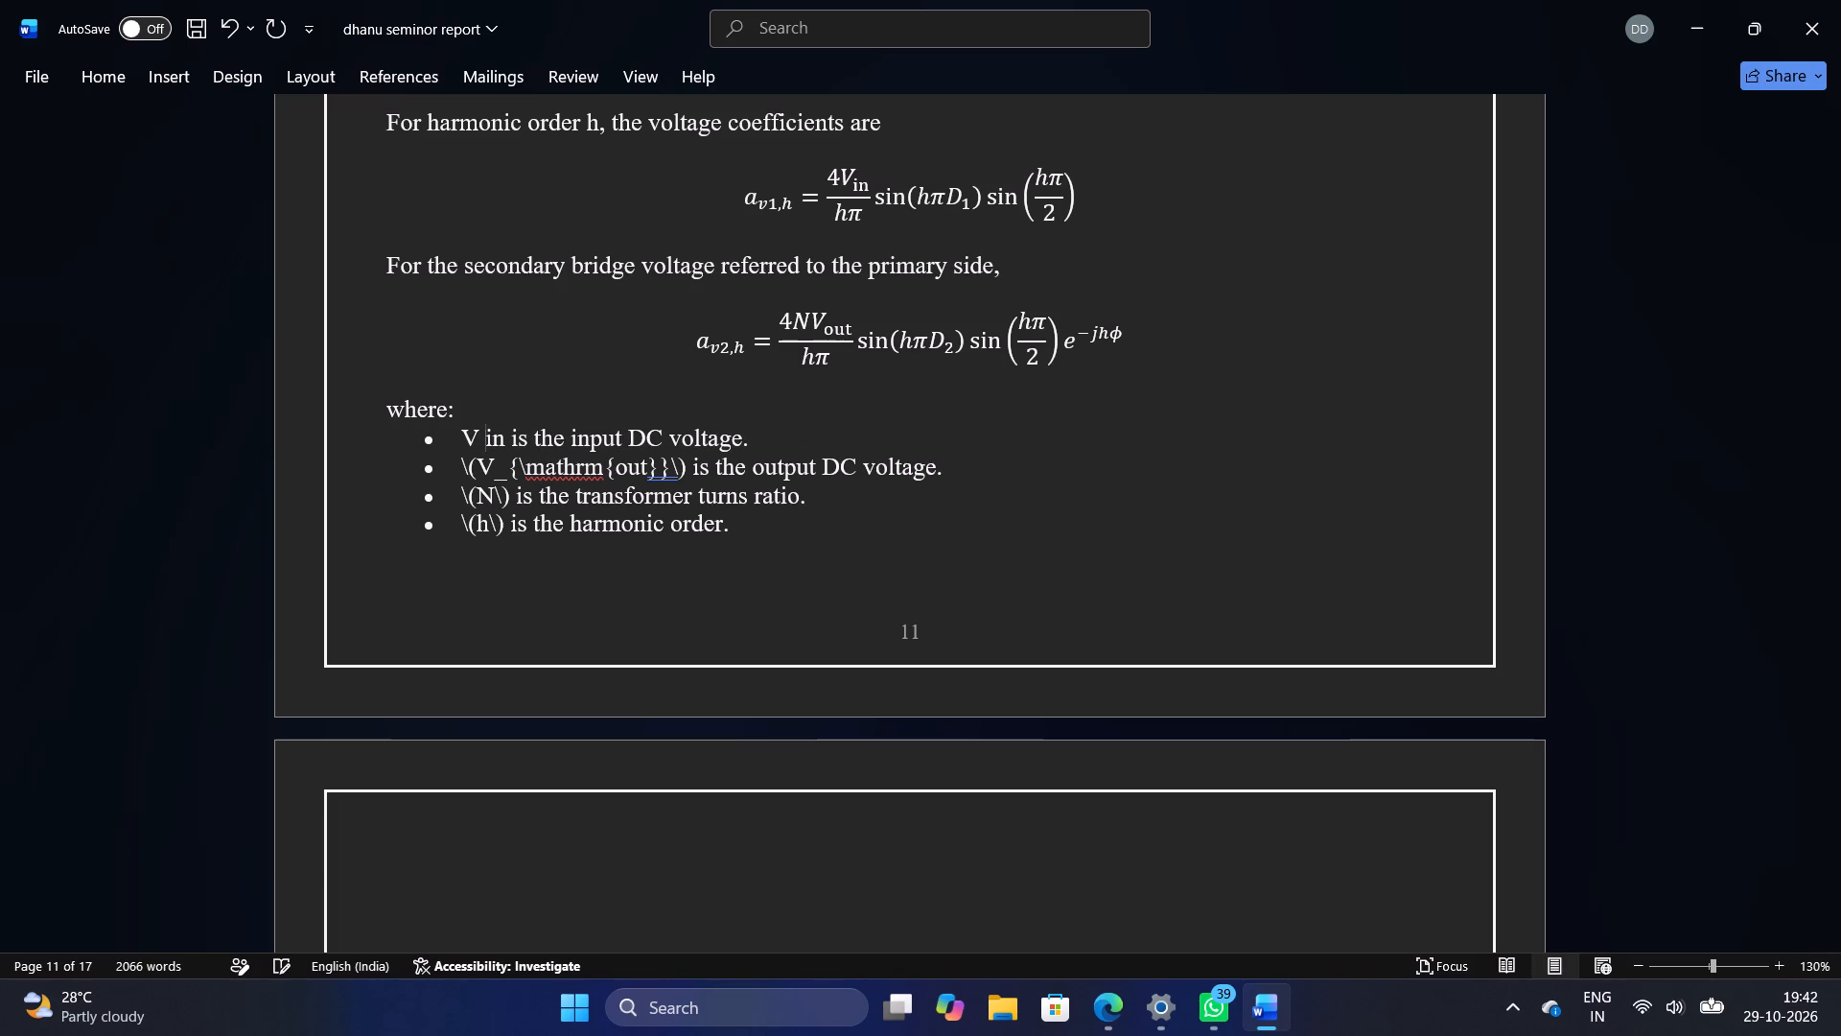
{"action": "key", "text": "BackSpace"}
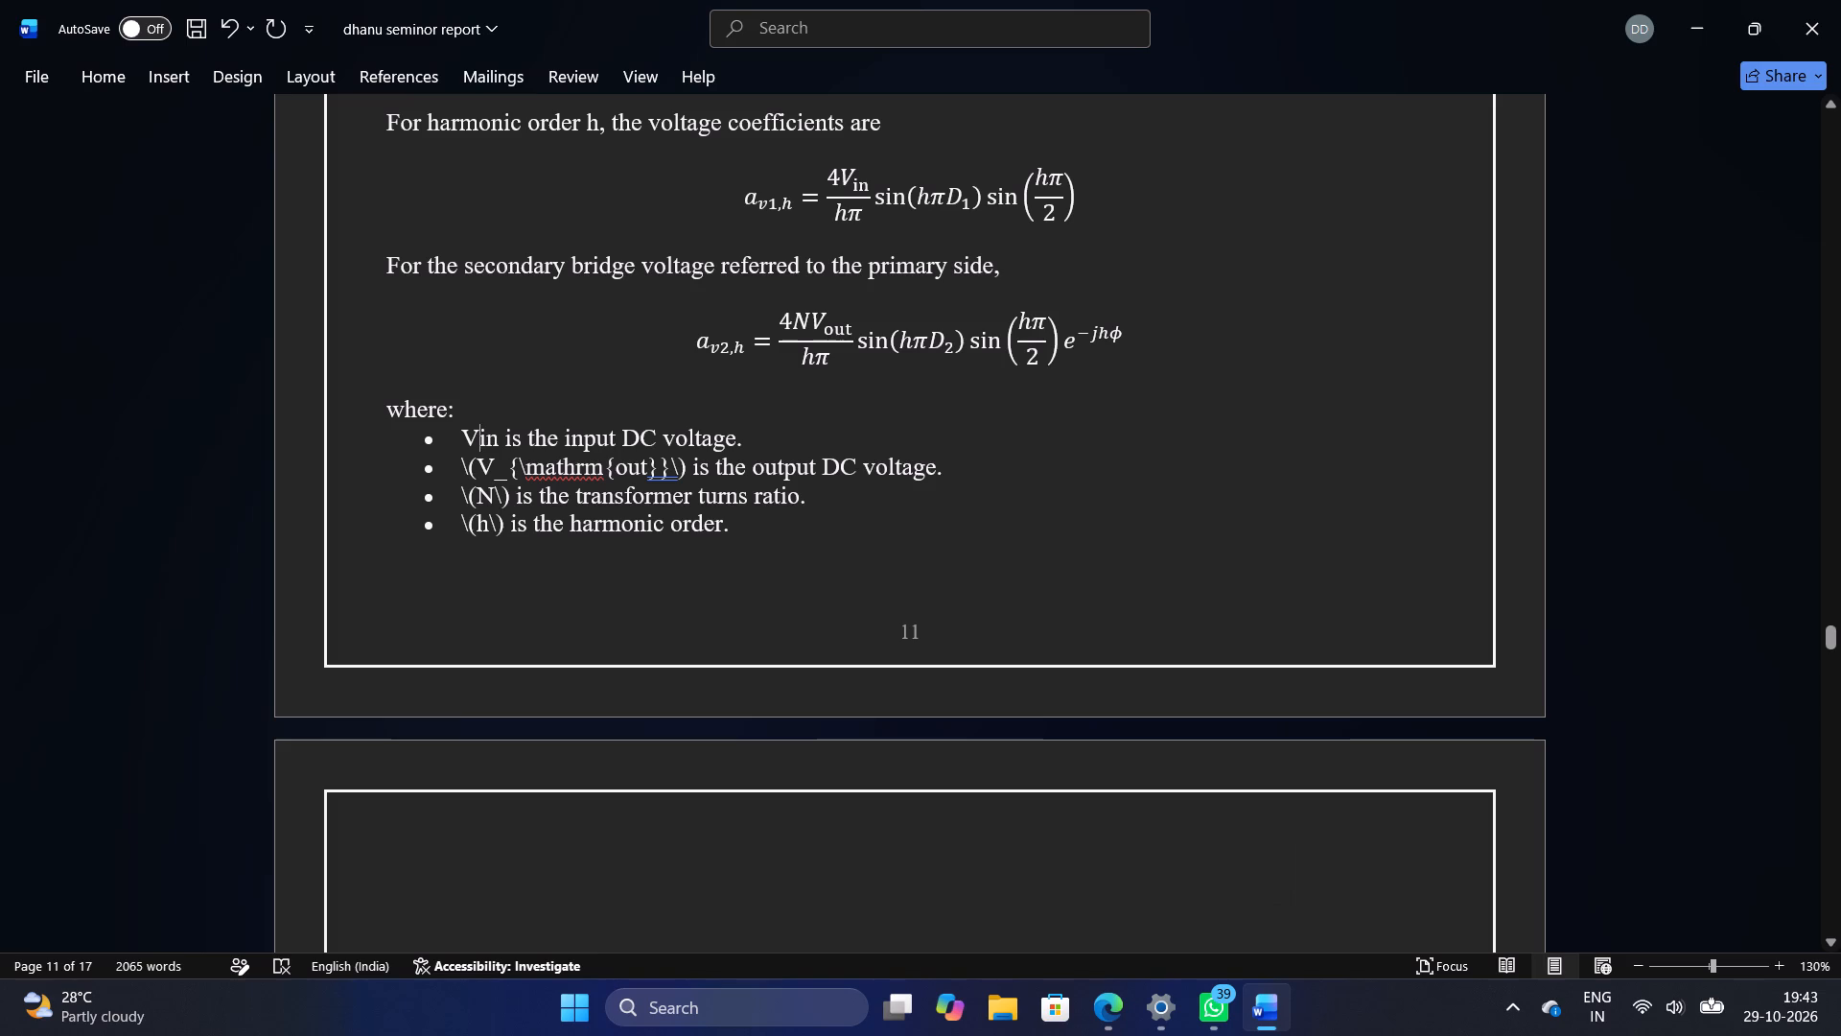
Remove the LaTeX markup from the second bullet so it reads "Vout is the output DC voltage.".
{"action": "left_click", "coordinate": [614, 468]}
{"action": "key", "text": "BackSpace"}
{"action": "key", "text": "BackSpace"}
{"action": "key", "text": "BackSpace"}
{"action": "key", "text": "BackSpace"}
{"action": "key", "text": "BackSpace"}
{"action": "key", "text": "BackSpace"}
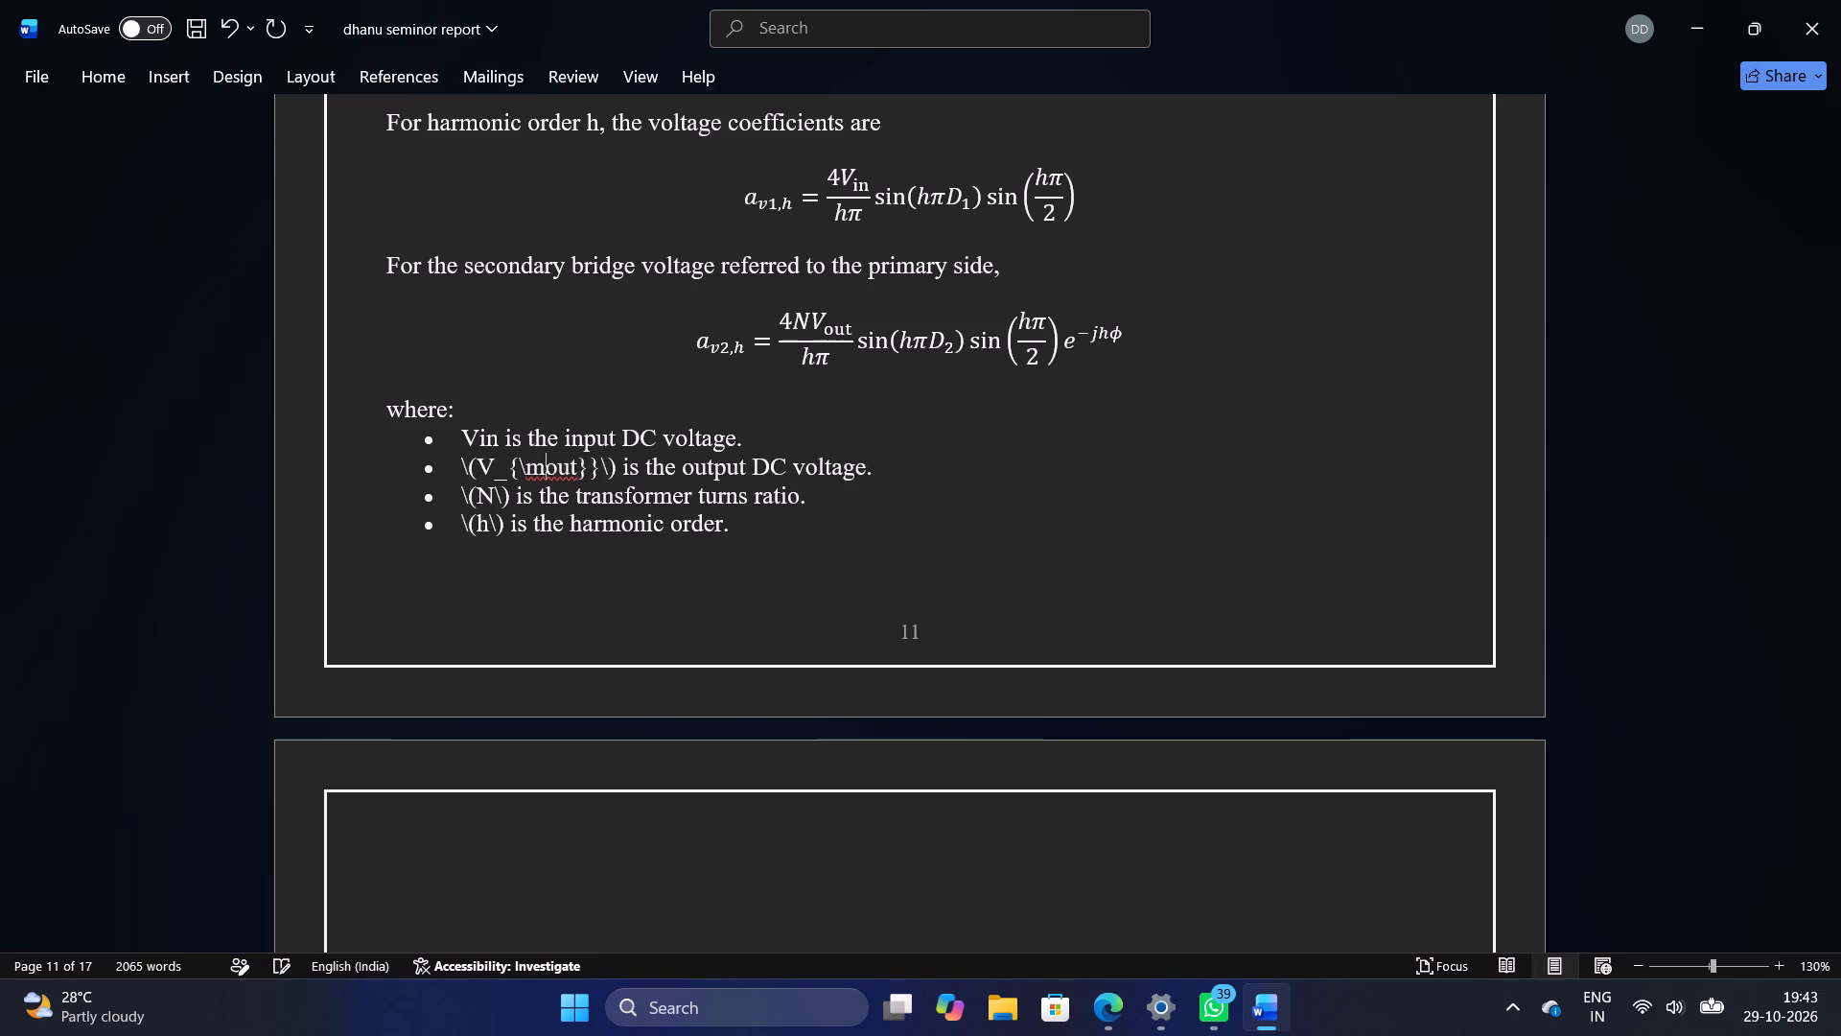
{"action": "key", "text": "BackSpace"}
{"action": "key", "text": "BackSpace"}
{"action": "key", "text": "BackSpace"}
{"action": "key", "text": "BackSpace"}
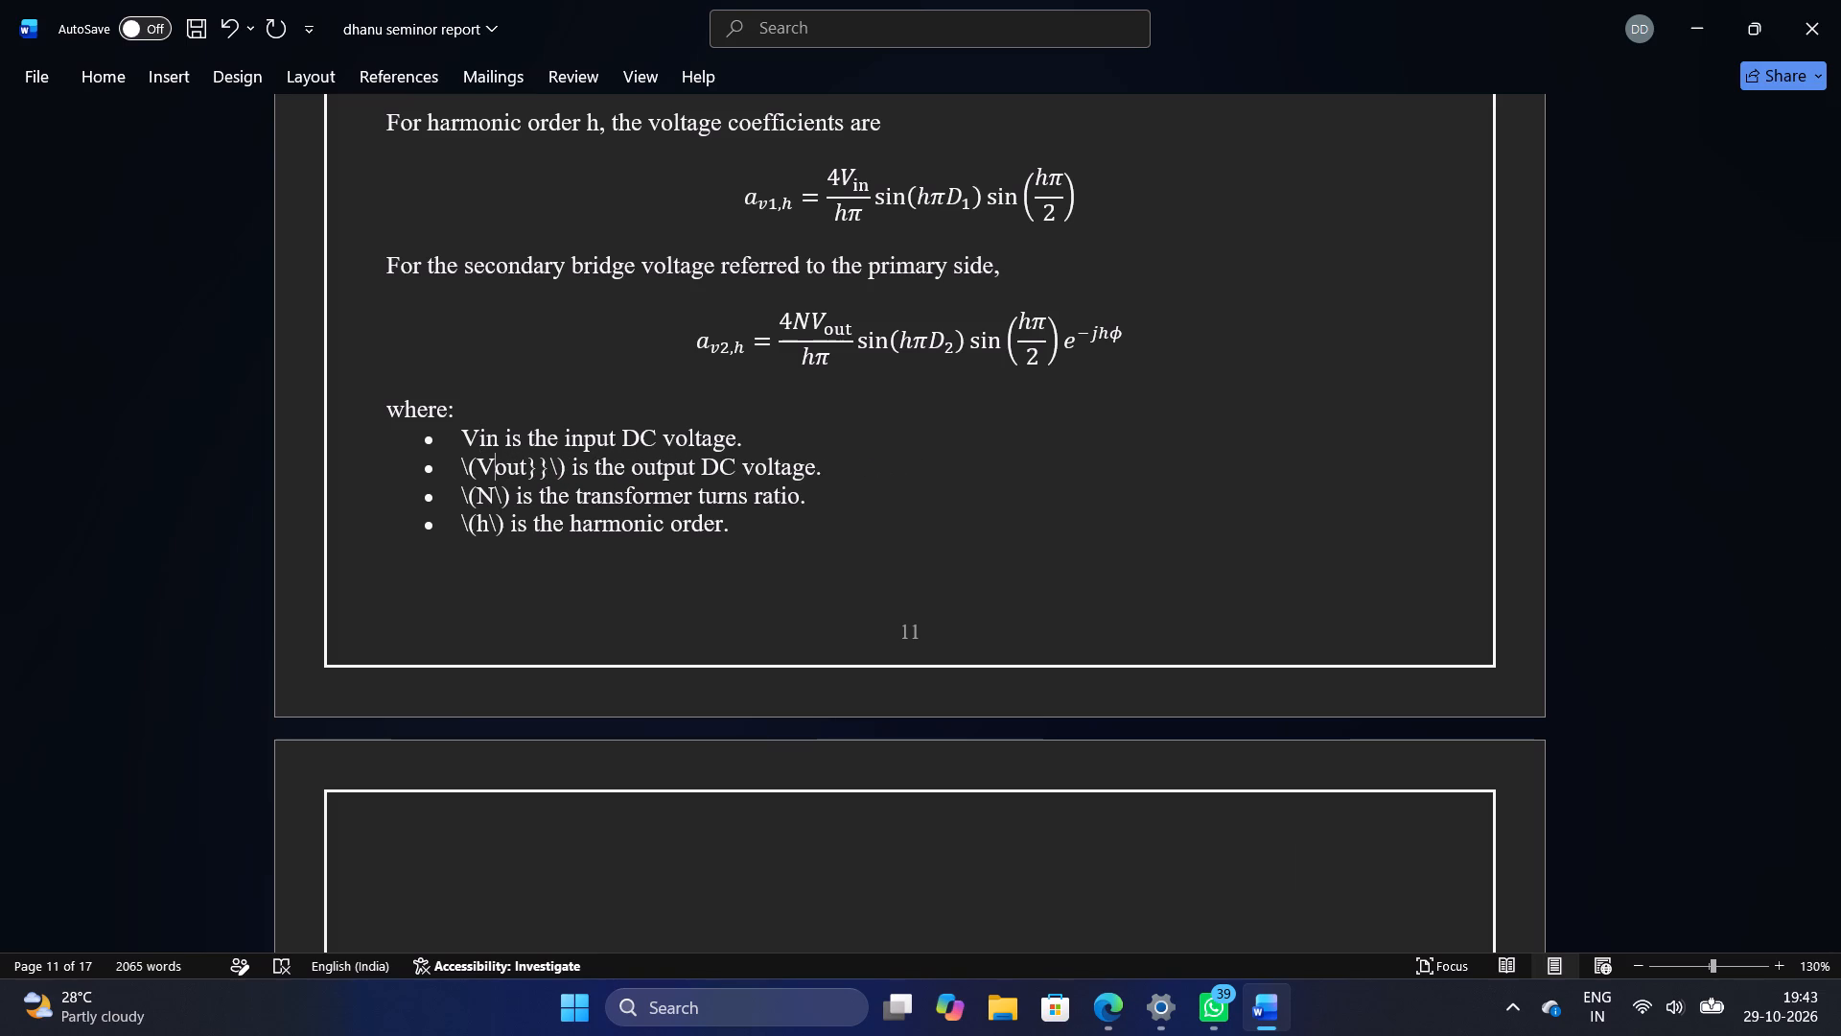
{"action": "left_click", "coordinate": [477, 472]}
{"action": "key", "text": "BackSpace"}
{"action": "key", "text": "BackSpace"}
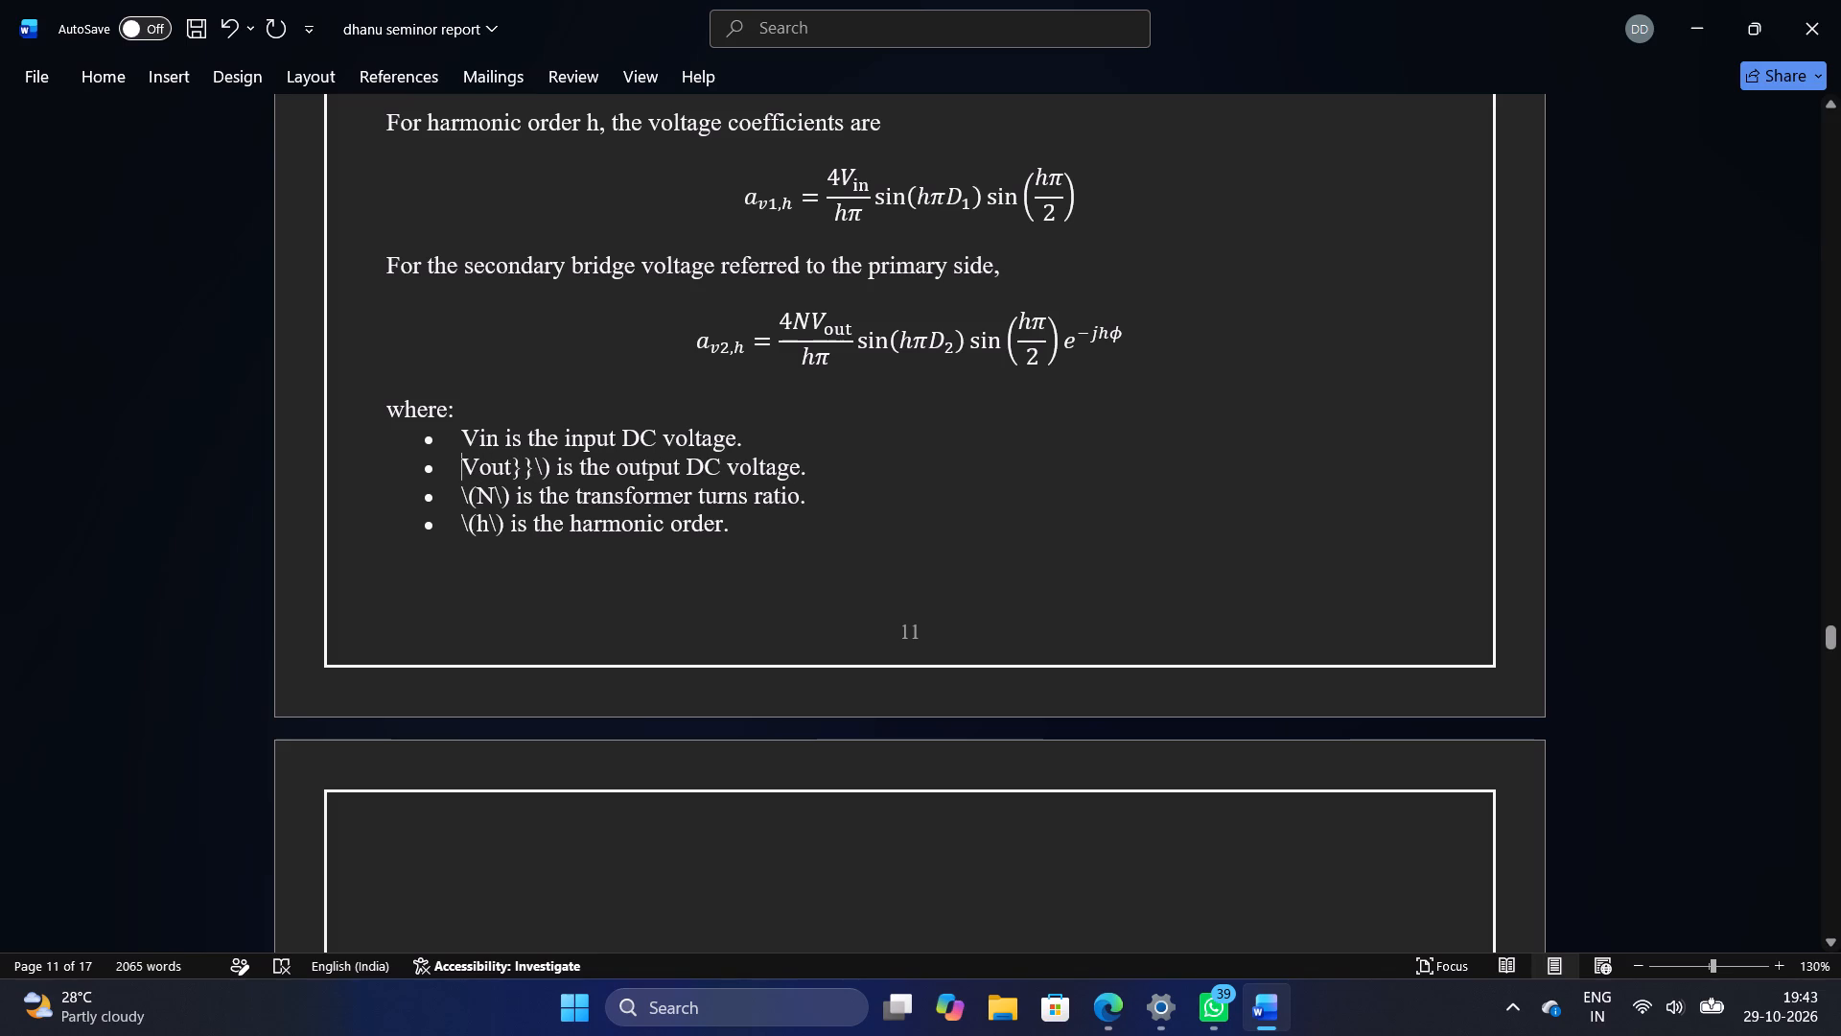
{"action": "left_click", "coordinate": [551, 476]}
{"action": "key", "text": "BackSpace"}
{"action": "key", "text": "BackSpace"}
{"action": "key", "text": "BackSpace"}
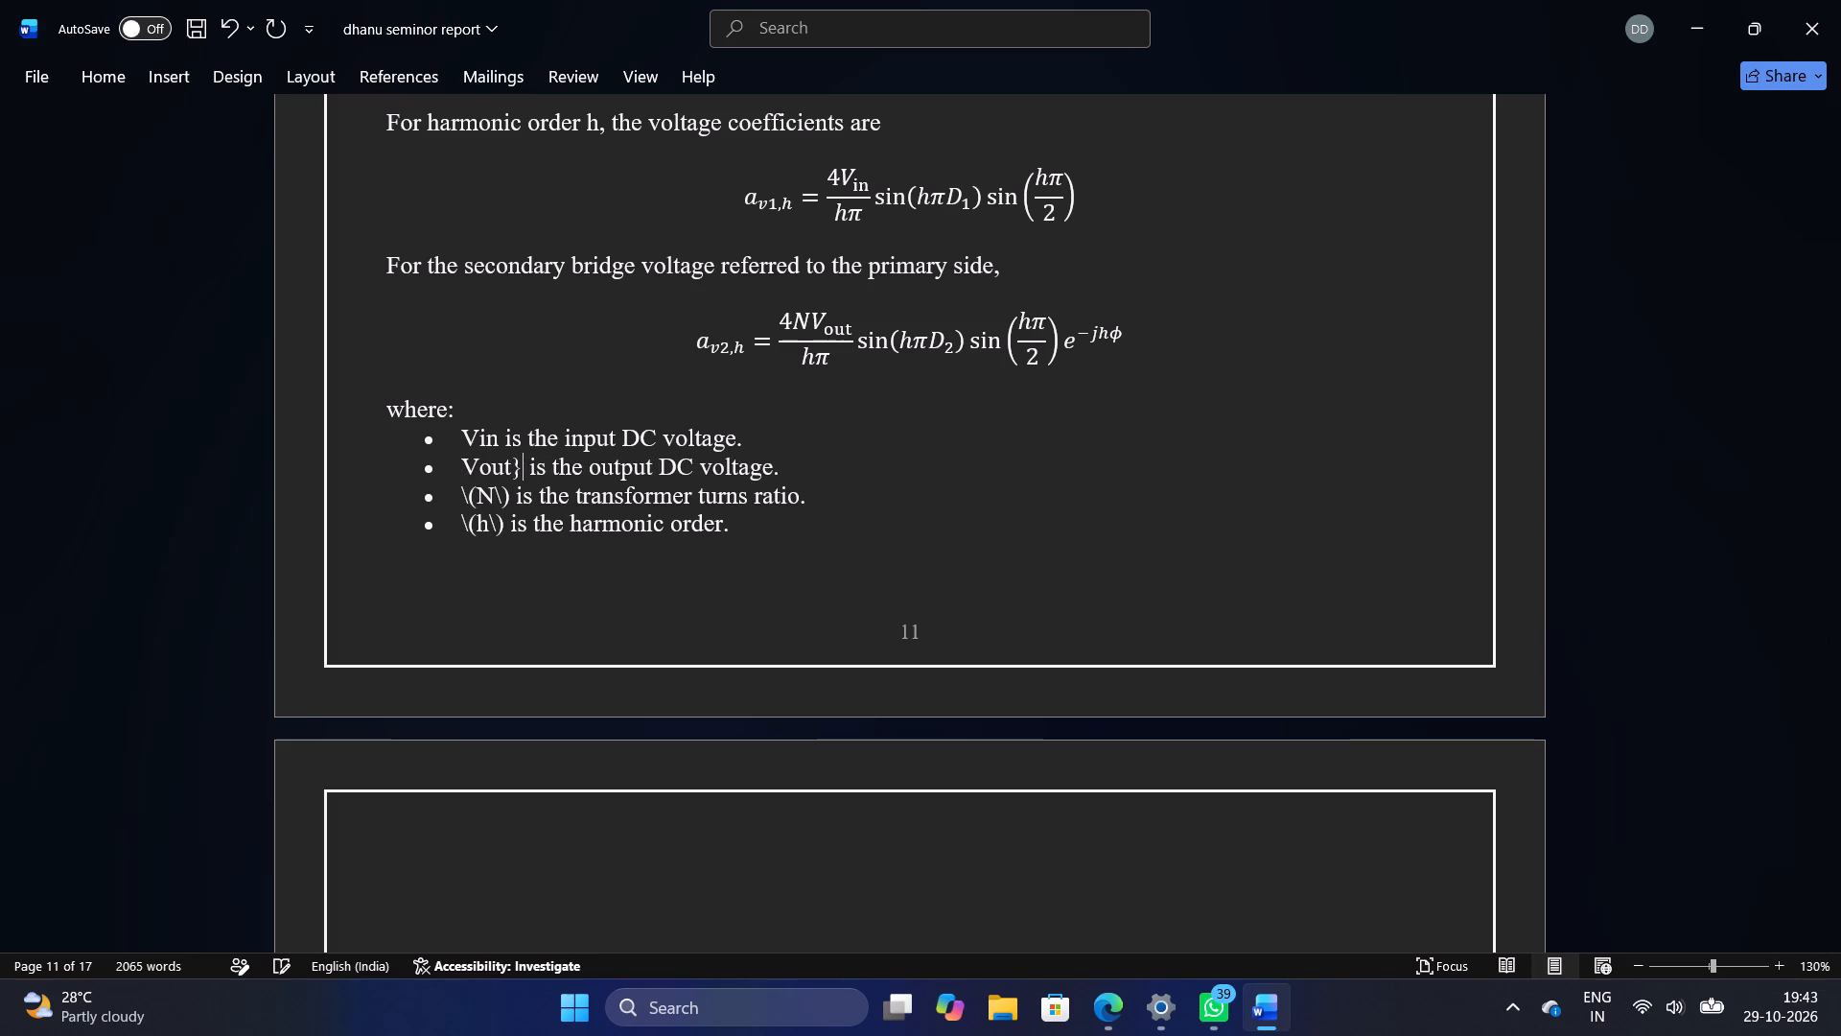
{"action": "key", "text": "BackSpace"}
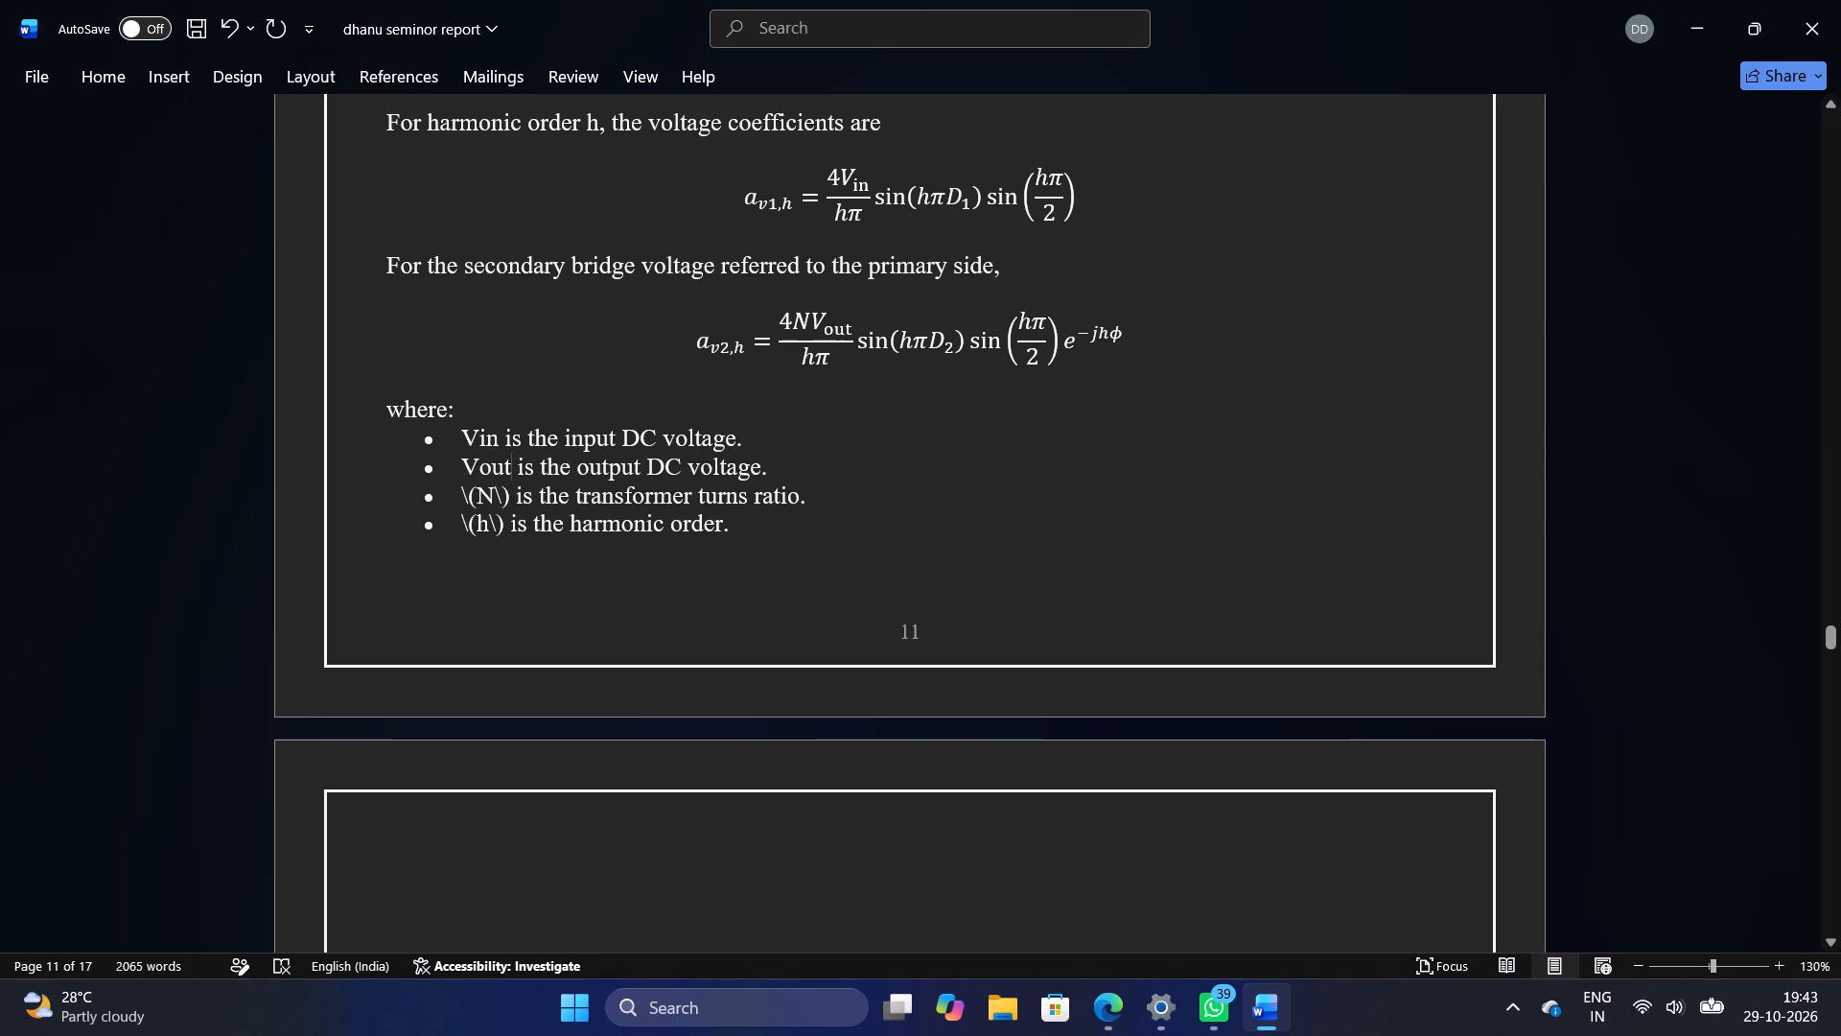
Remove the LaTeX delimiters around N in the third bullet so it reads "N is the transformer turns ratio.".
{"action": "left_click", "coordinate": [514, 505]}
{"action": "key", "text": "BackSpace"}
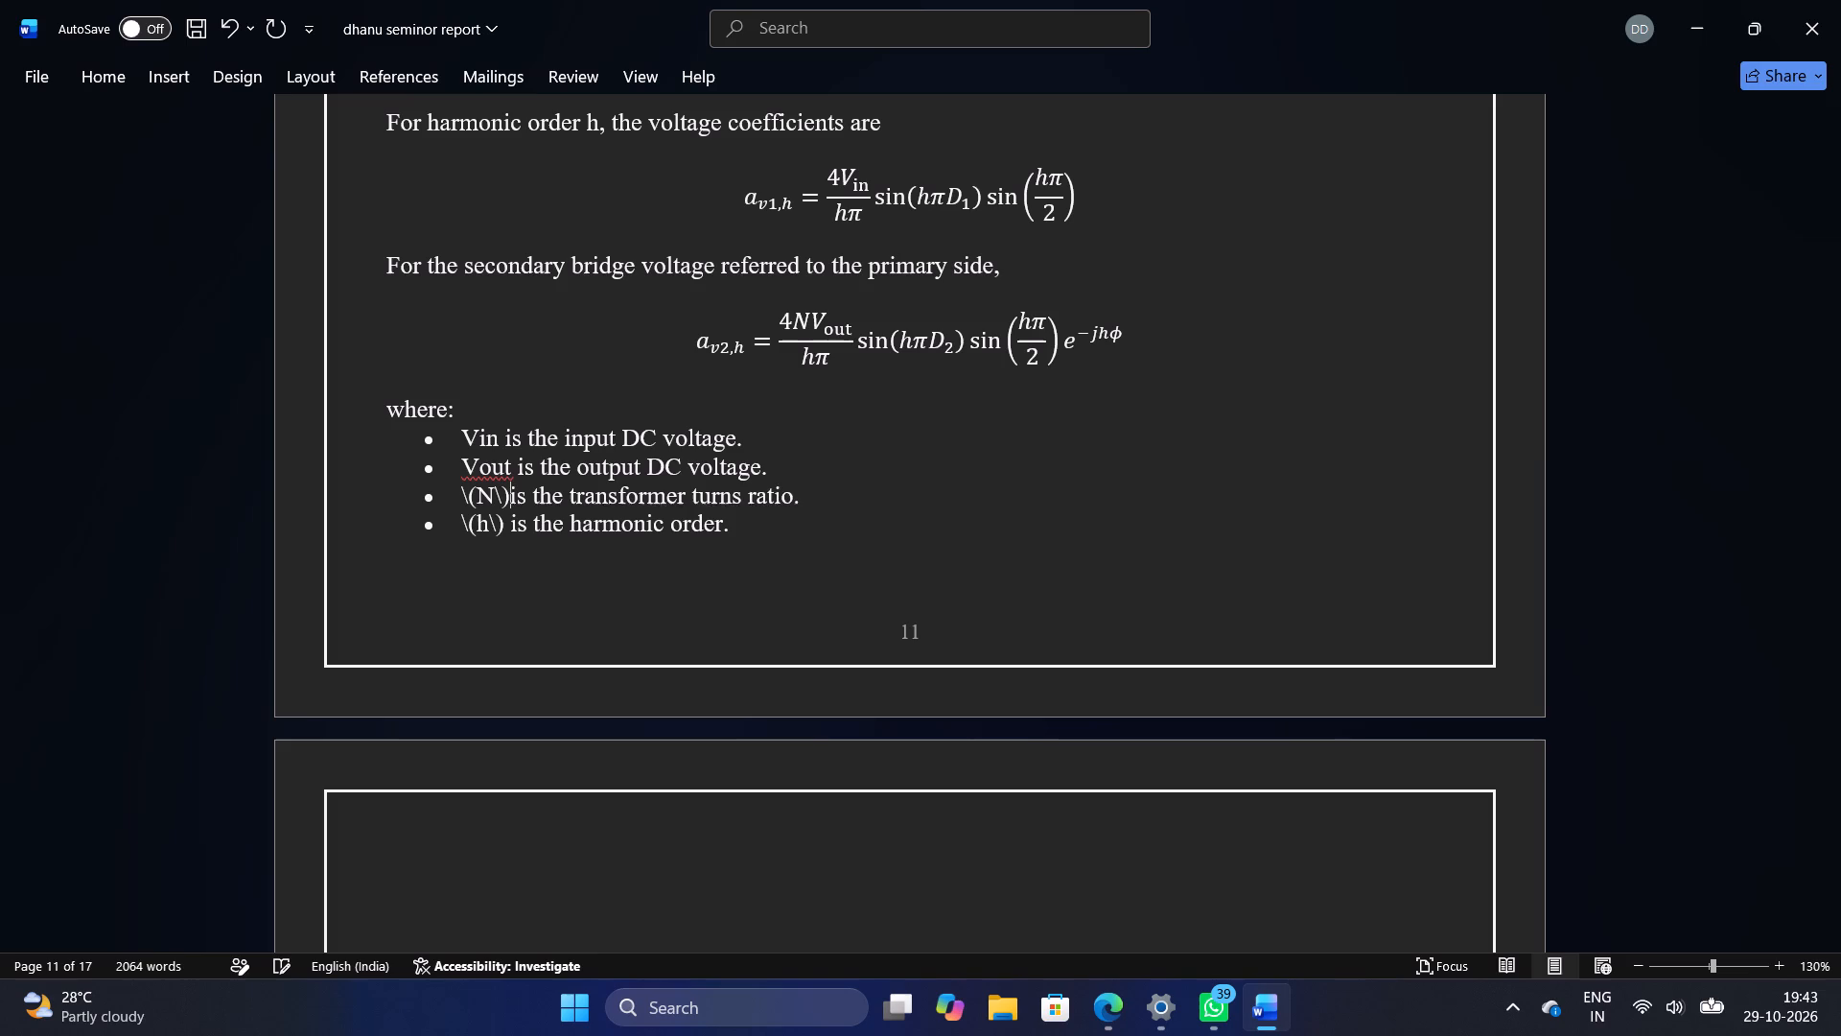
{"action": "key", "text": "BackSpace"}
{"action": "key", "text": "Left"}
{"action": "key", "text": "Left"}
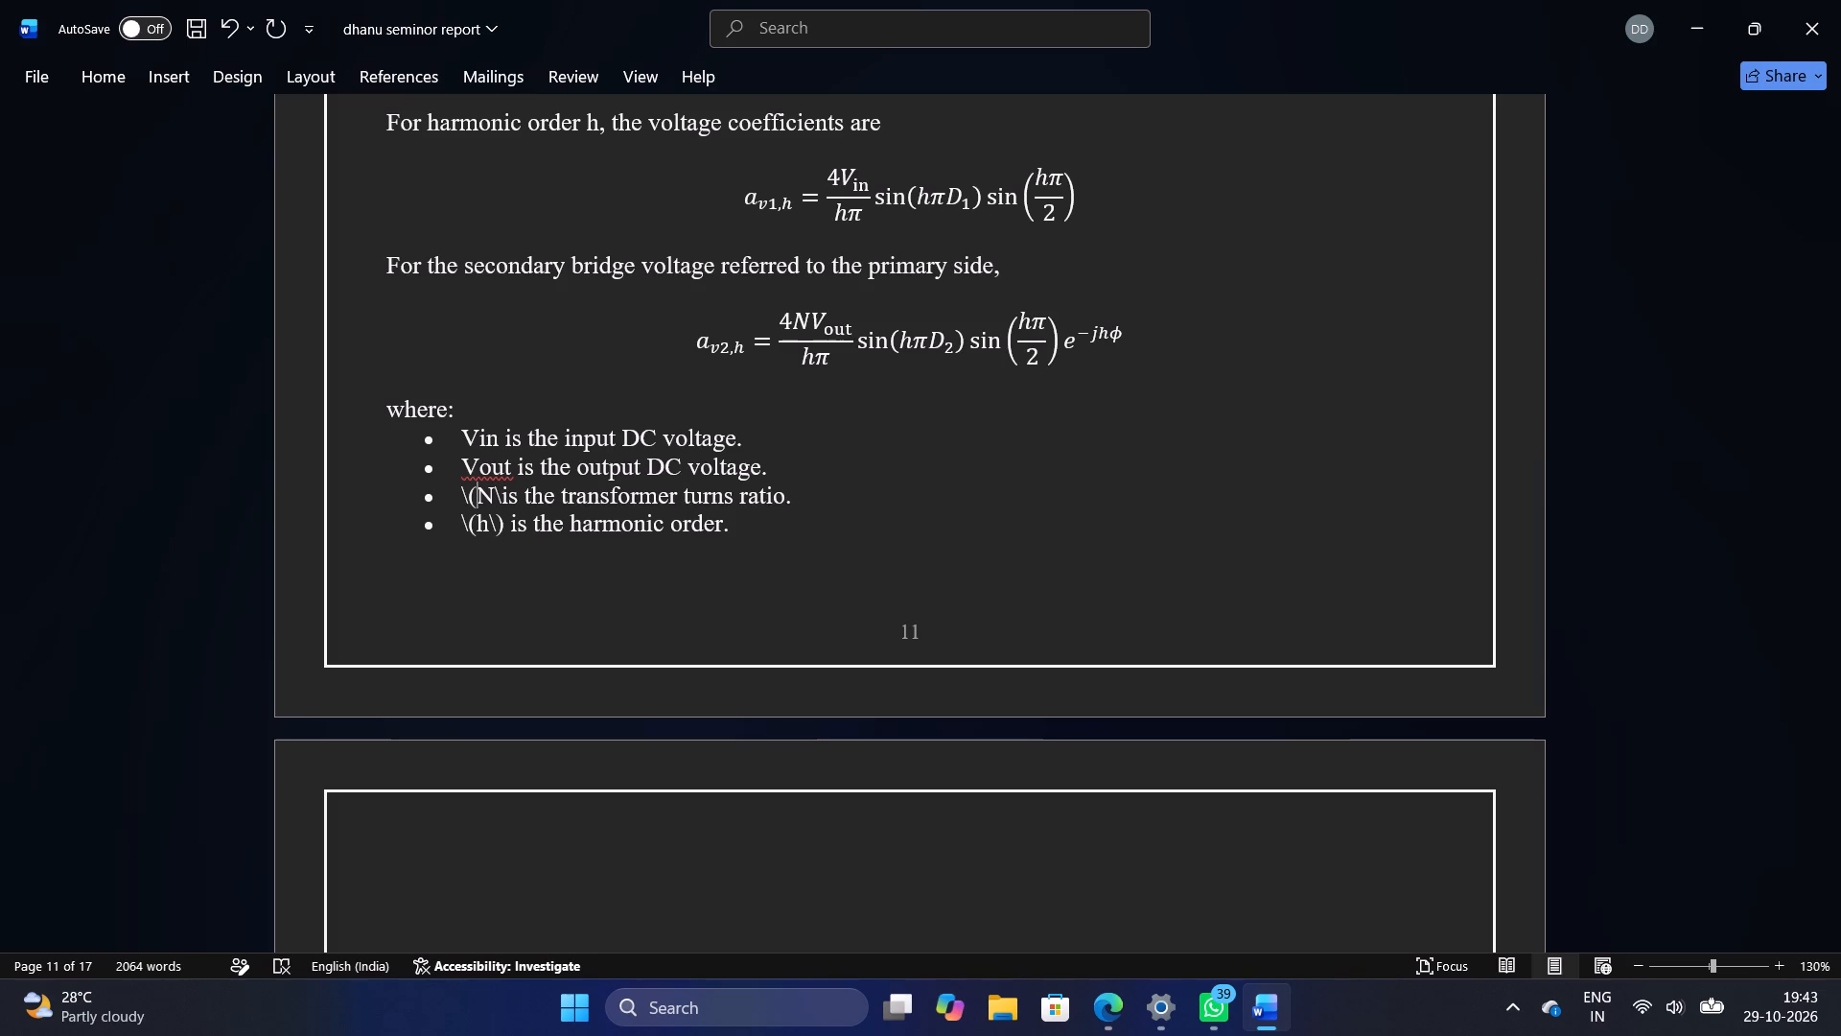
{"action": "key", "text": "Left"}
{"action": "key", "text": "Right"}
{"action": "key", "text": "BackSpace"}
{"action": "key", "text": "BackSpace"}
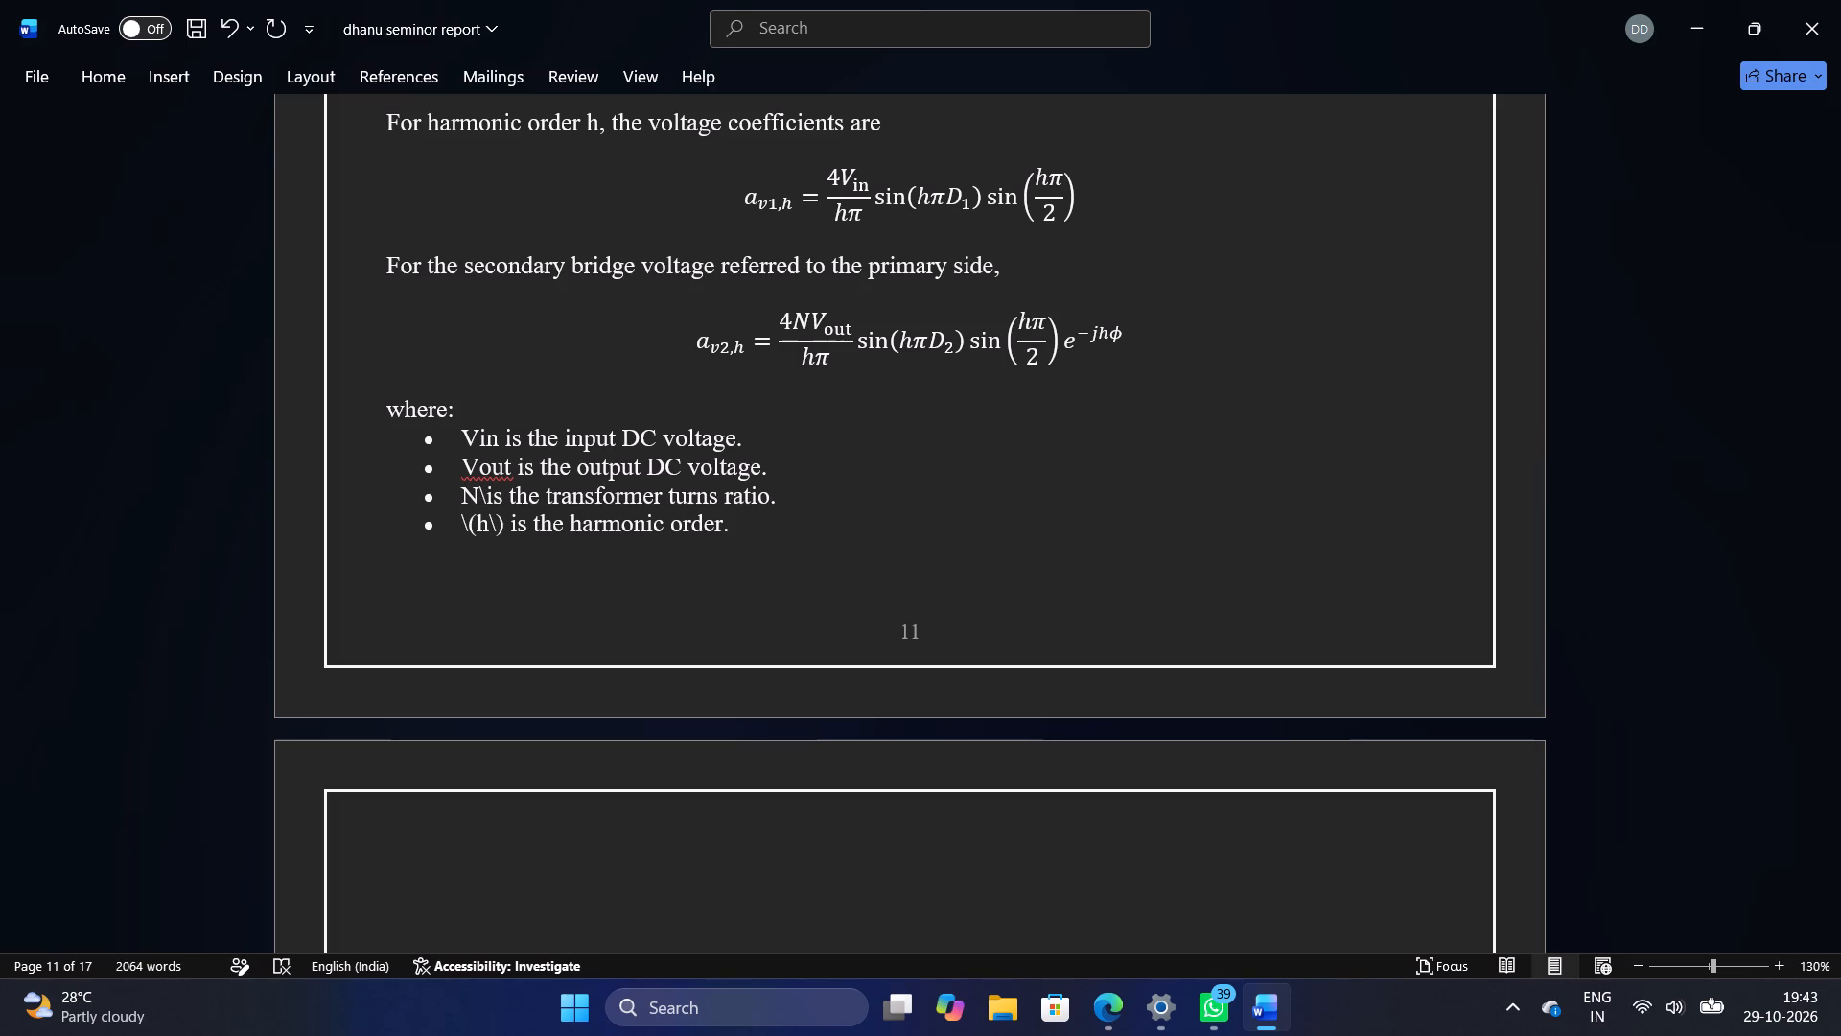
{"action": "key", "text": "Right"}
{"action": "key", "text": "Right"}
{"action": "key", "text": "BackSpace"}
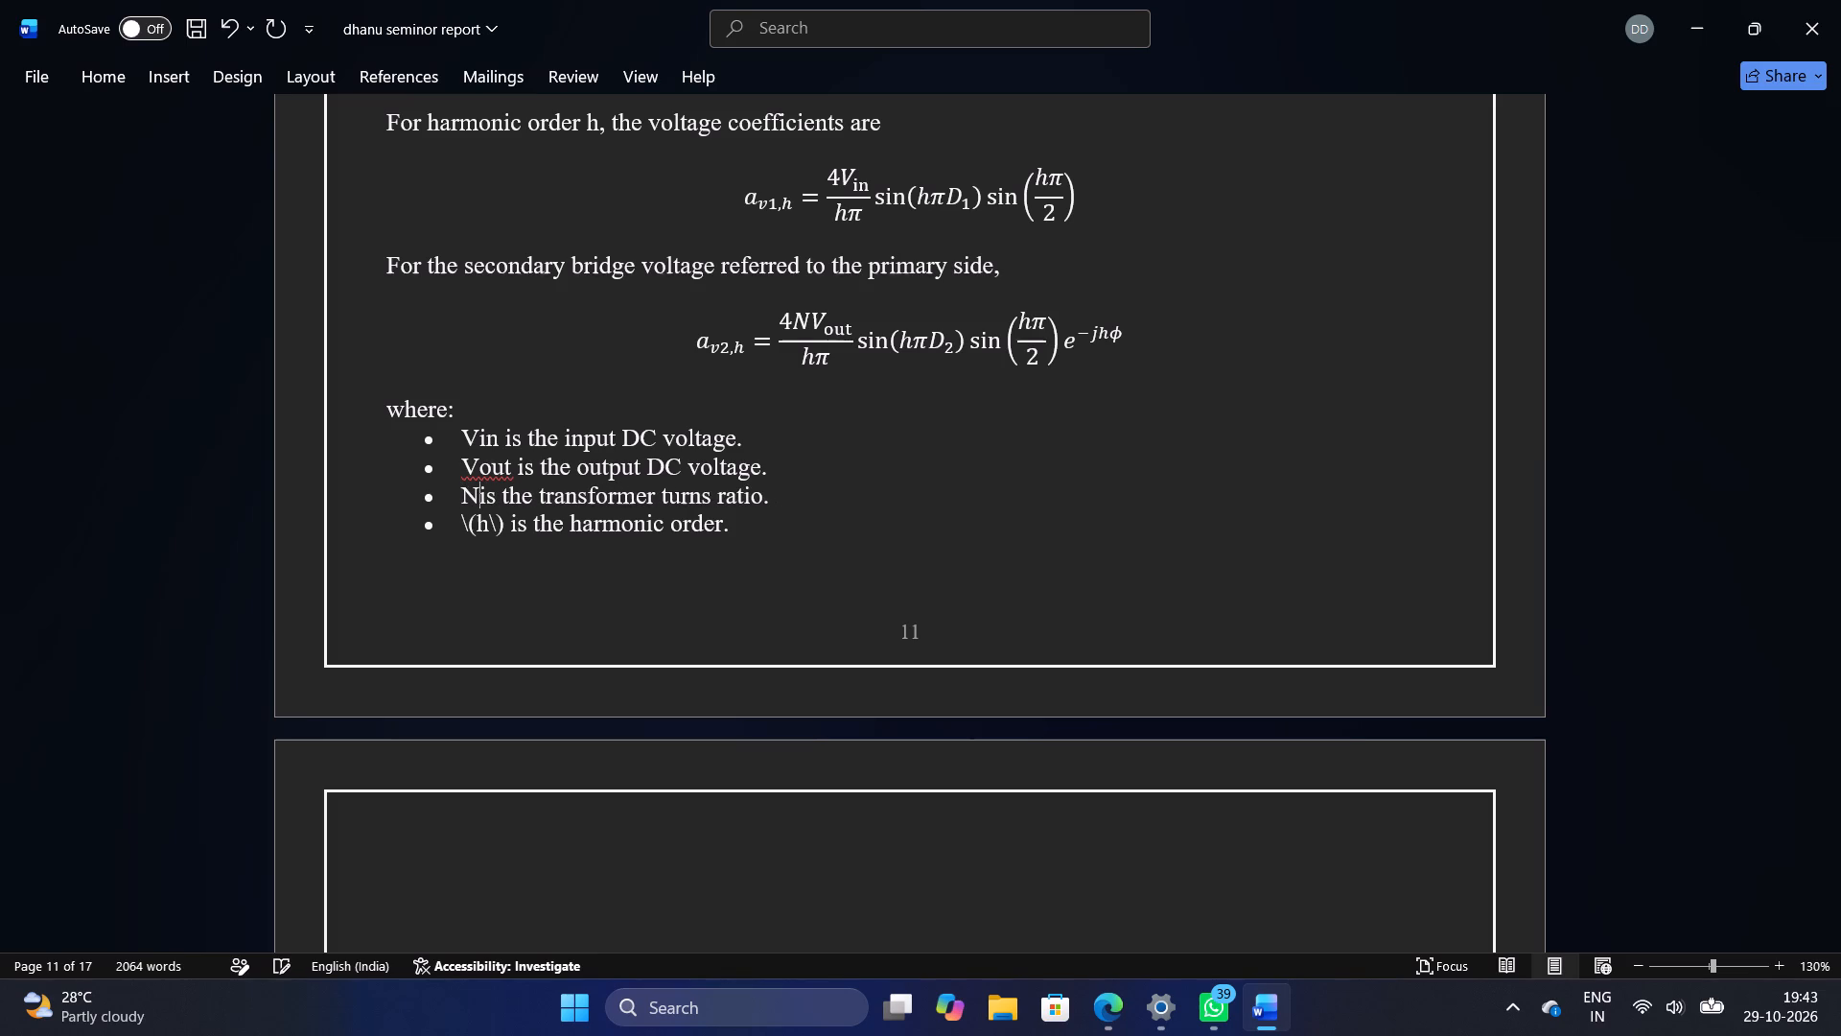
{"action": "key", "text": "space"}
Remove the LaTeX delimiters around h in the last bullet so it reads "h is the harmonic order.".
{"action": "key", "text": "Down"}
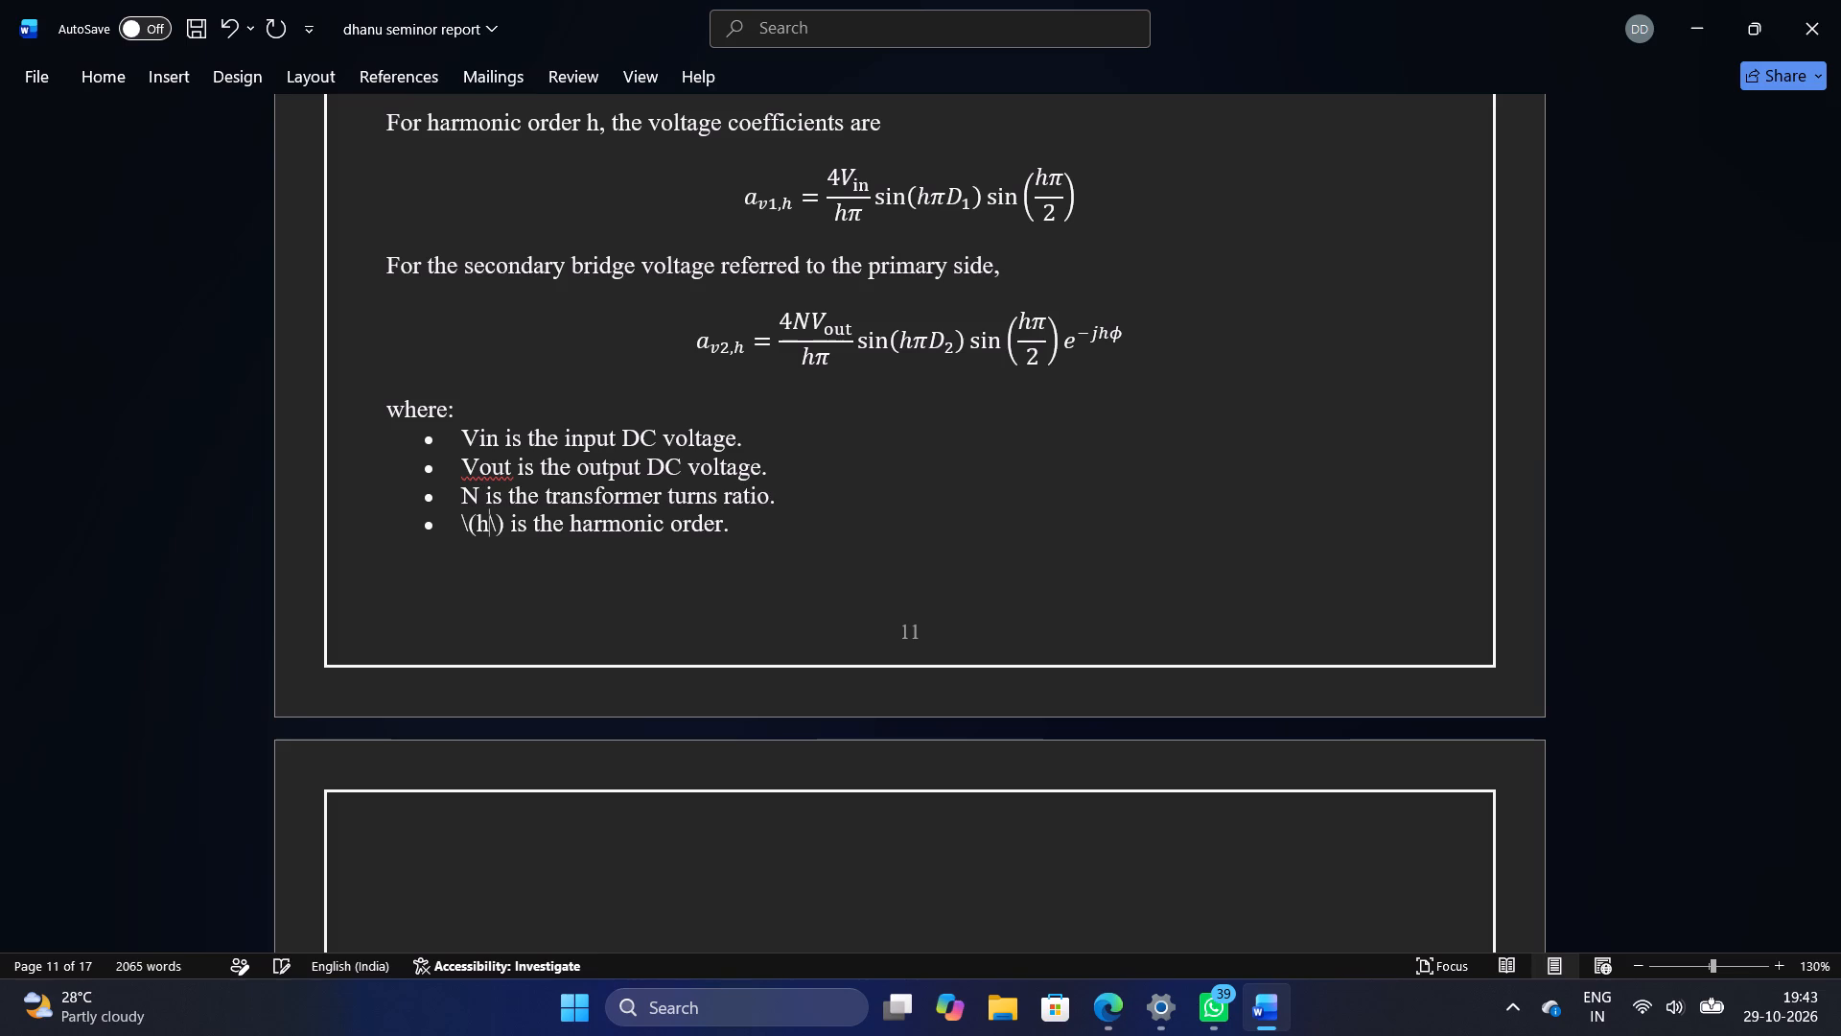
{"action": "key", "text": "Left"}
{"action": "key", "text": "BackSpace"}
{"action": "key", "text": "BackSpace"}
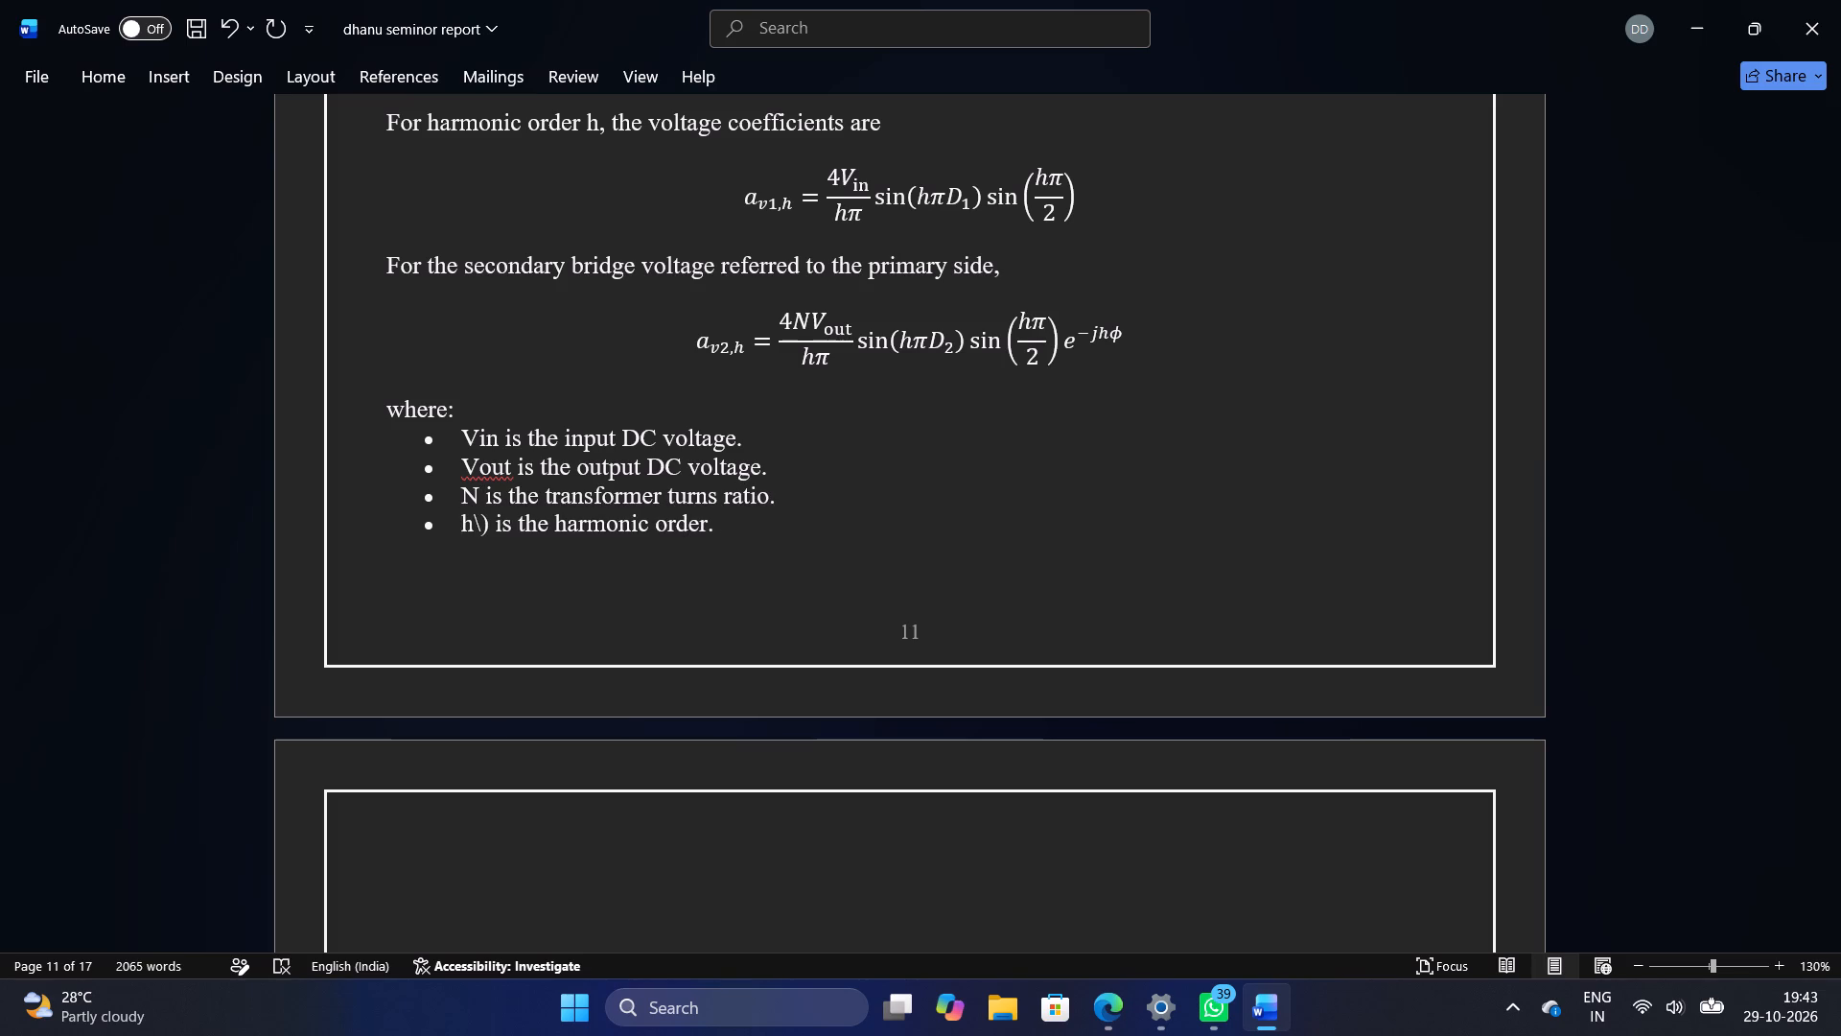
{"action": "key", "text": "Right"}
{"action": "key", "text": "Right"}
{"action": "key", "text": "Right"}
{"action": "key", "text": "BackSpace"}
{"action": "key", "text": "BackSpace"}
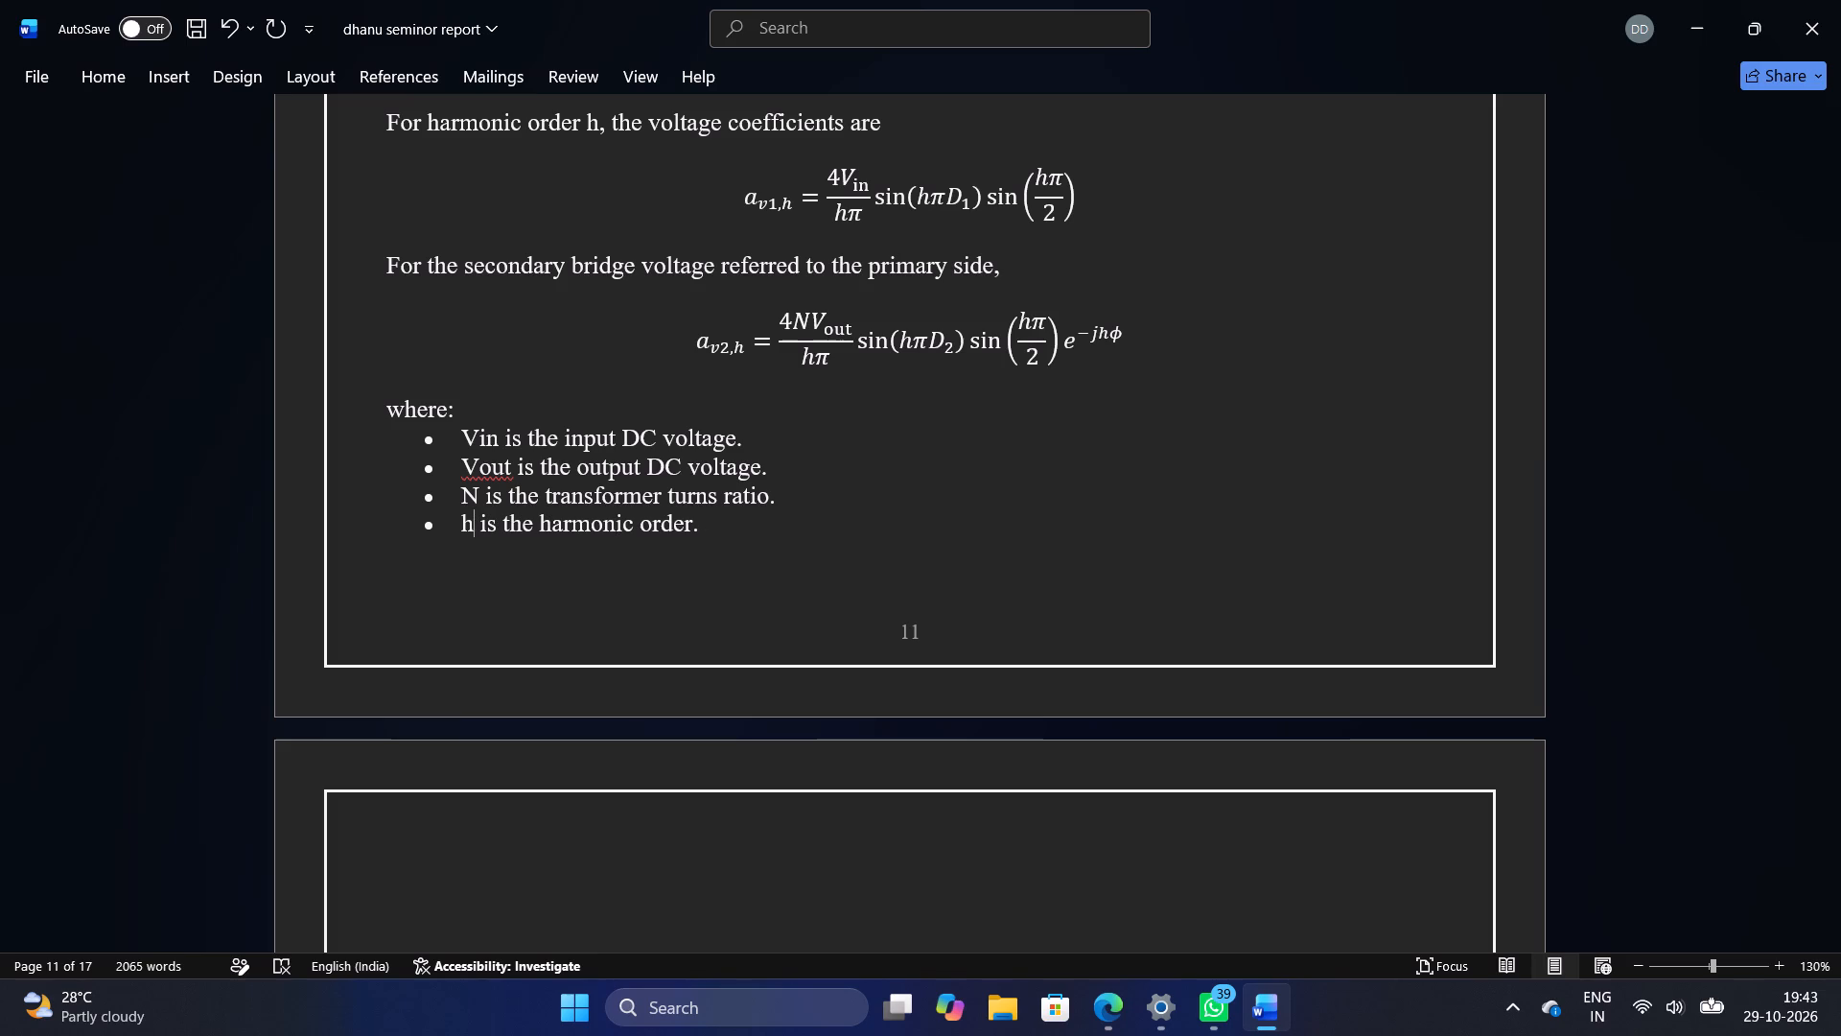
Insert a blank line between "where:" and the bulleted symbol definitions, keeping the colon.
{"action": "left_click", "coordinate": [461, 412]}
{"action": "key", "text": "BackSpace"}
{"action": "key", "text": "ctrl+z"}
{"action": "key", "text": "Return"}
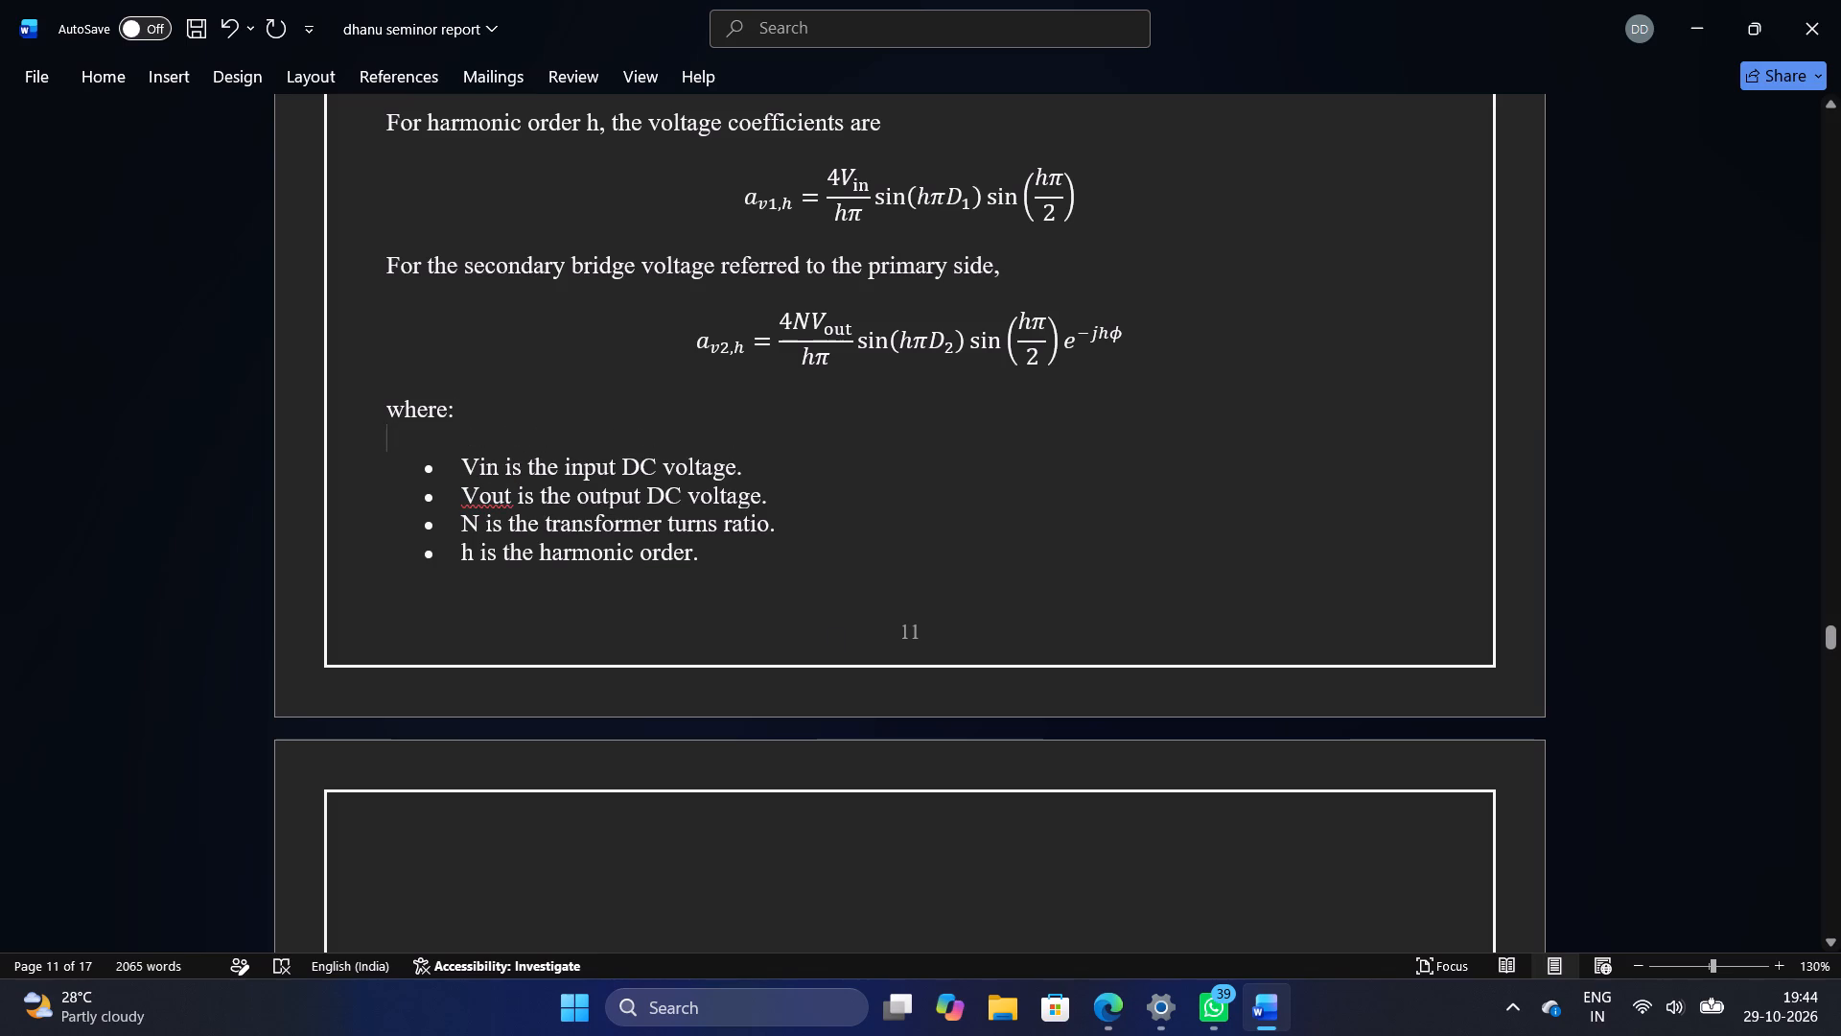
Switch to ChatGPT, copy the last bullet defining j as the imaginary unit, and return to the Word report.
{"action": "left_click", "coordinate": [1116, 1015]}
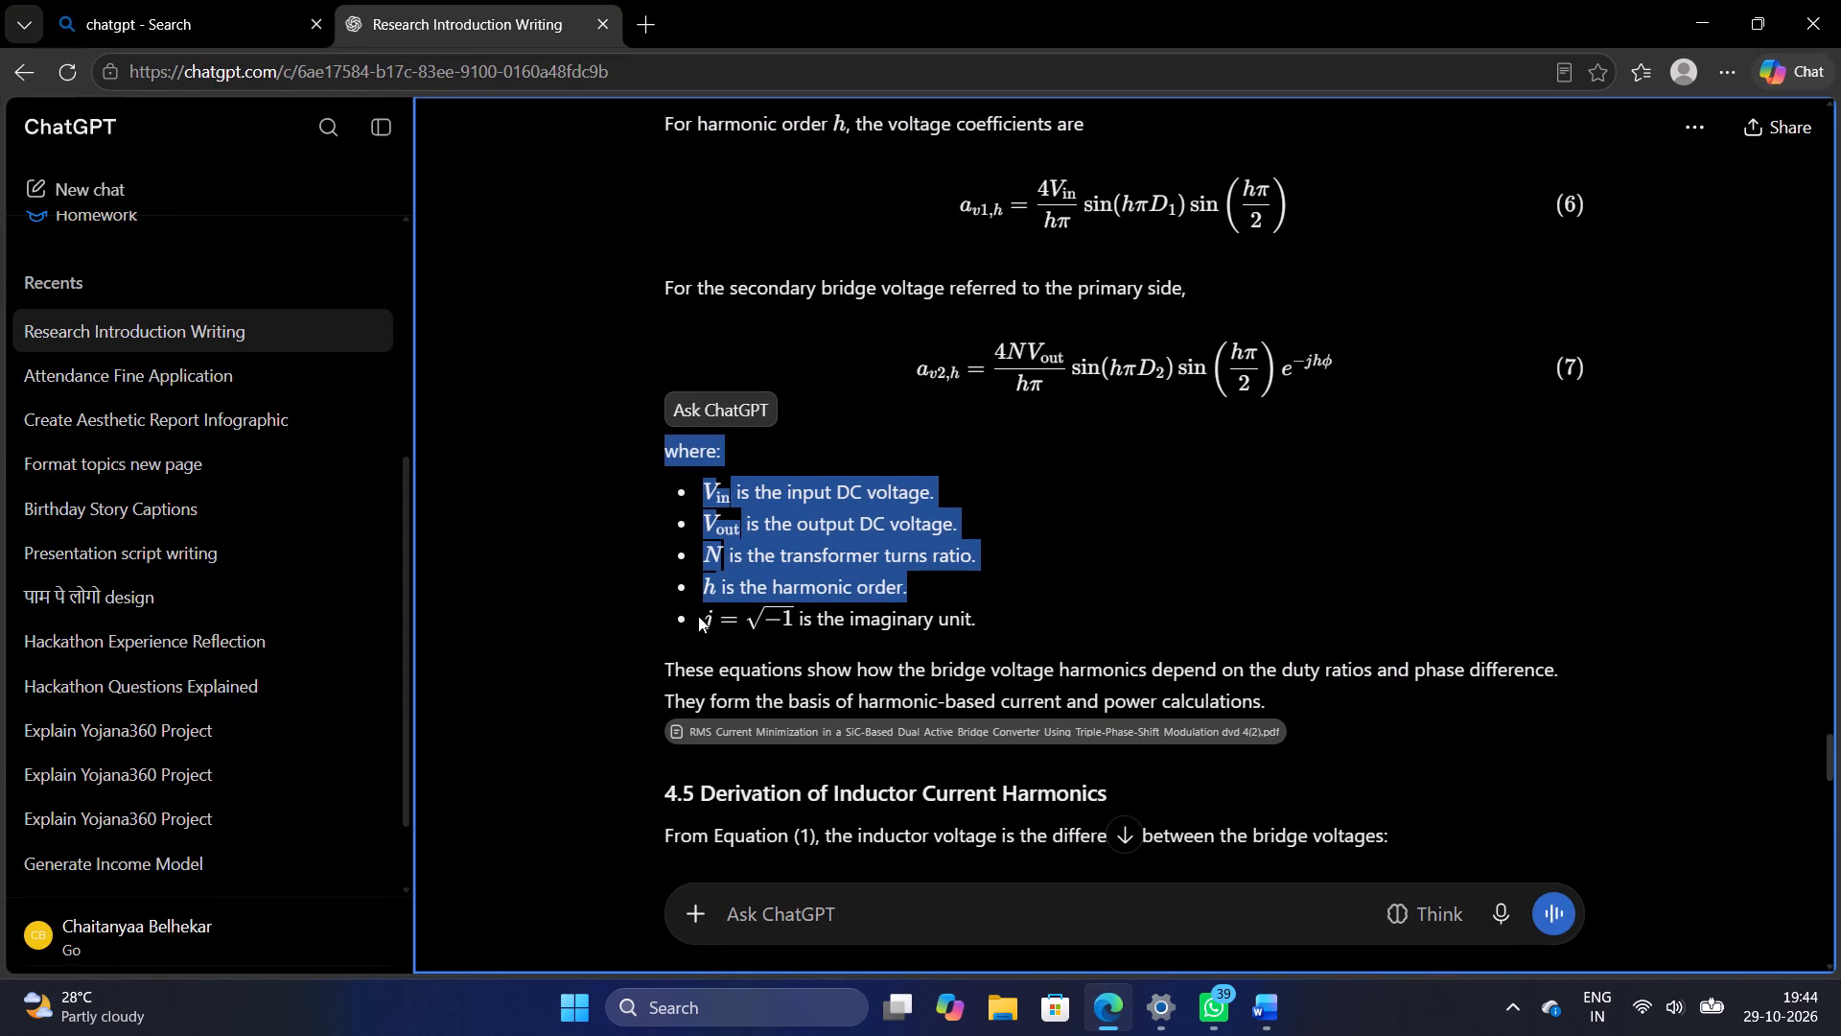
{"action": "left_click_drag", "start_coordinate": [703, 622], "coordinate": [991, 612]}
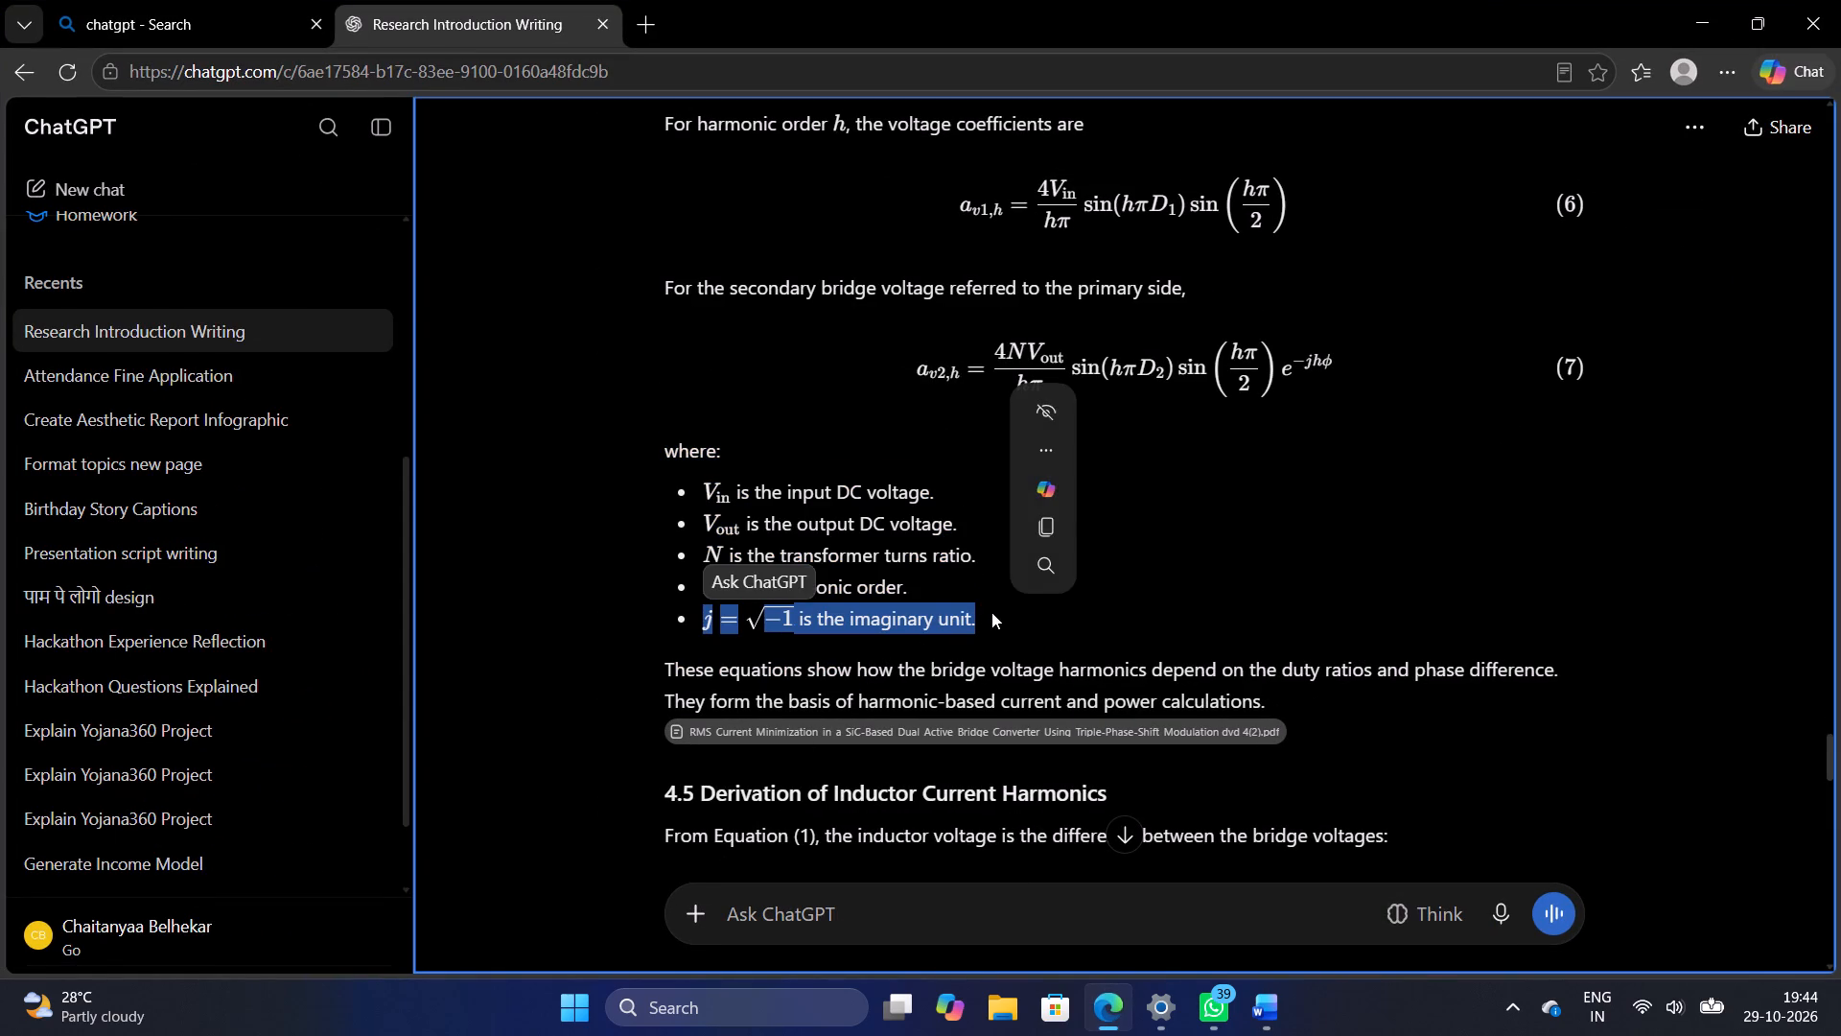
{"action": "key", "text": "ctrl+c"}
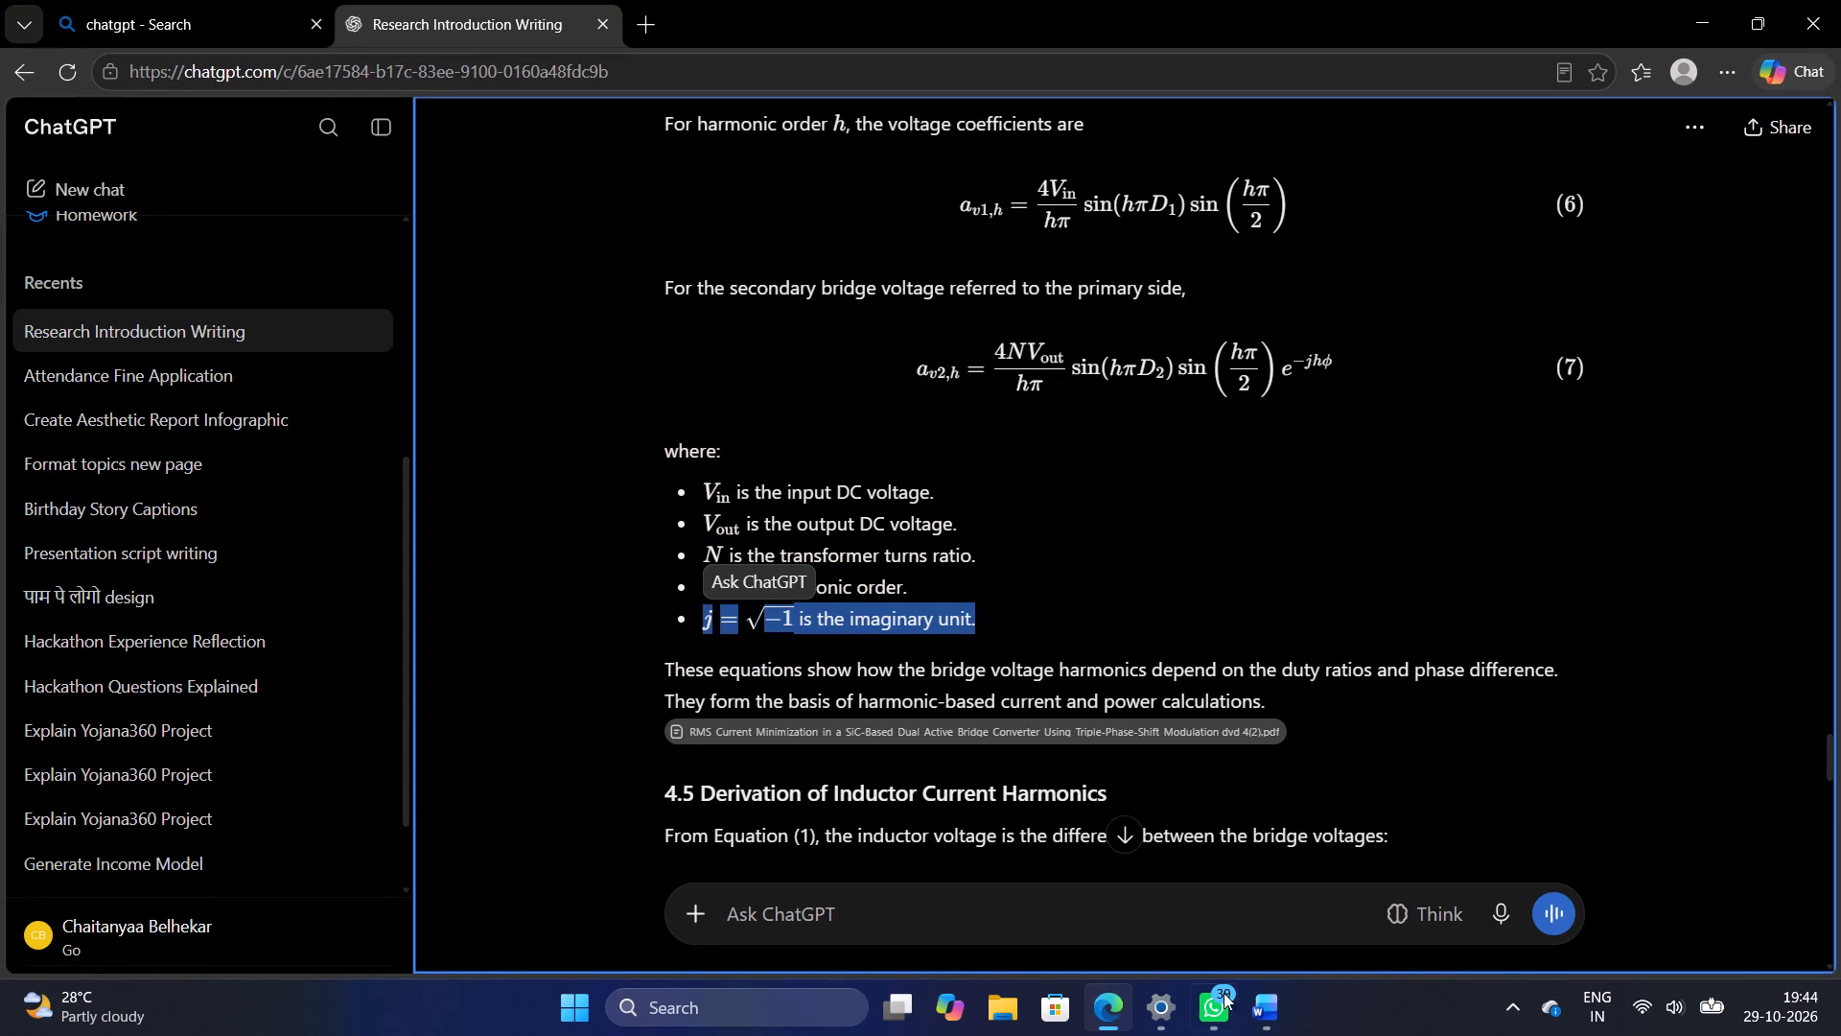
{"action": "left_click", "coordinate": [1256, 1011]}
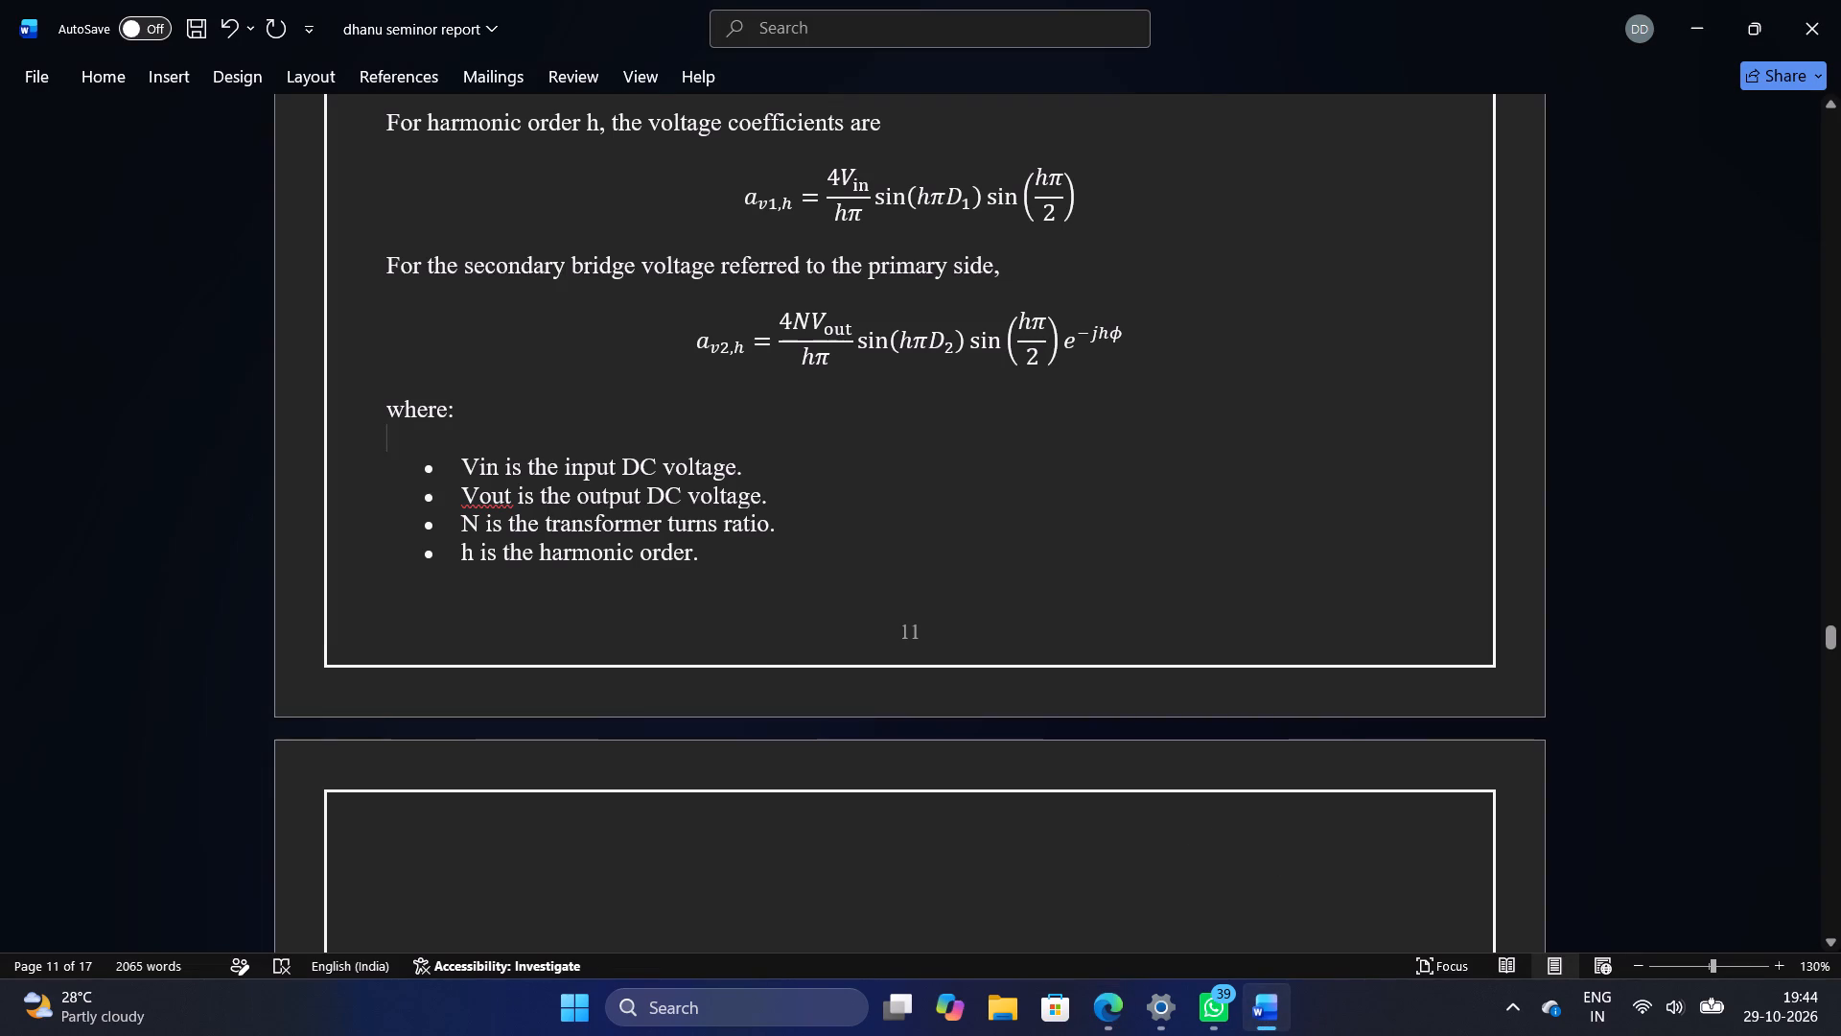
Undo the blank line inserted between "where:" and the bulleted symbol definitions.
{"action": "left_click", "coordinate": [557, 586]}
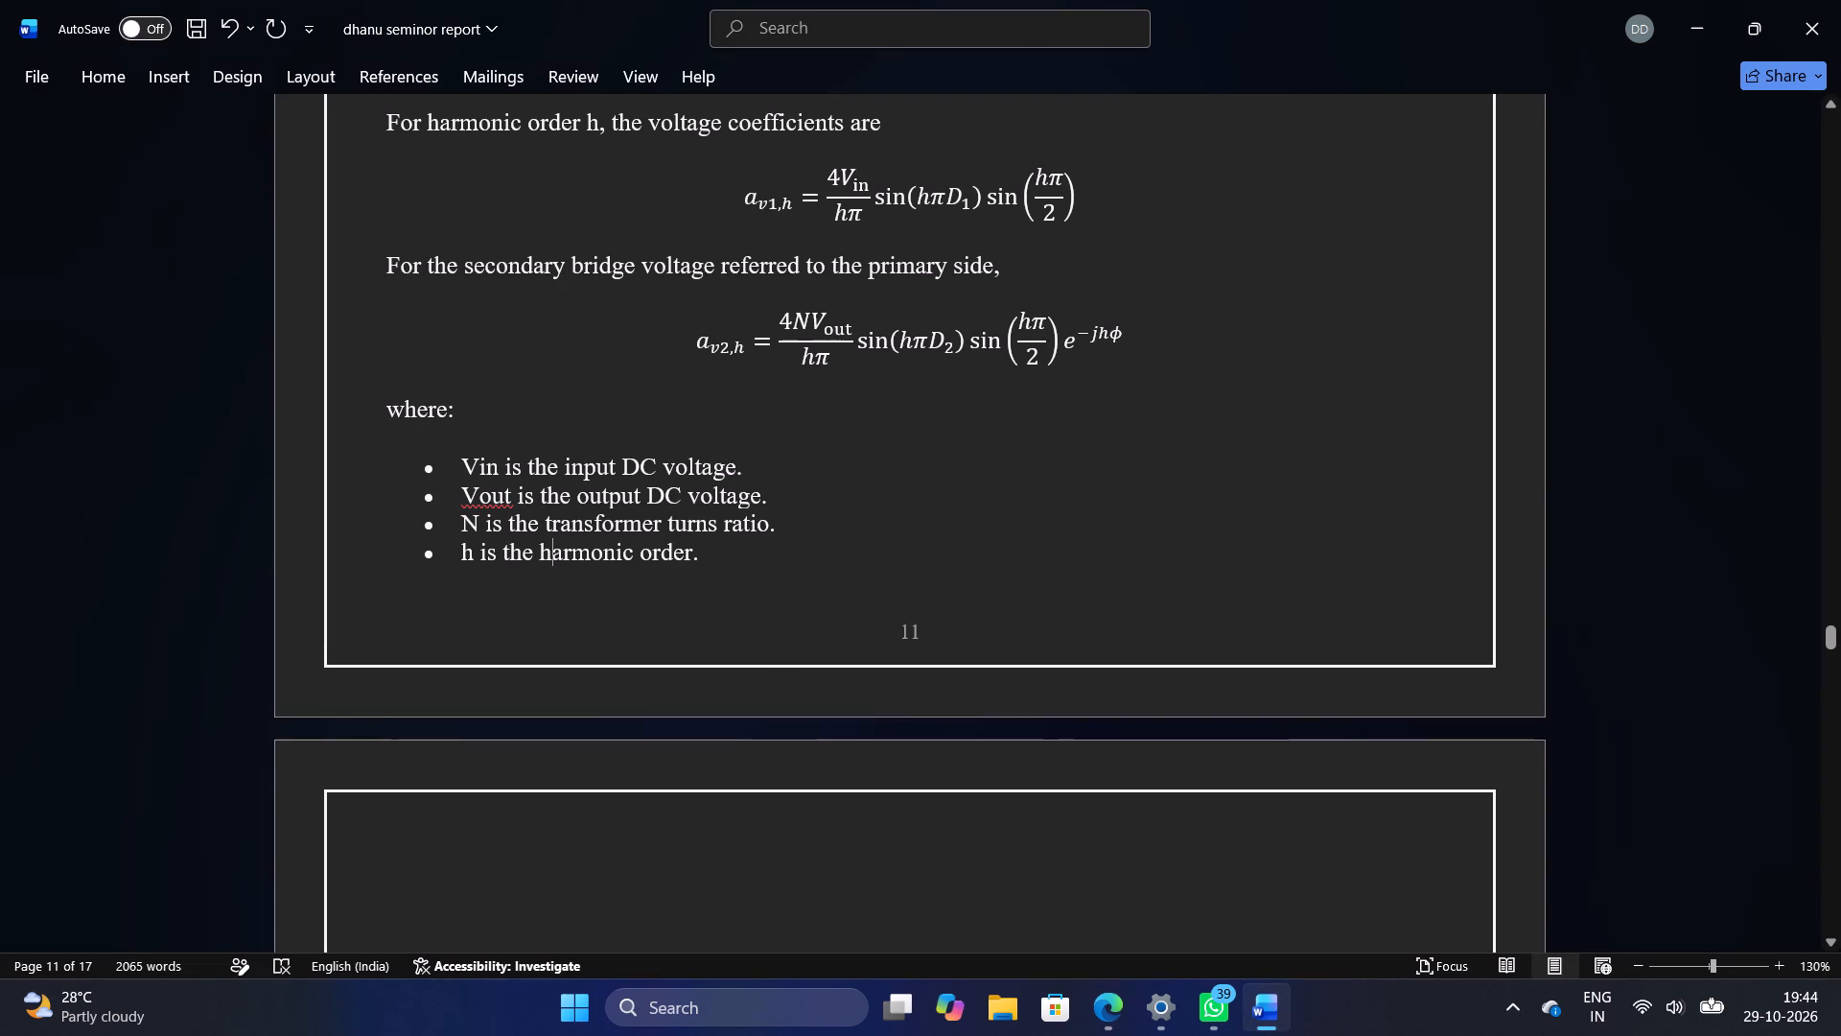
{"action": "left_click", "coordinate": [700, 564]}
{"action": "left_click", "coordinate": [528, 582]}
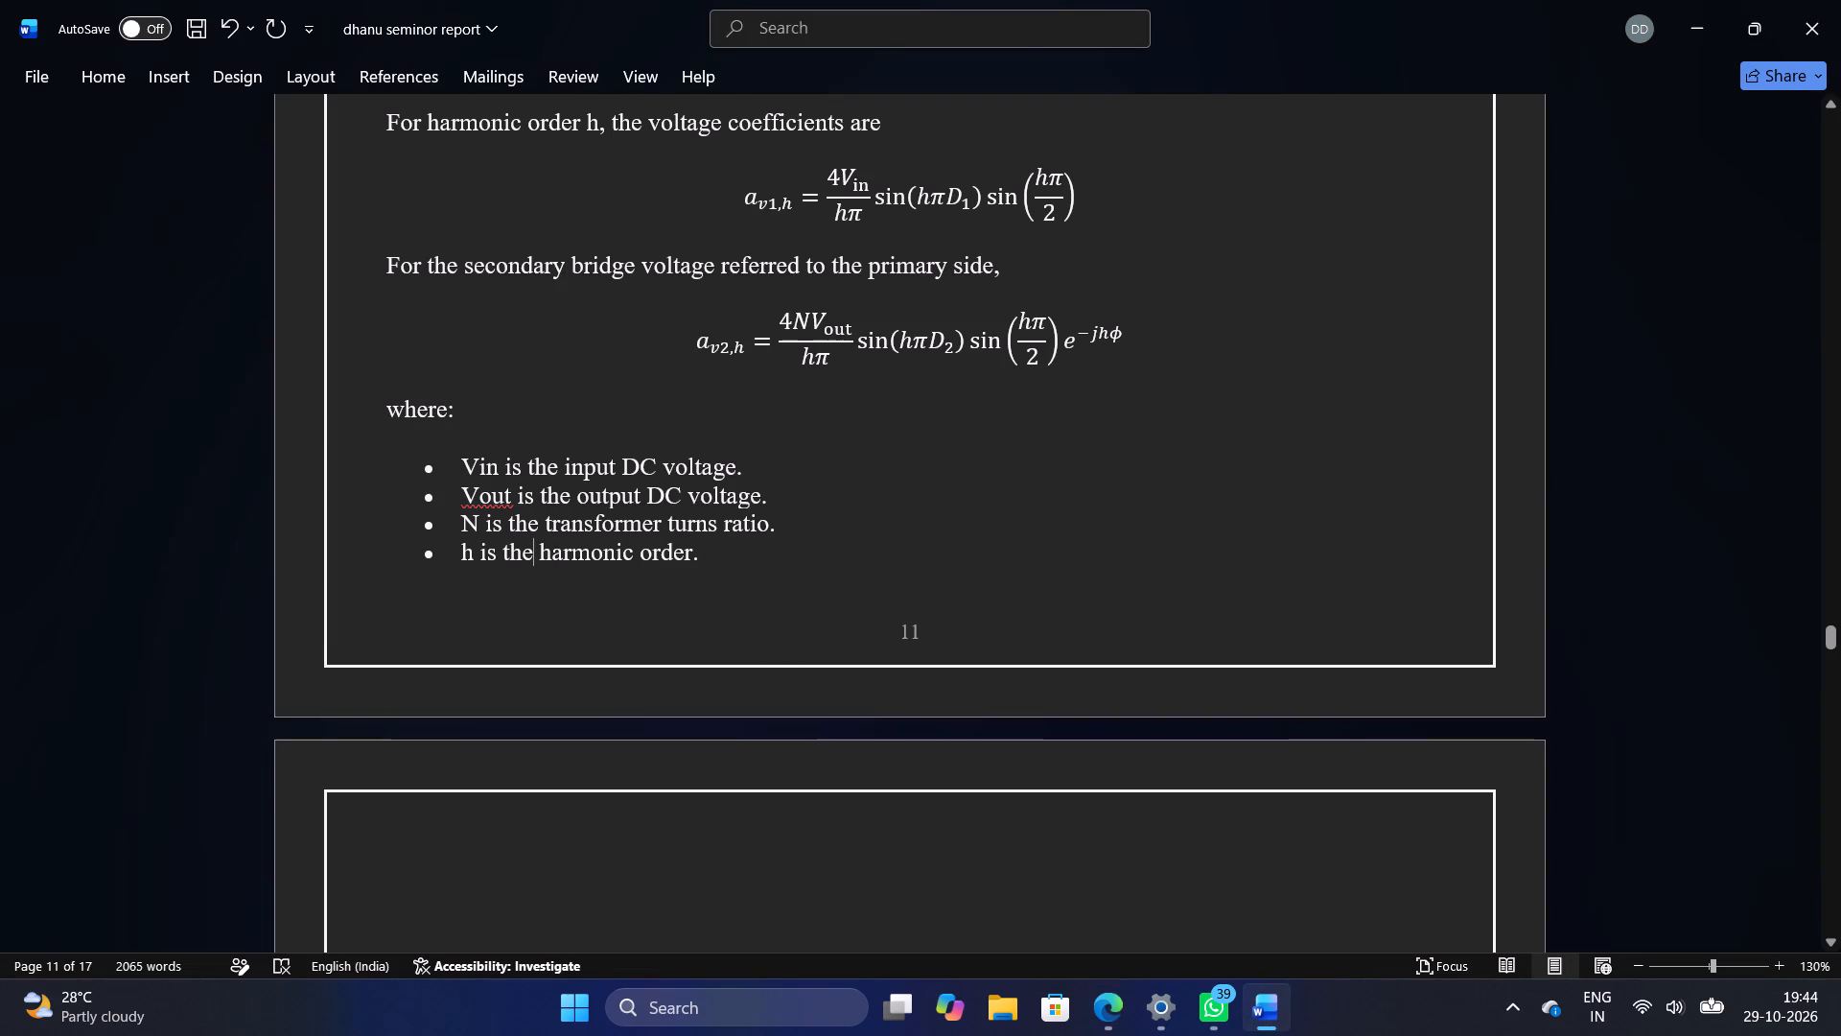
{"action": "double_click", "coordinate": [528, 582]}
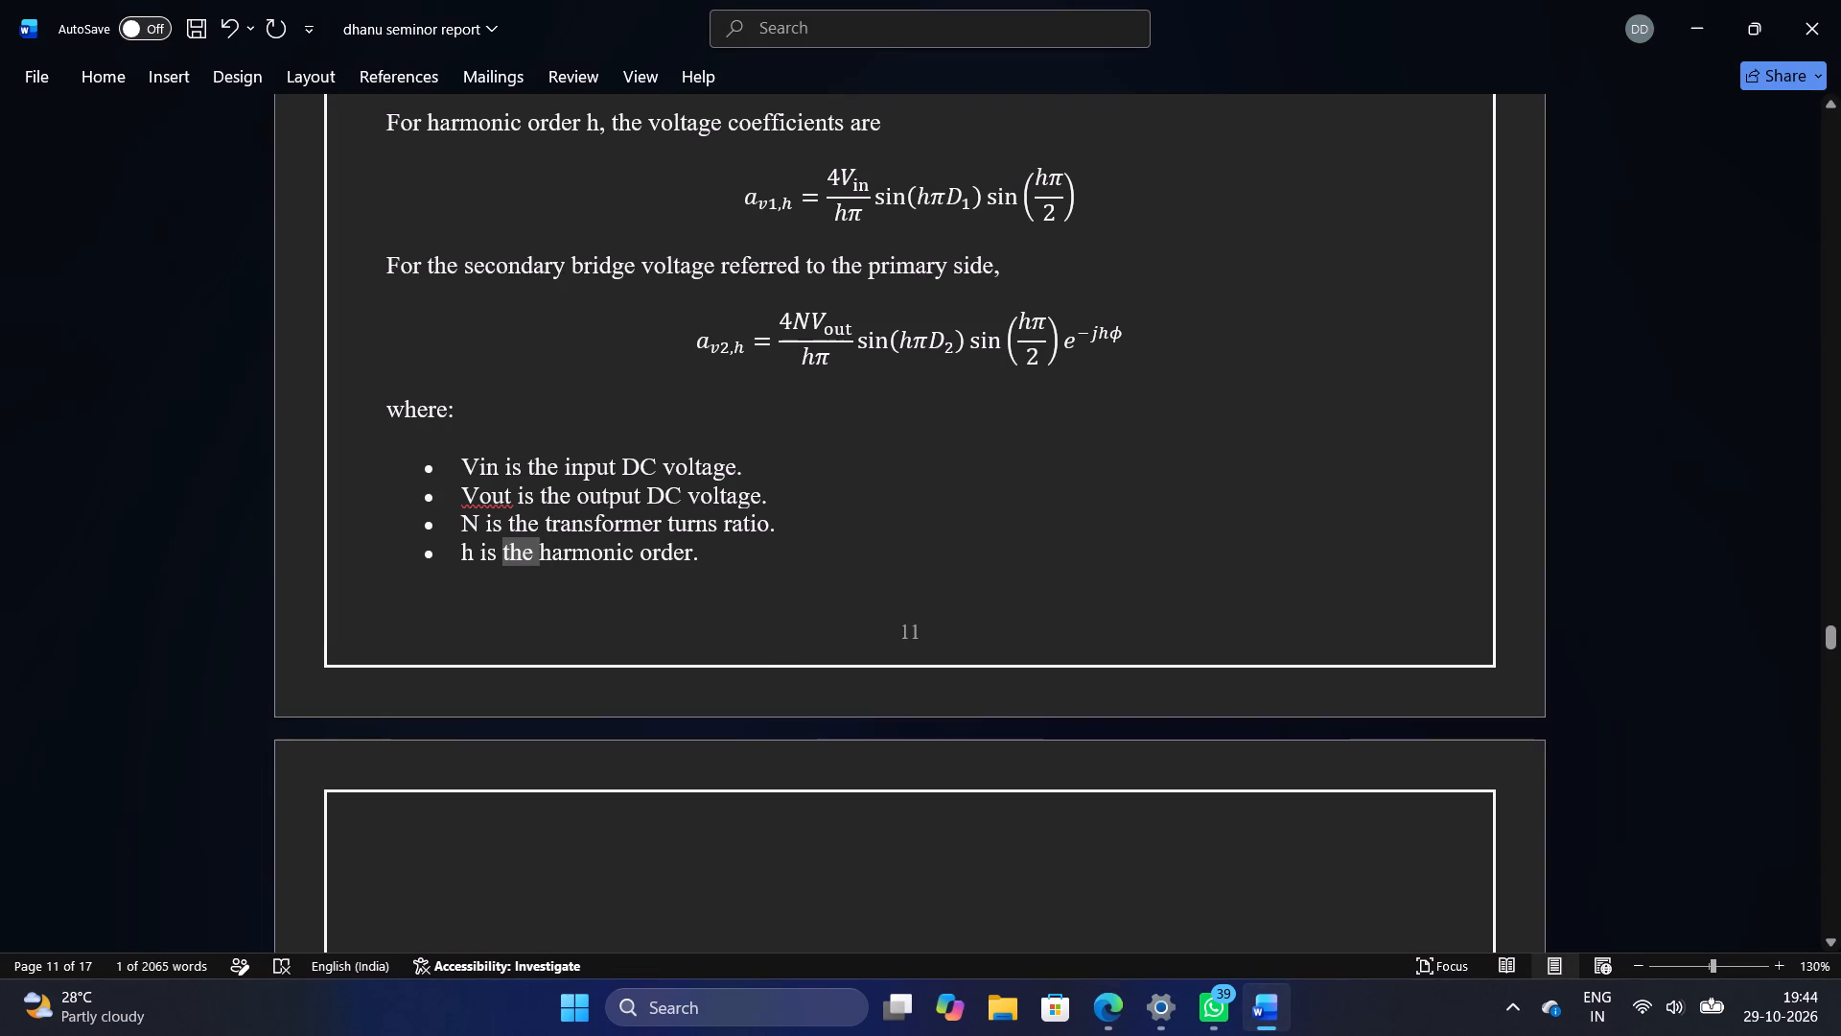
{"action": "key", "text": "ctrl+z"}
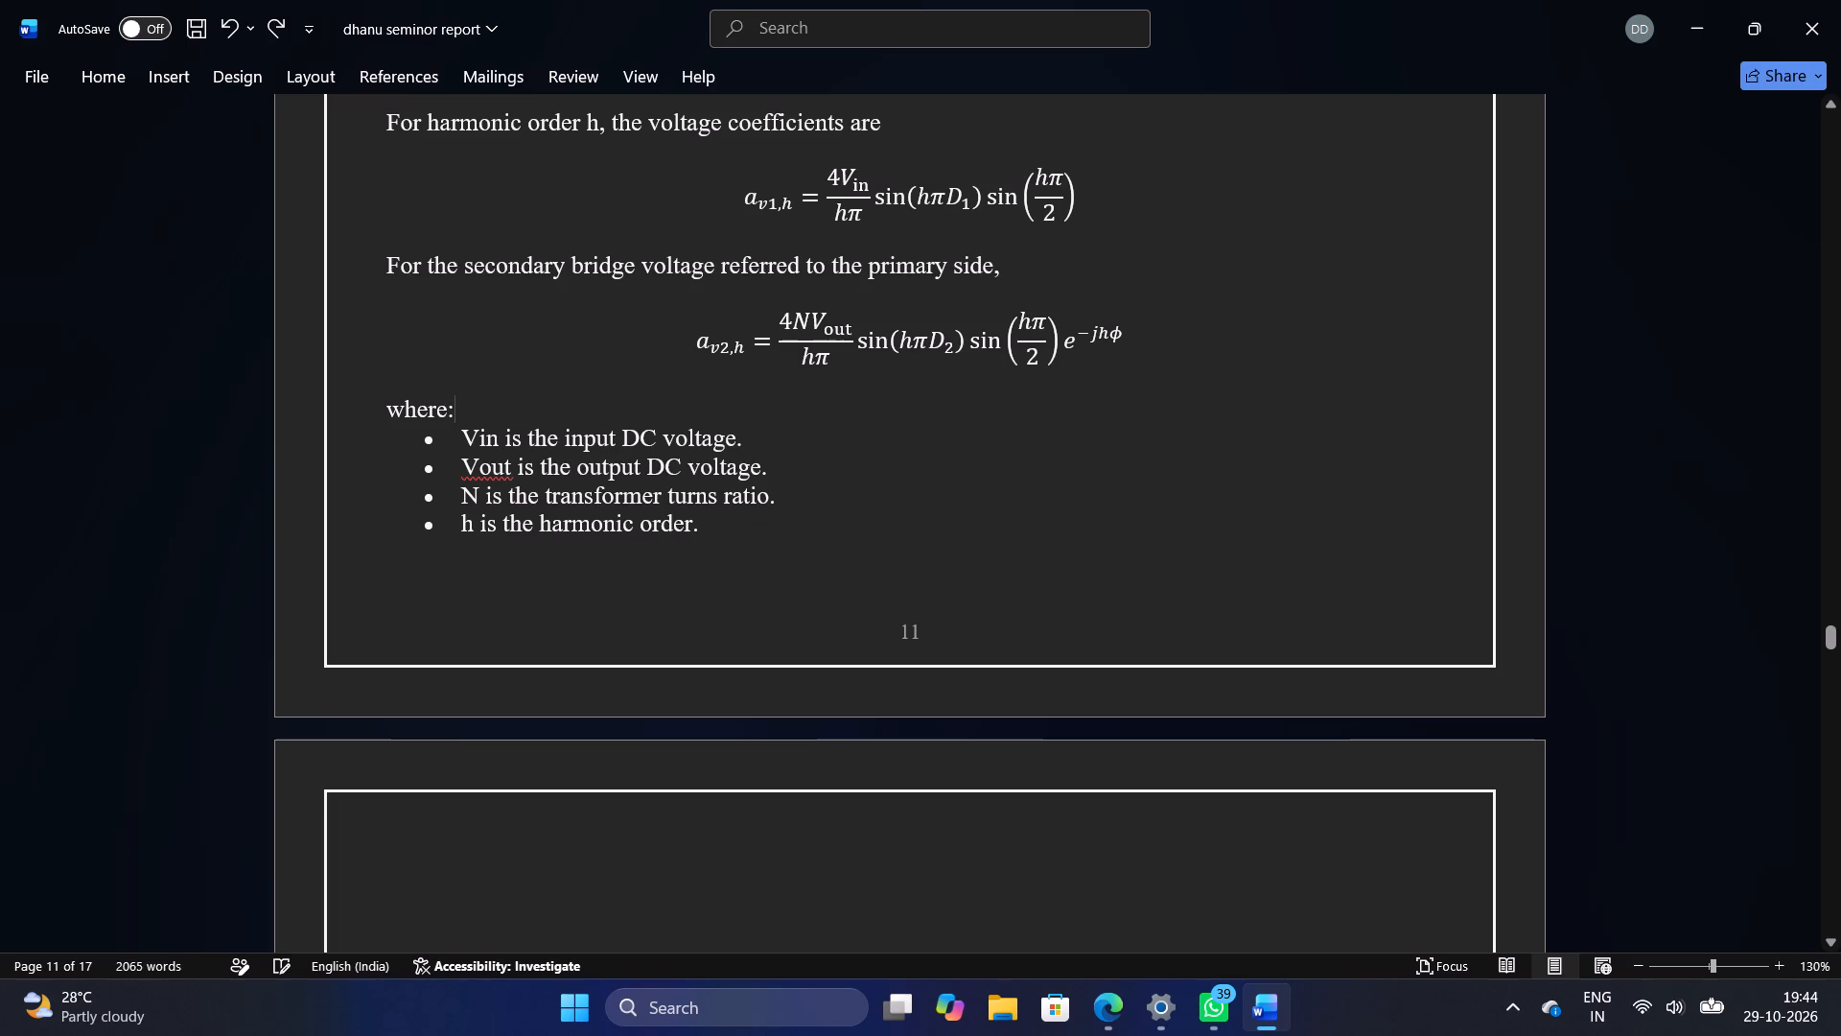
Paste the copied imaginary-unit definition as a new bullet below "h is the harmonic order.".
{"action": "left_click", "coordinate": [707, 527]}
{"action": "key", "text": "Return"}
{"action": "key", "text": "ctrl+v"}
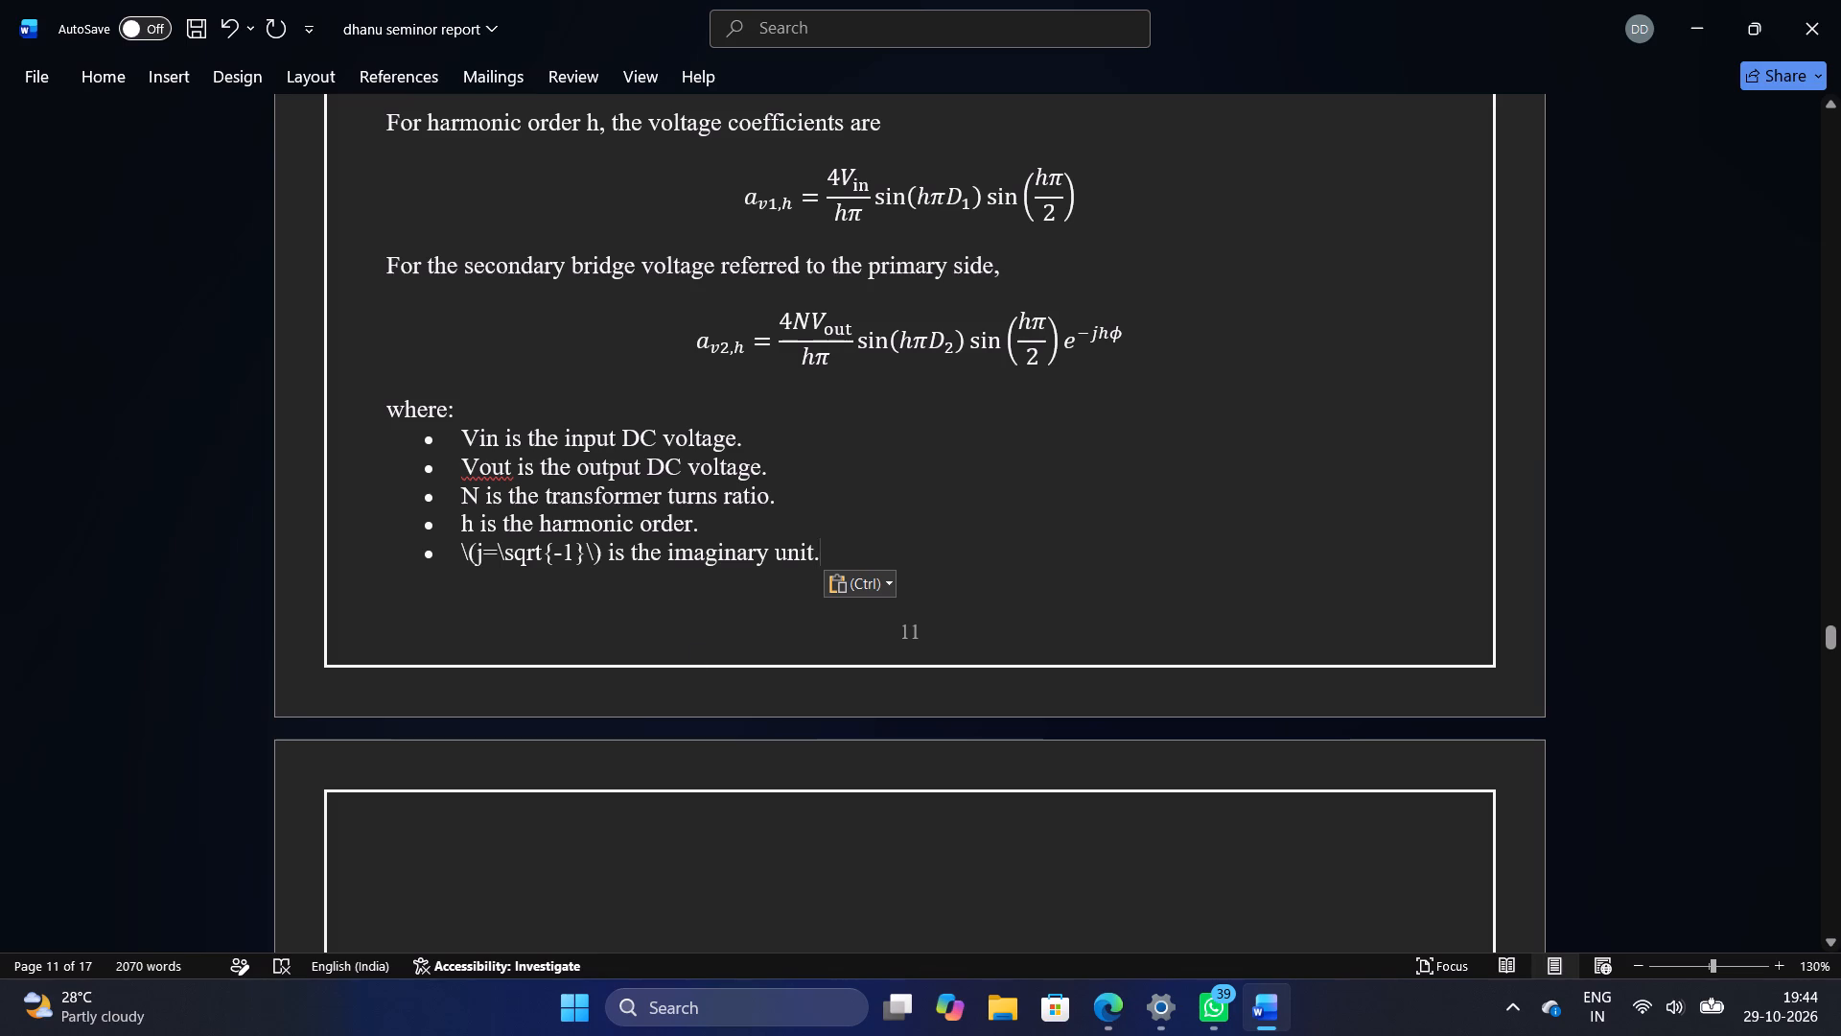
Copy the j = √−1 expression from ChatGPT's last bullet and paste it as an equation at the end of Word's imaginary-unit bullet.
{"action": "left_click", "coordinate": [1097, 1019]}
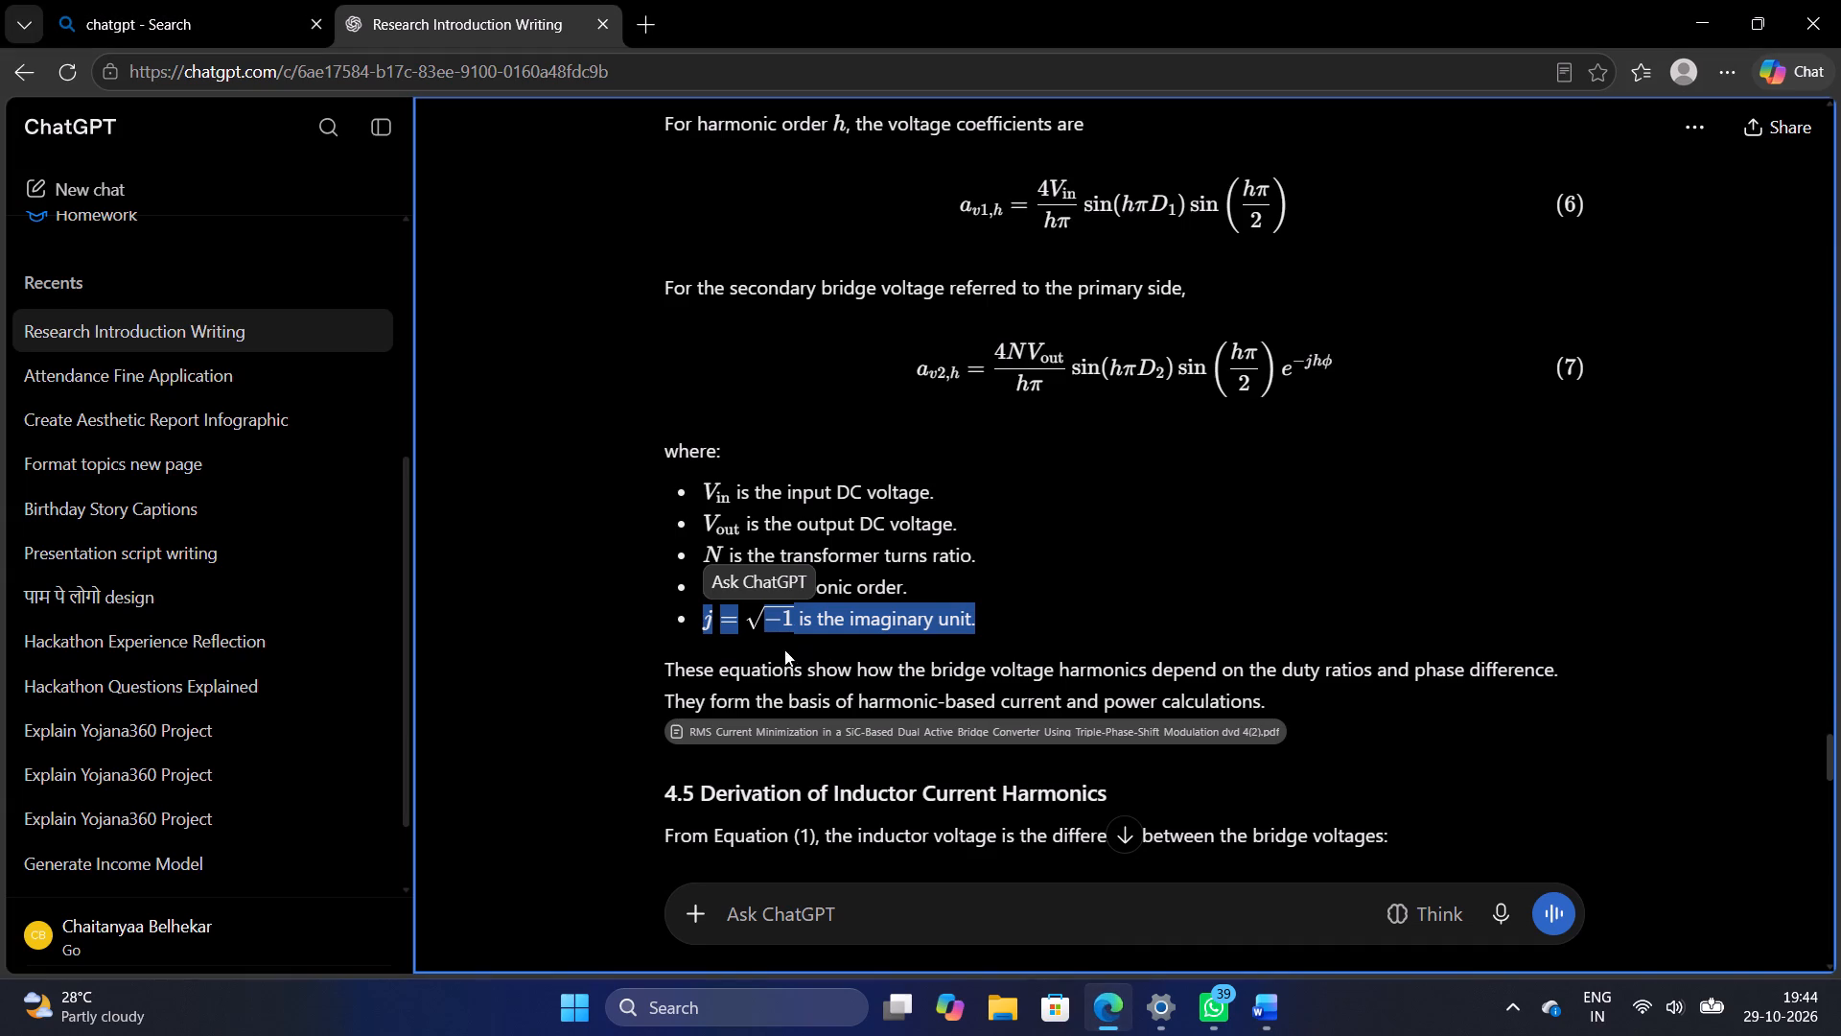
{"action": "left_click", "coordinate": [750, 615]}
{"action": "left_click", "coordinate": [750, 615]}
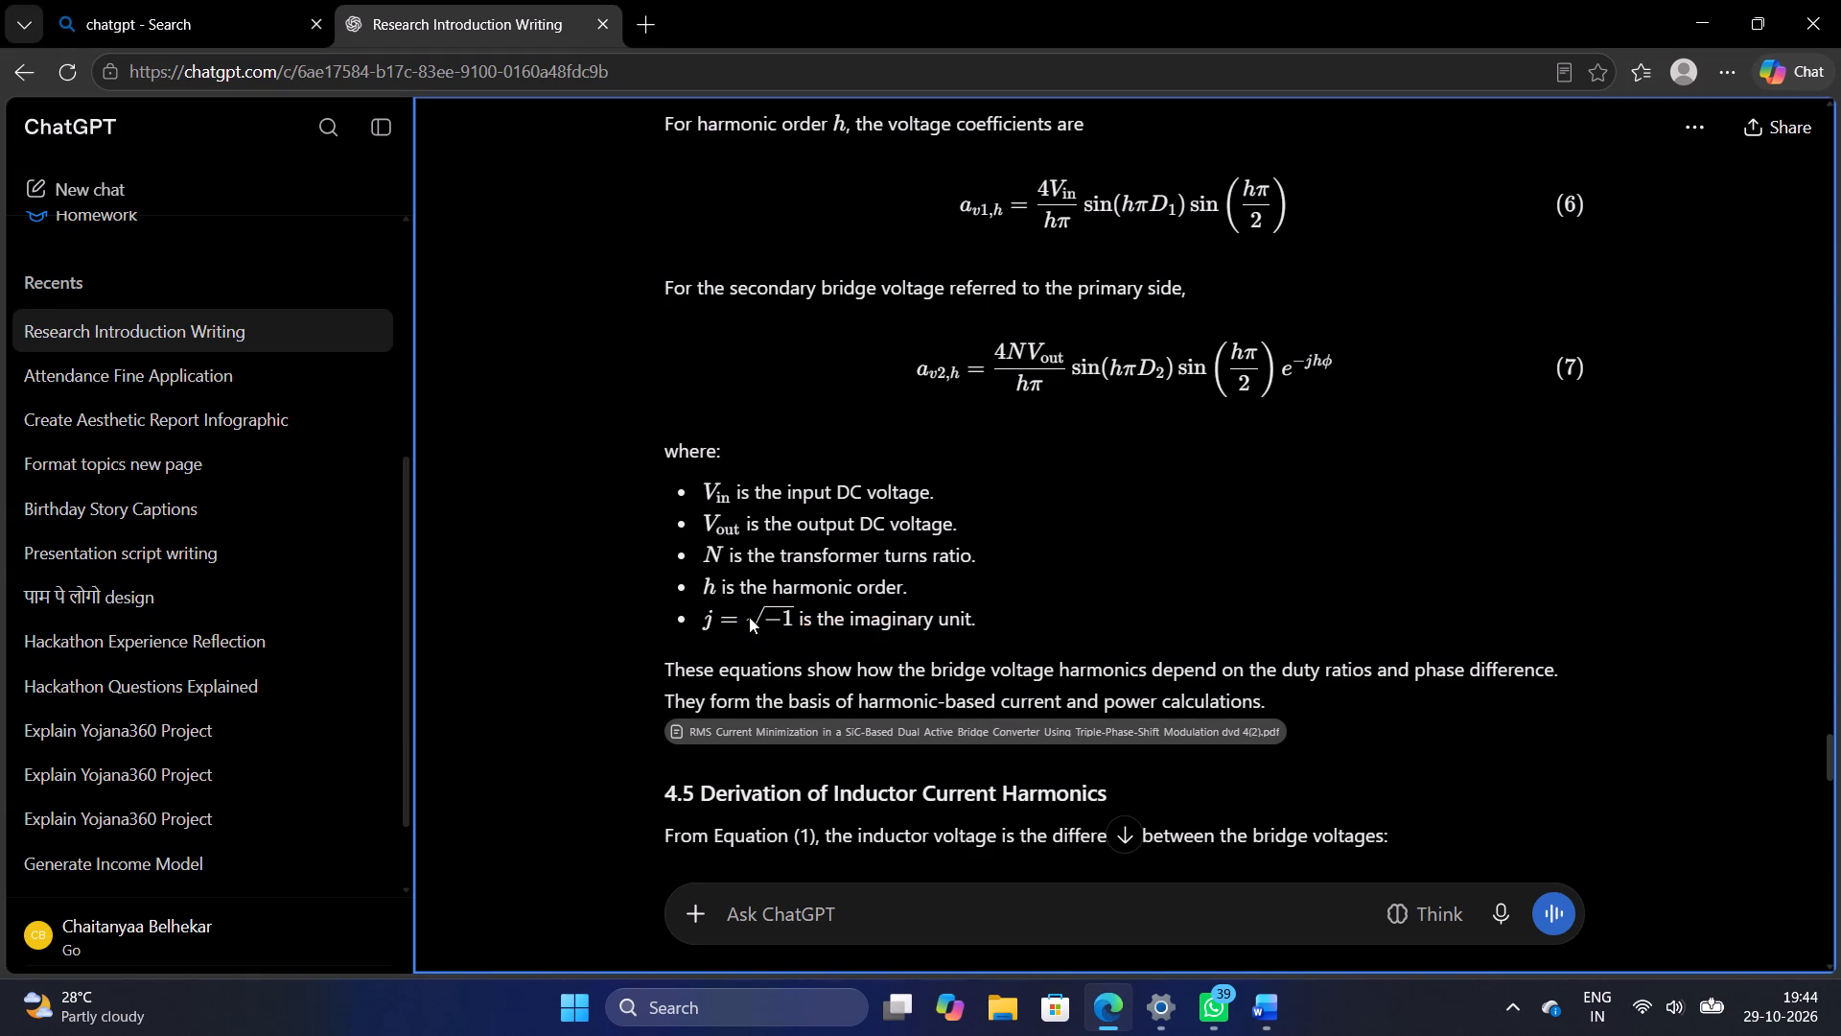
{"action": "left_click_drag", "start_coordinate": [749, 617], "coordinate": [795, 617]}
{"action": "left_click_drag", "start_coordinate": [795, 617], "coordinate": [796, 617]}
{"action": "left_click_drag", "start_coordinate": [796, 617], "coordinate": [737, 620]}
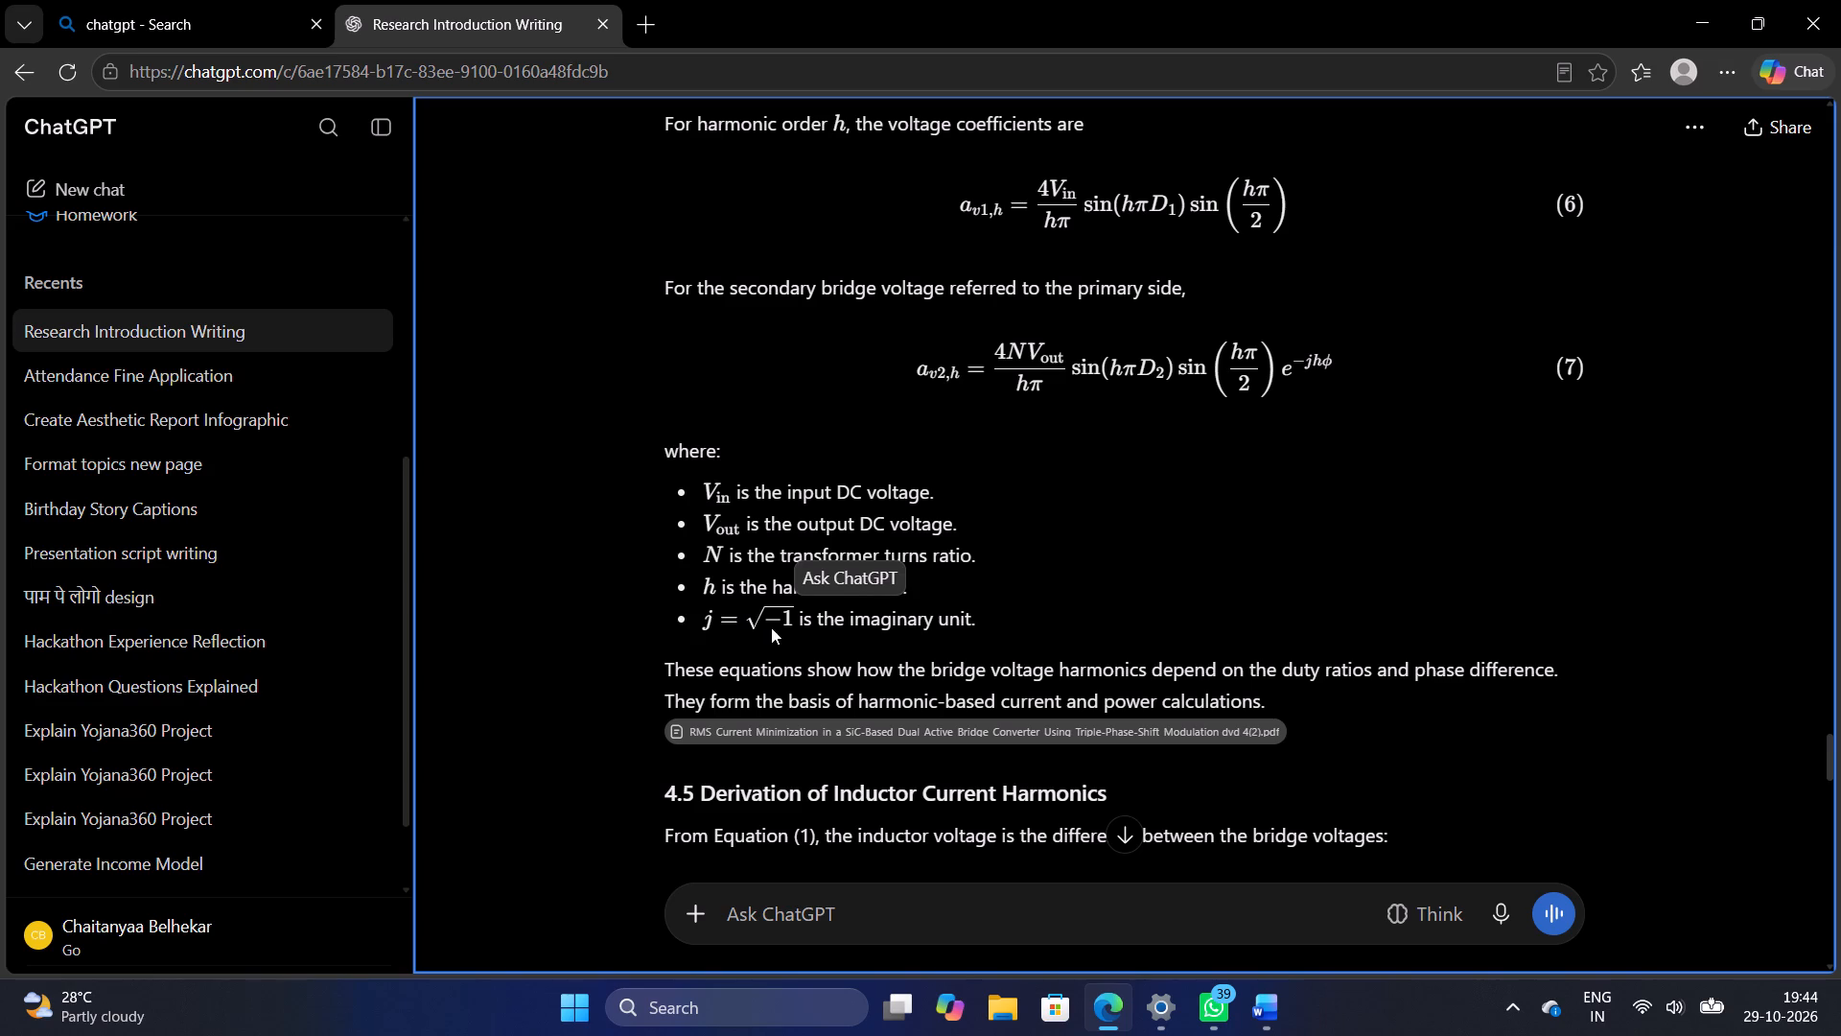
{"action": "left_click_drag", "start_coordinate": [743, 612], "coordinate": [786, 615]}
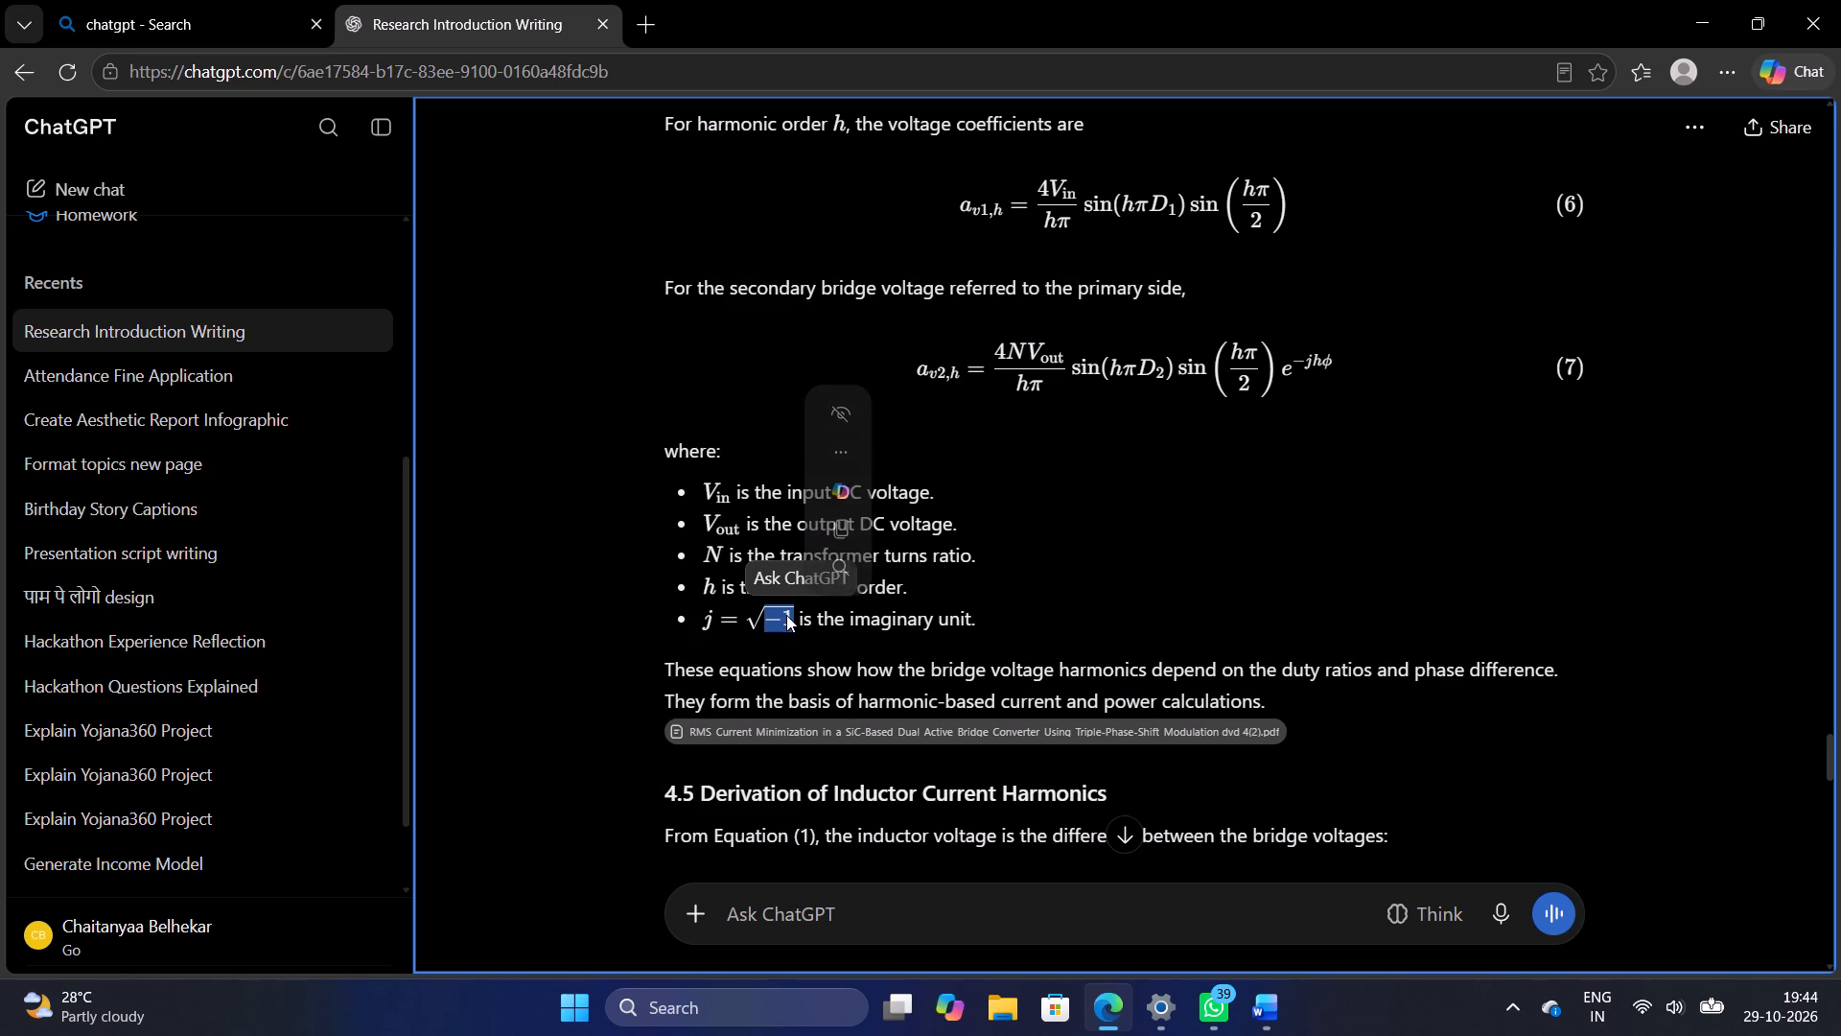
{"action": "key", "text": "ctrl+c"}
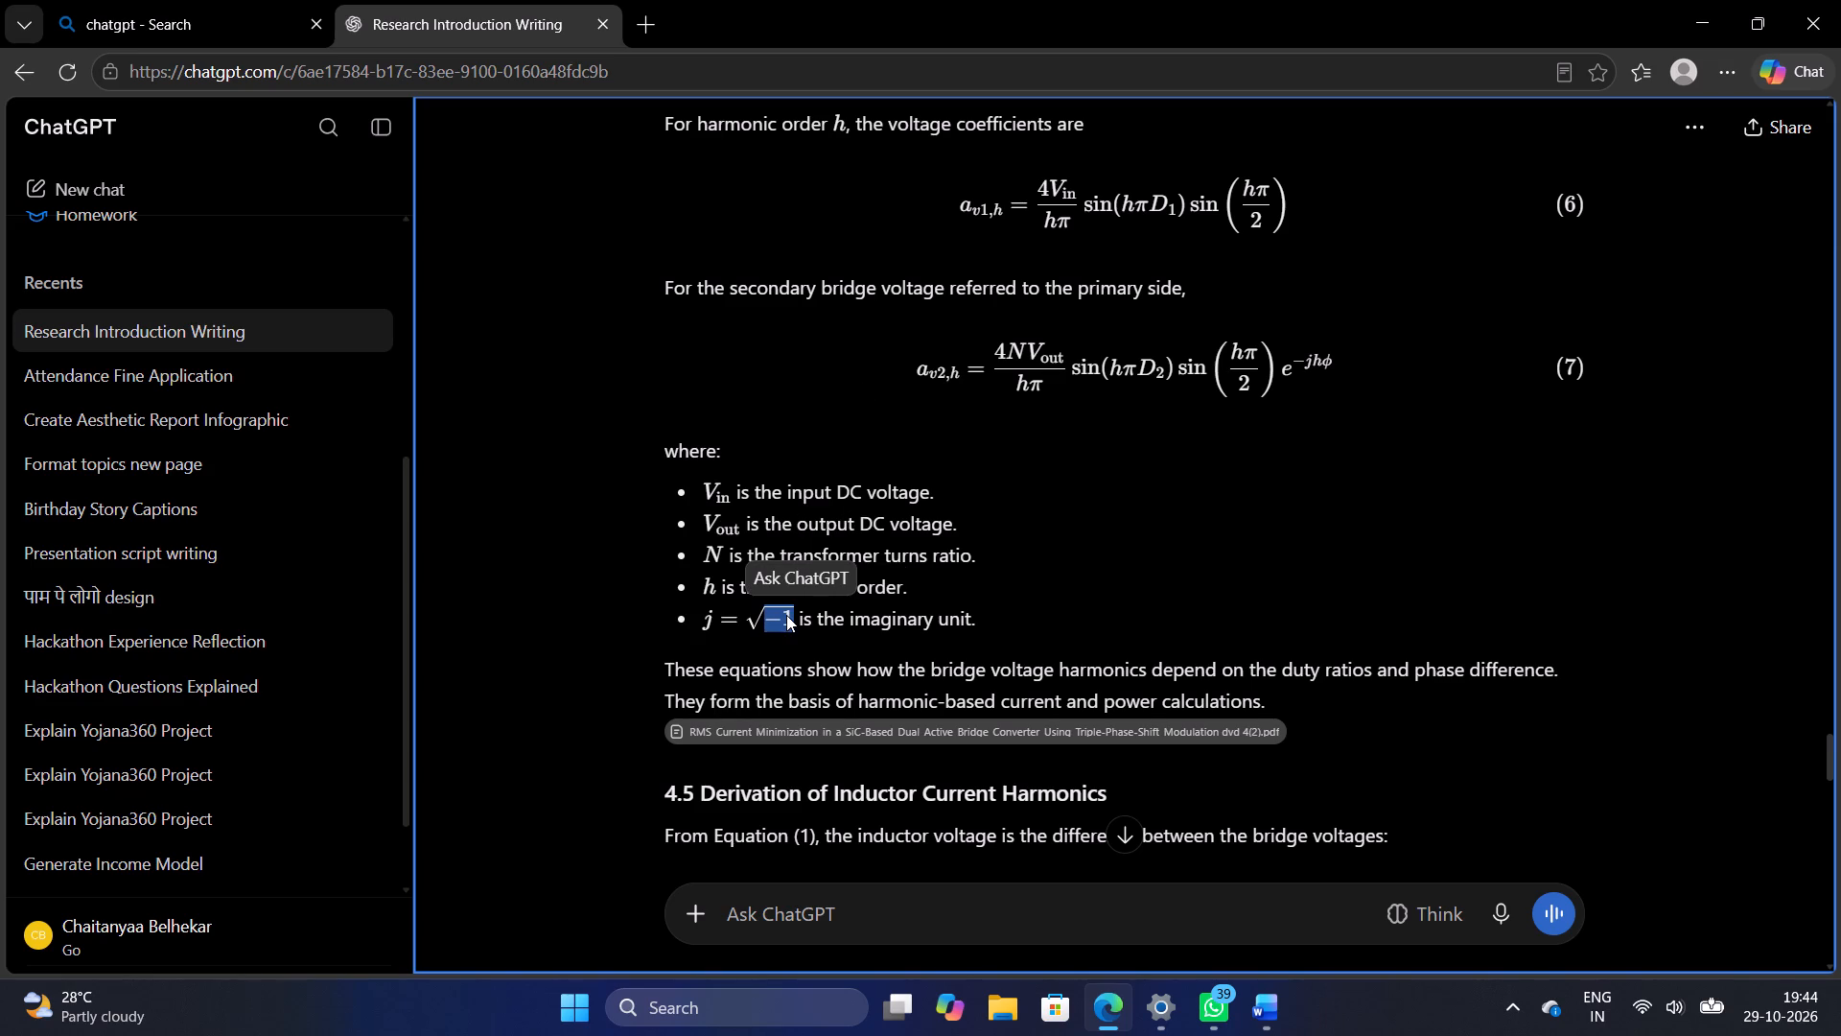
{"action": "left_click", "coordinate": [1108, 1016]}
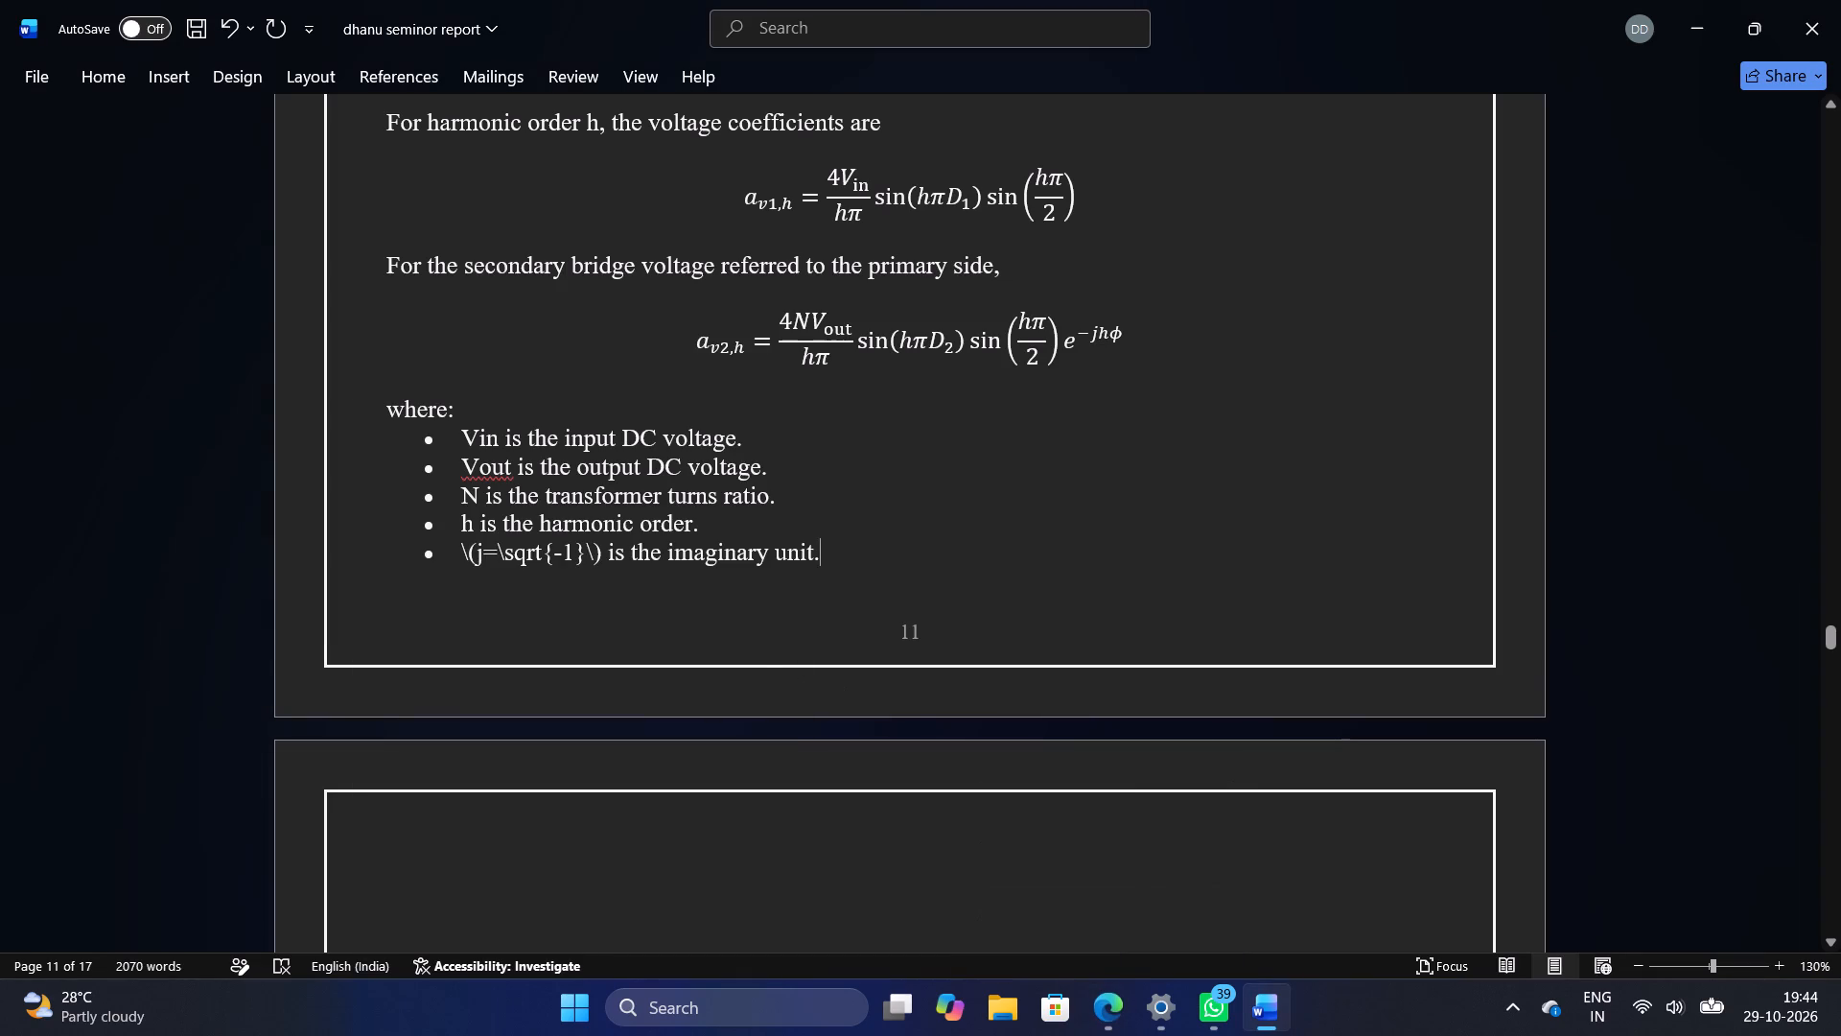
{"action": "key", "text": "ctrl+v"}
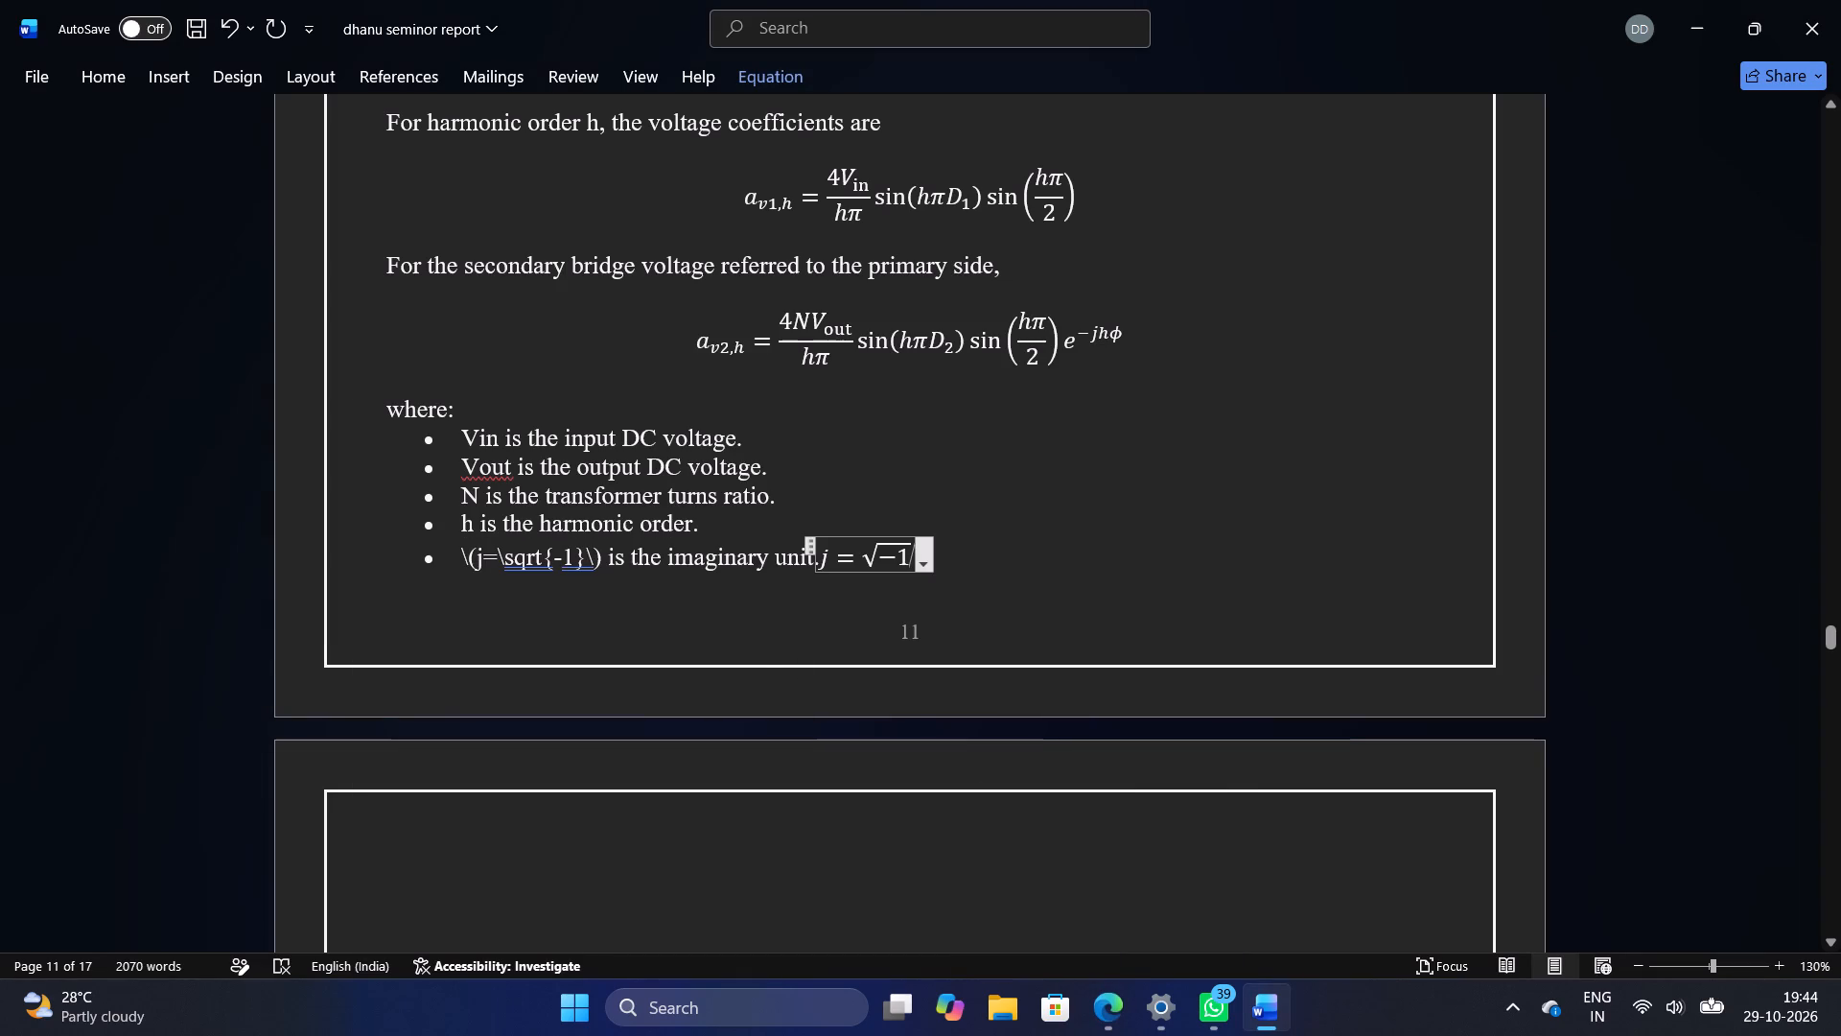
Replace the LaTeX code at the start of the imaginary-unit bullet with the copied equation j = √−1.
{"action": "left_click", "coordinate": [604, 556]}
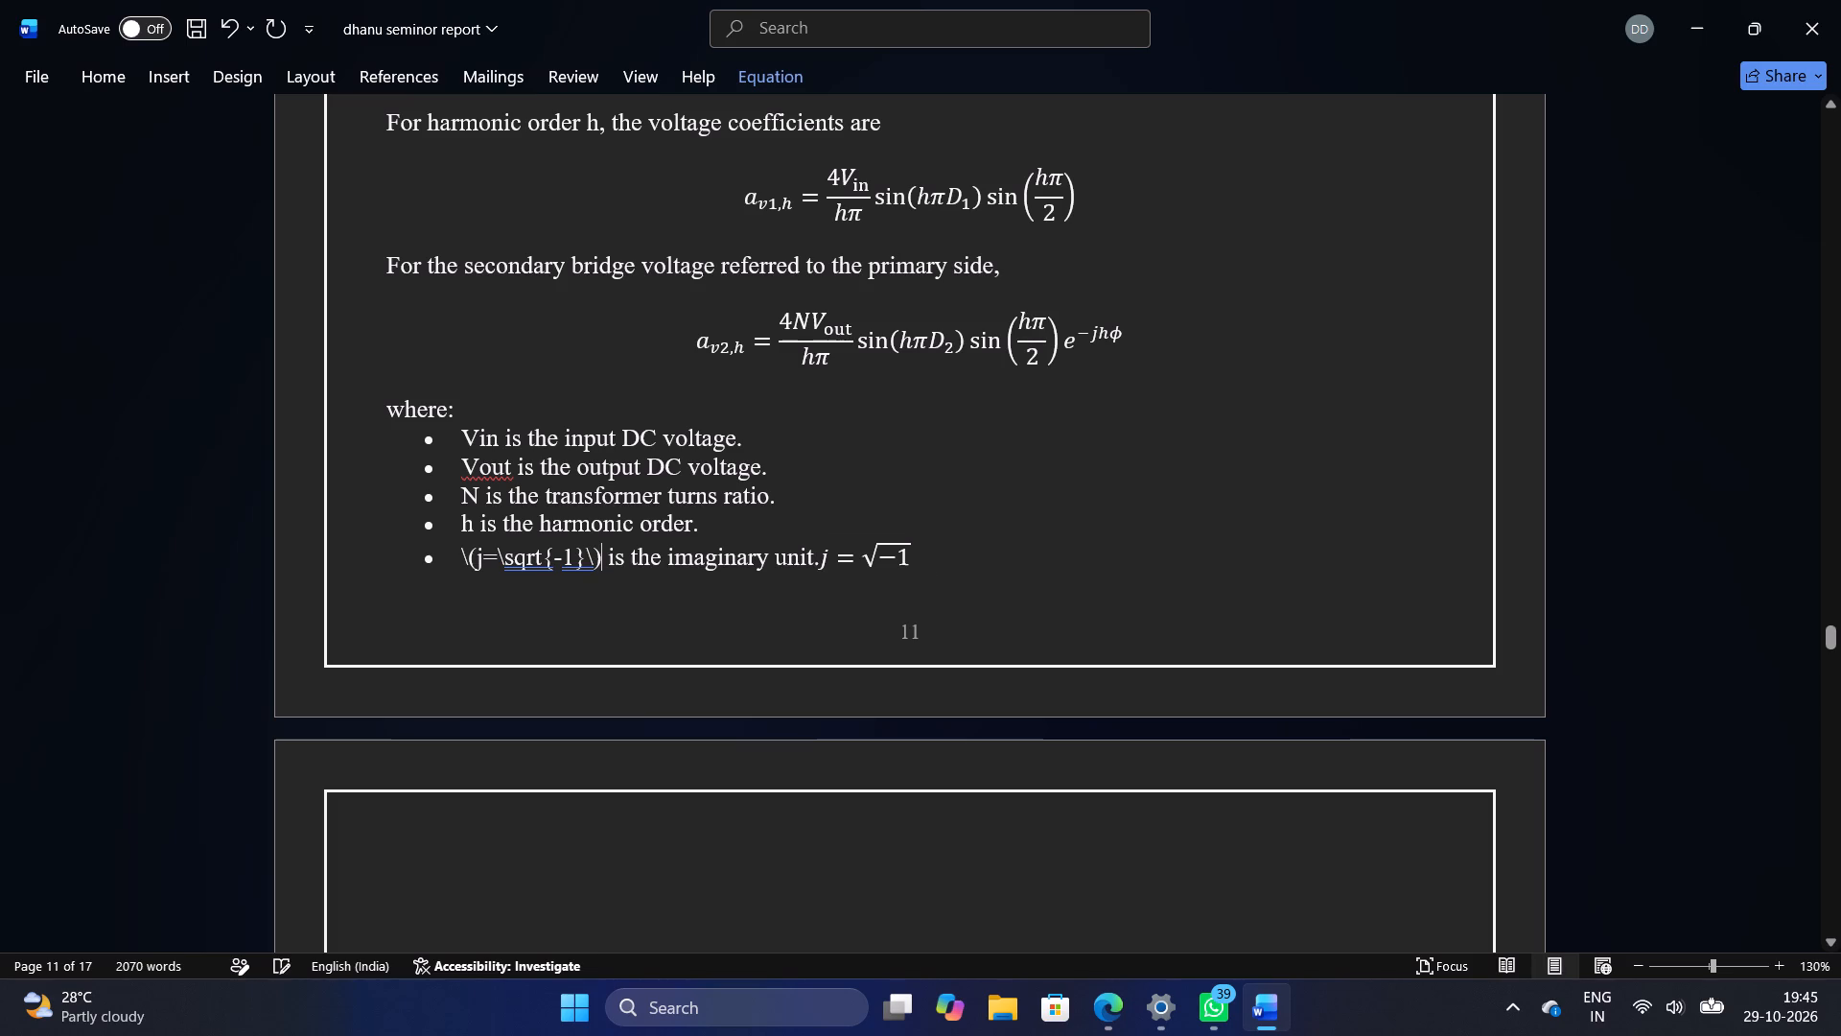
{"action": "key", "text": "BackSpace"}
{"action": "key", "text": "BackSpace"}
{"action": "key", "text": "BackSpace"}
{"action": "key", "text": "BackSpace"}
{"action": "key", "text": "BackSpace"}
{"action": "key", "text": "BackSpace"}
{"action": "key", "text": "BackSpace"}
{"action": "key", "text": "BackSpace"}
{"action": "key", "text": "BackSpace"}
{"action": "key", "text": "BackSpace"}
{"action": "key", "text": "BackSpace"}
{"action": "key", "text": "BackSpace"}
{"action": "key", "text": "BackSpace"}
{"action": "key", "text": "BackSpace"}
{"action": "key", "text": "BackSpace"}
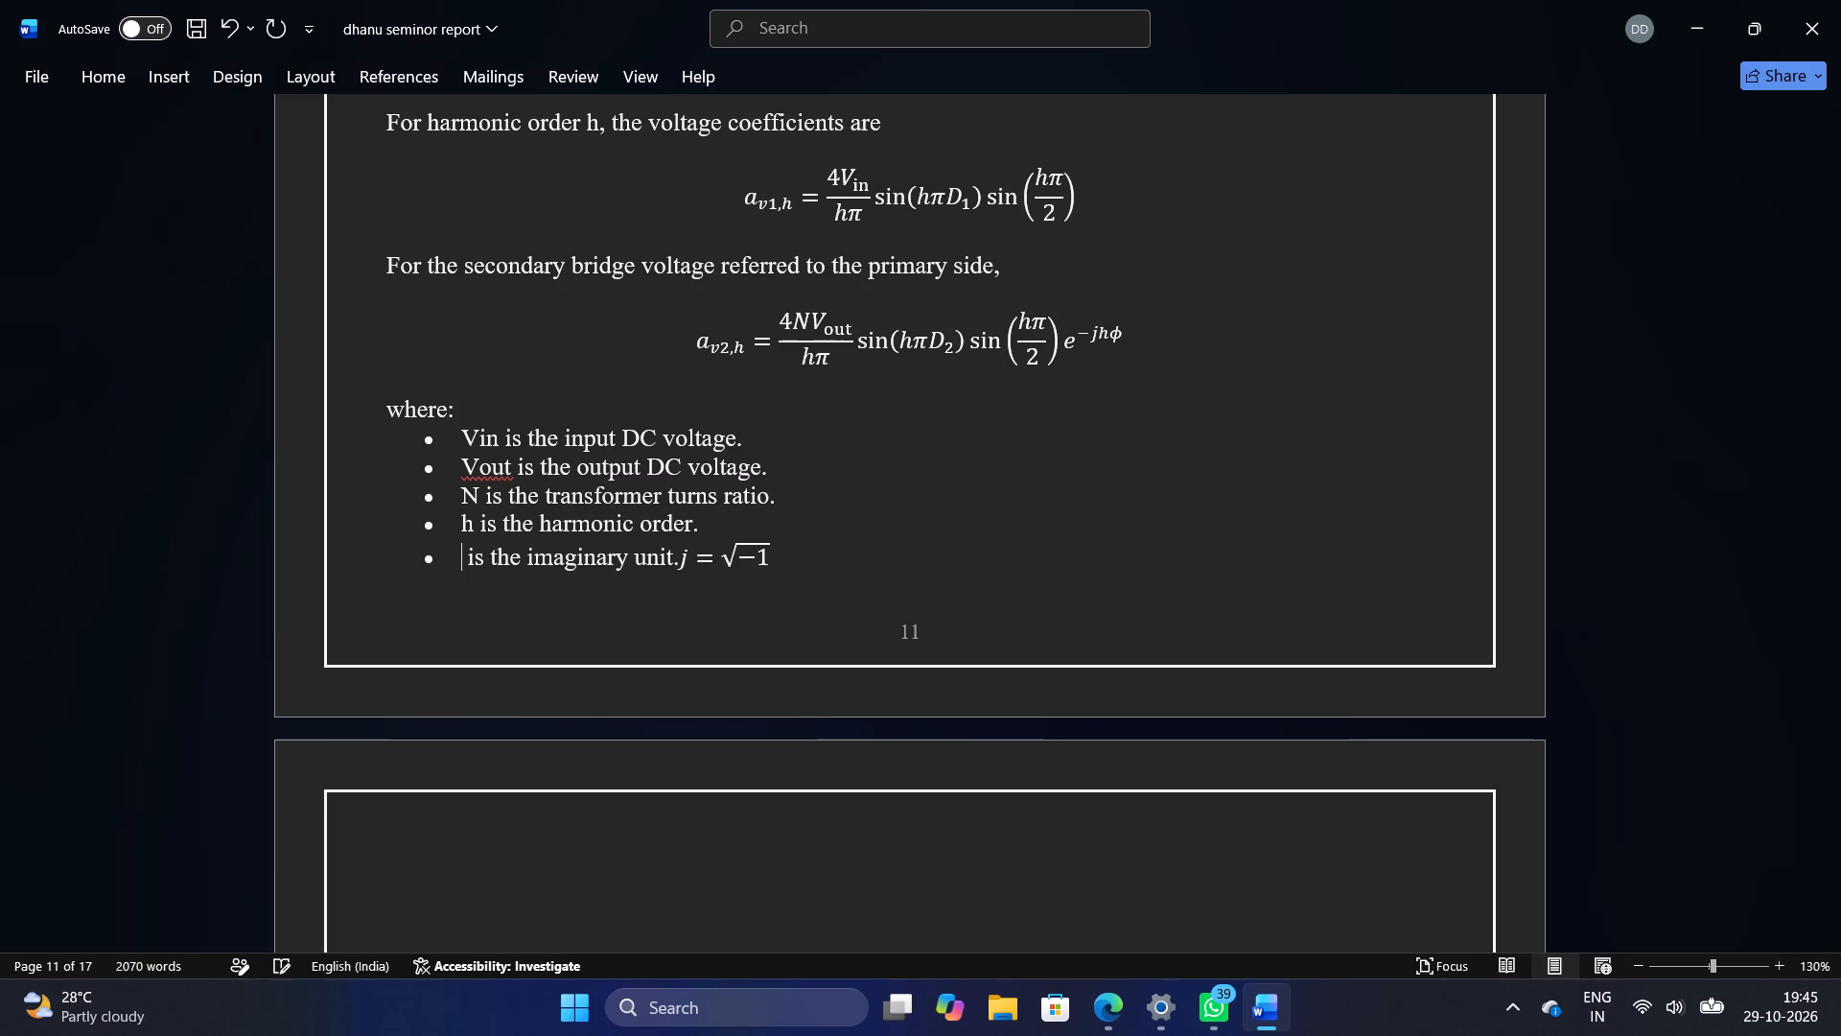
{"action": "key", "text": "ctrl+v"}
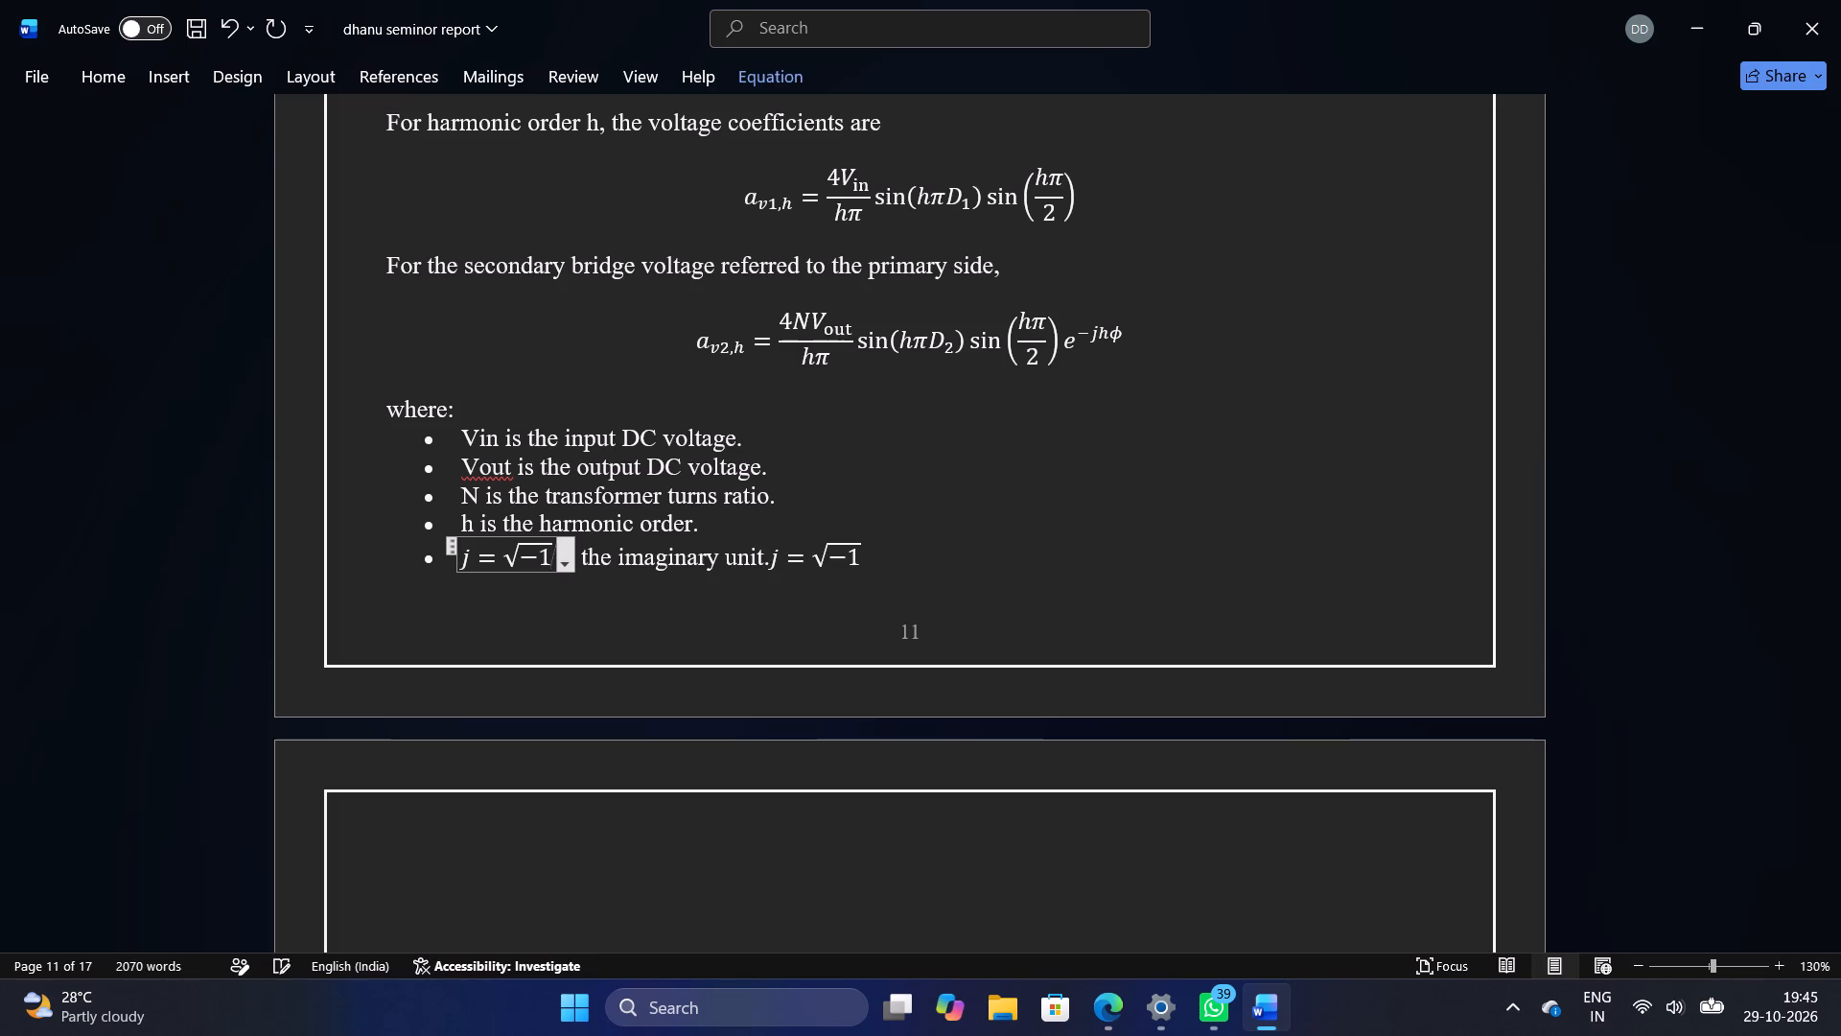
Delete the duplicate j = √−1 equation after "is the imaginary unit.", including its empty equation placeholder.
{"action": "left_click", "coordinate": [863, 555]}
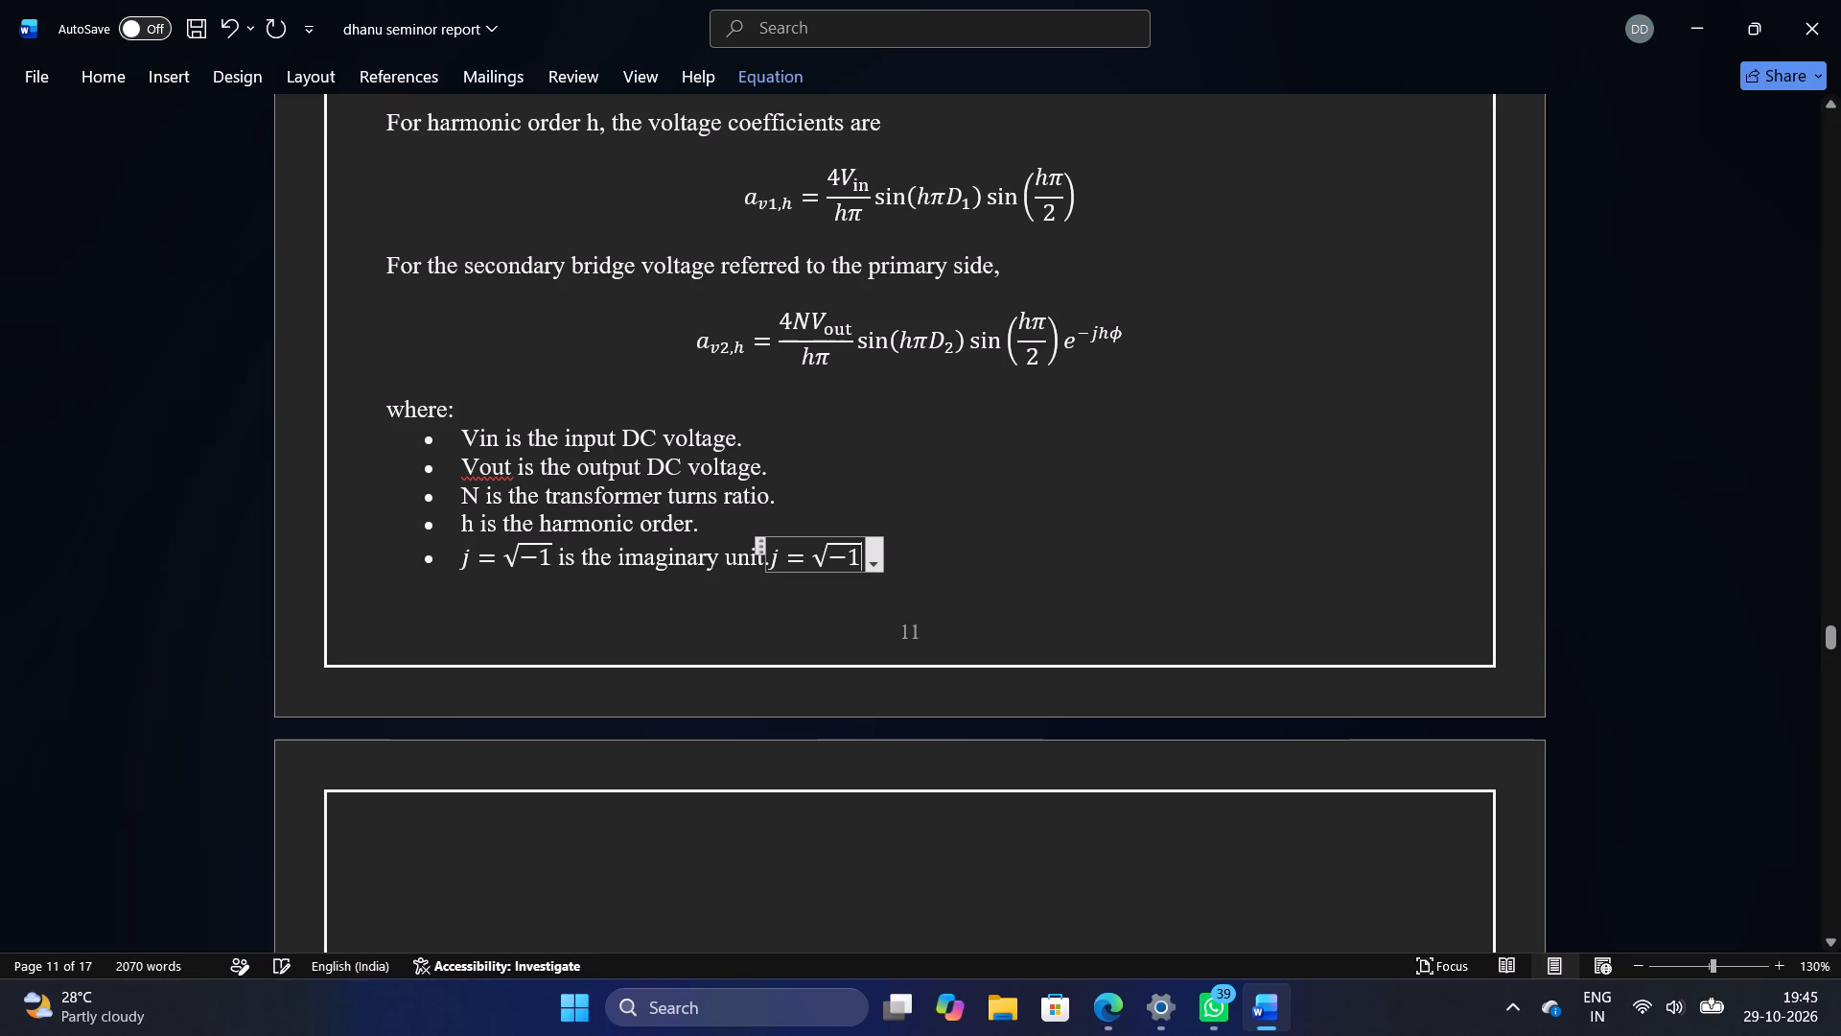
{"action": "key", "text": "Delete"}
{"action": "key", "text": "BackSpace"}
{"action": "key", "text": "BackSpace"}
{"action": "key", "text": "BackSpace"}
{"action": "key", "text": "BackSpace"}
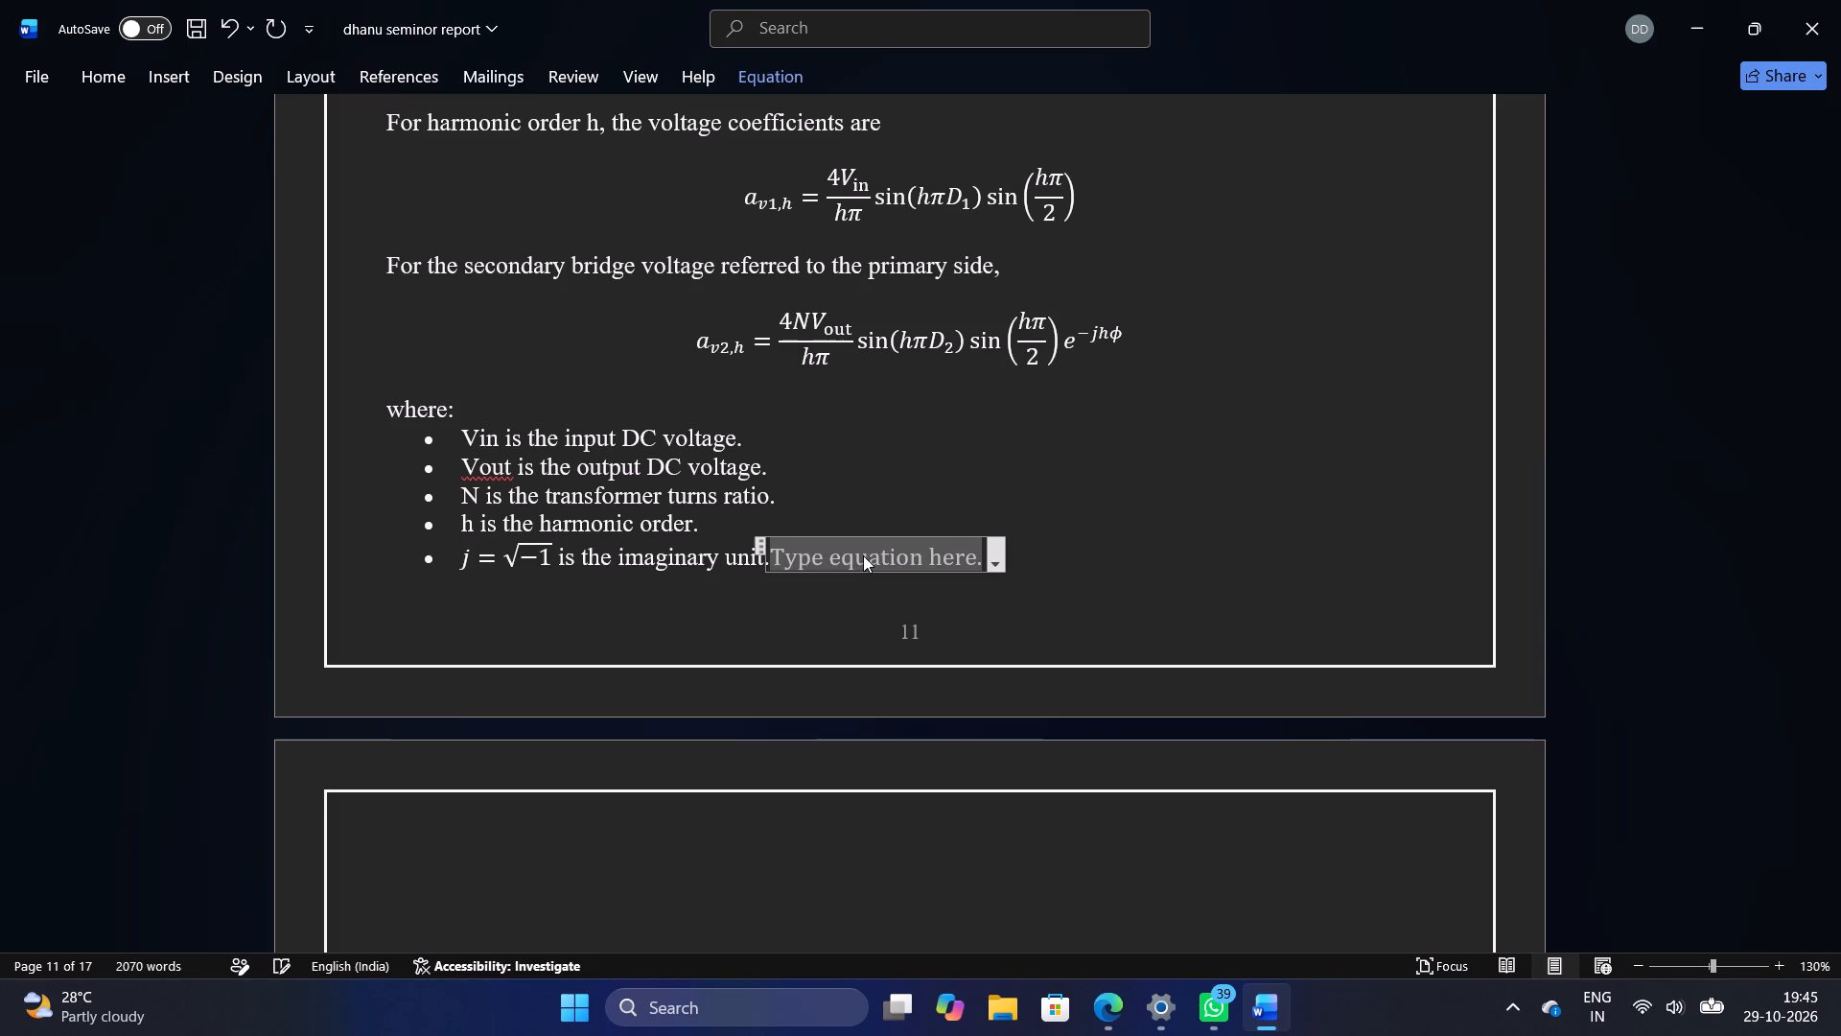
{"action": "left_click", "coordinate": [899, 373]}
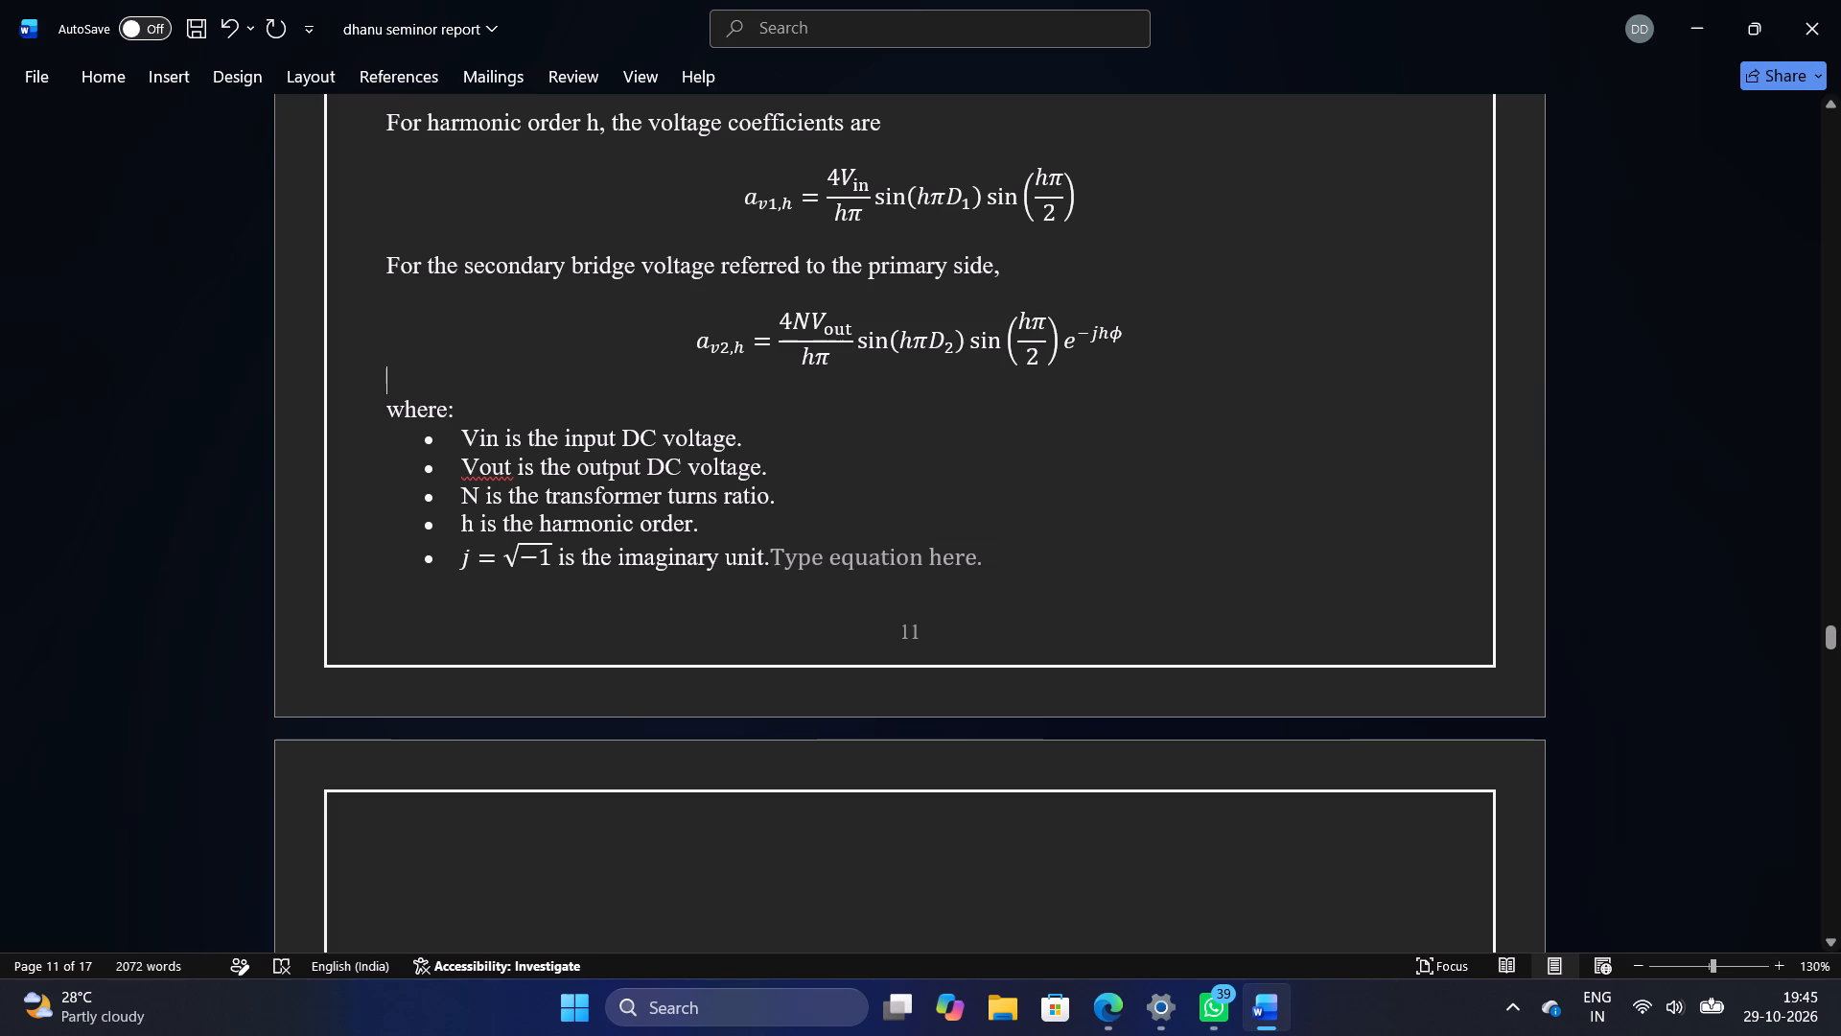